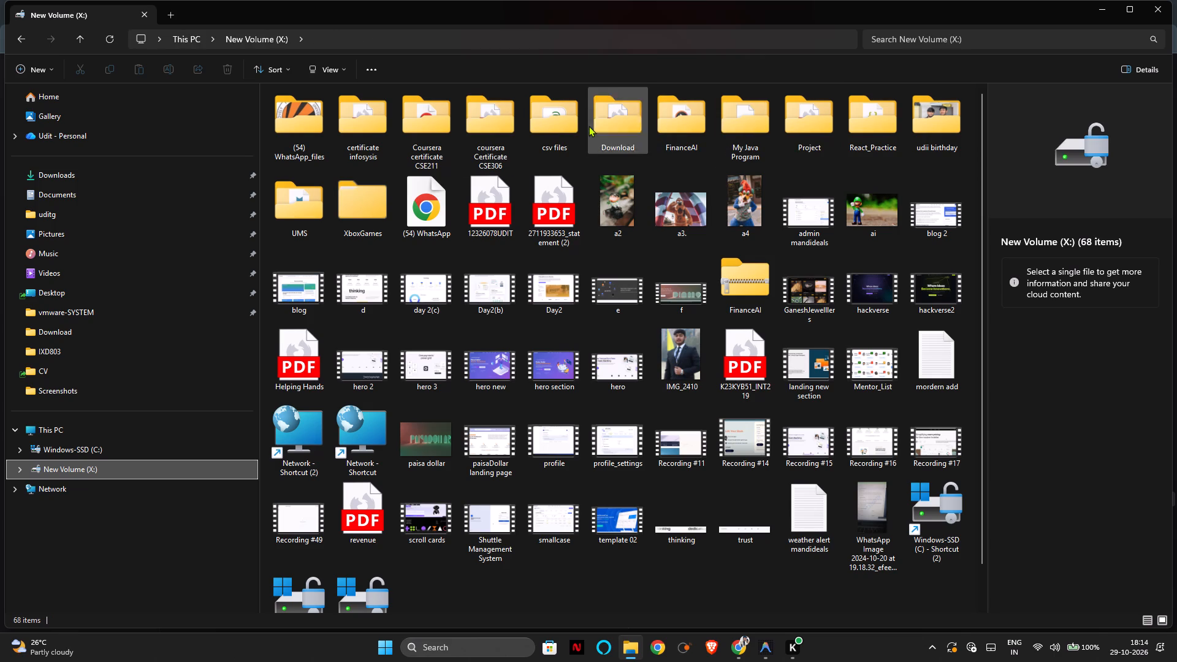
double_click(611, 121)
double_click(418, 107)
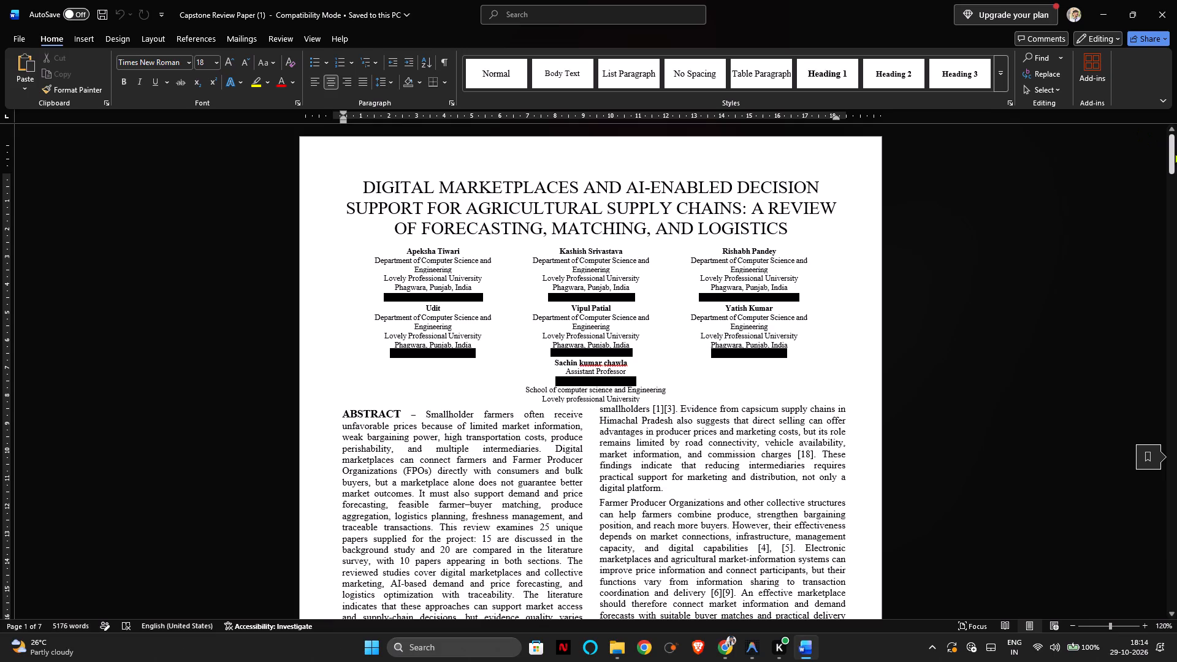
Set the paragraph spacing before the assistant professor's name line in the author block to 4 pt.
left_click(647, 367)
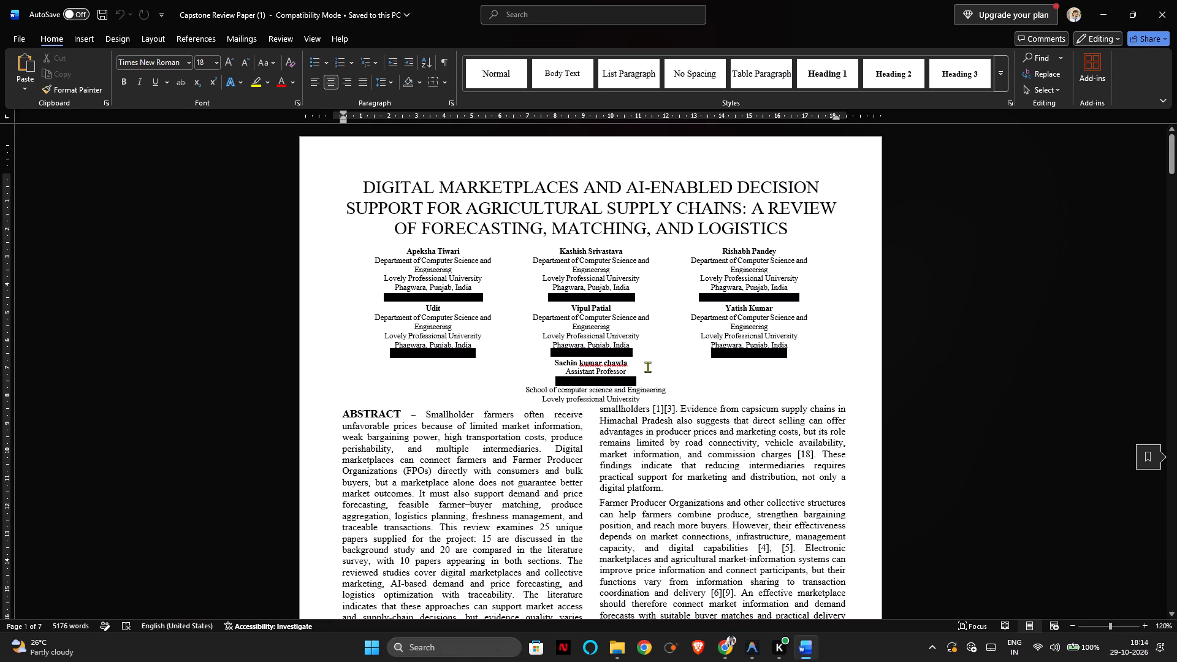
left_click(647, 362)
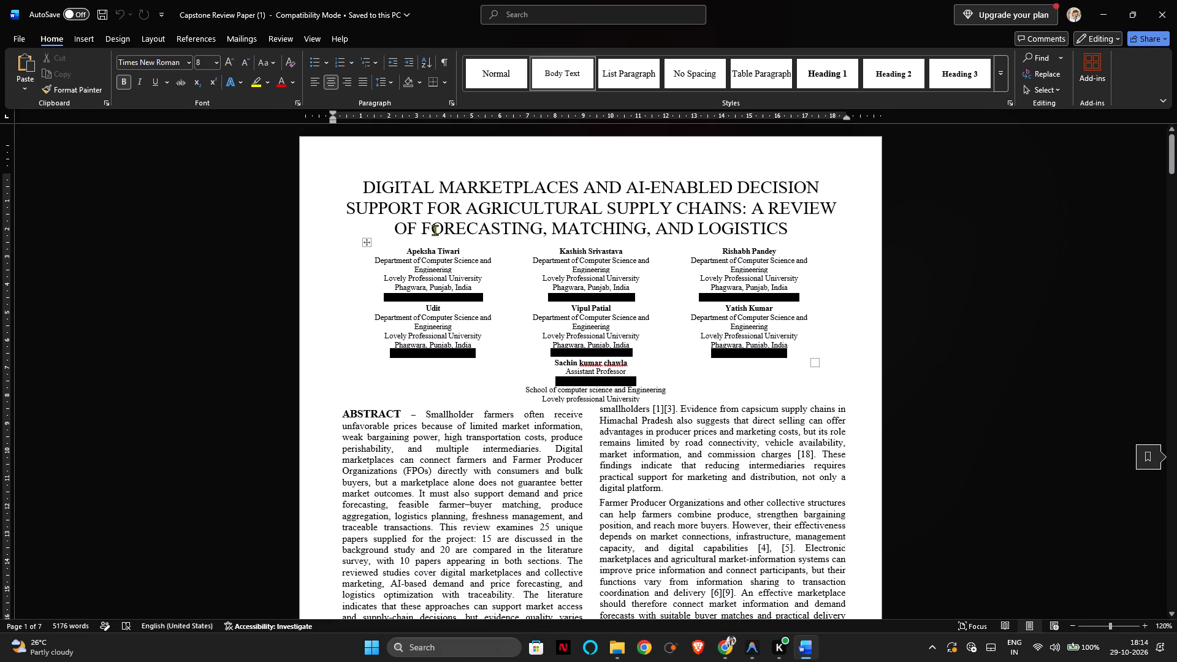
left_click(162, 41)
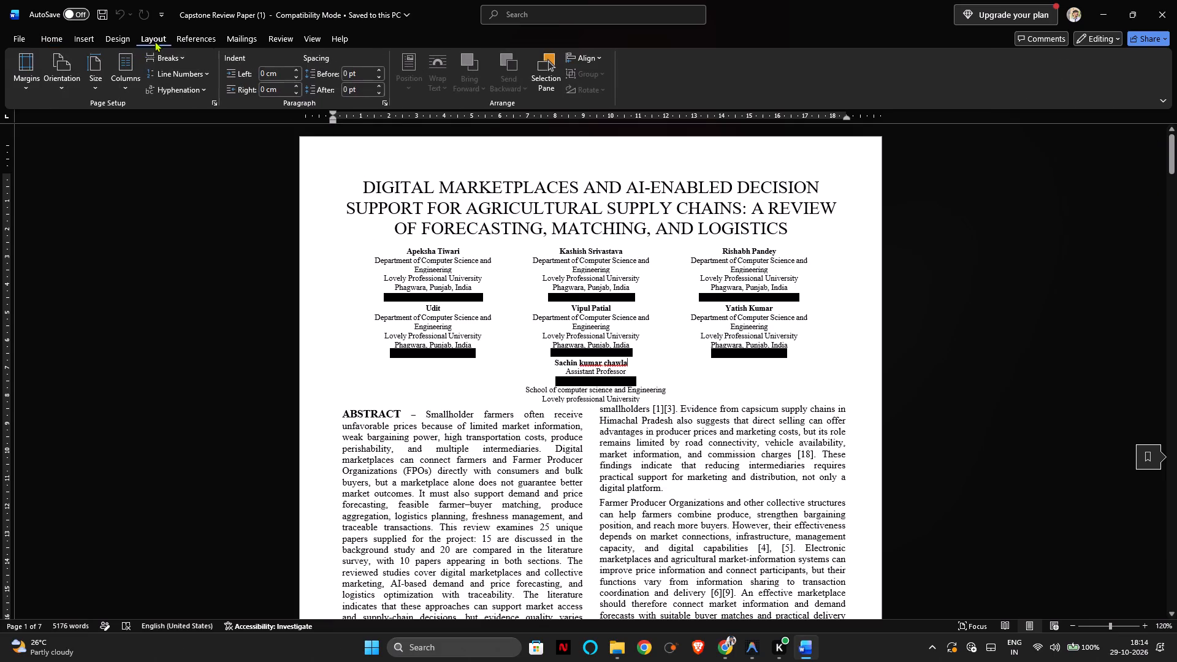
left_click(127, 41)
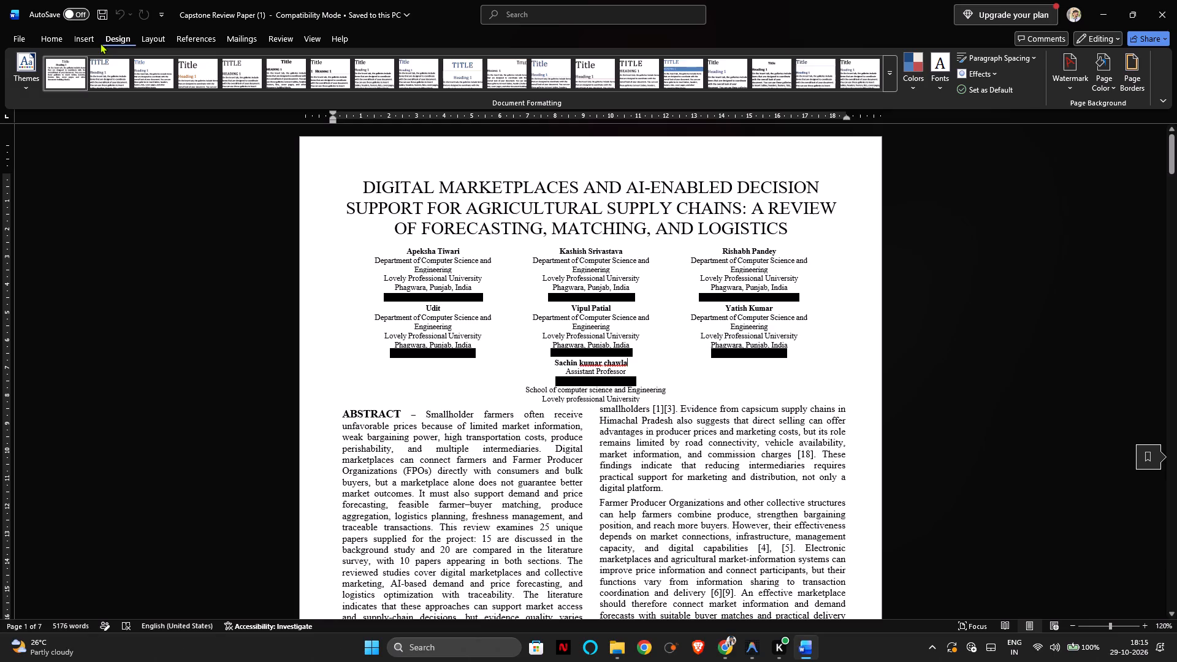
left_click(167, 40)
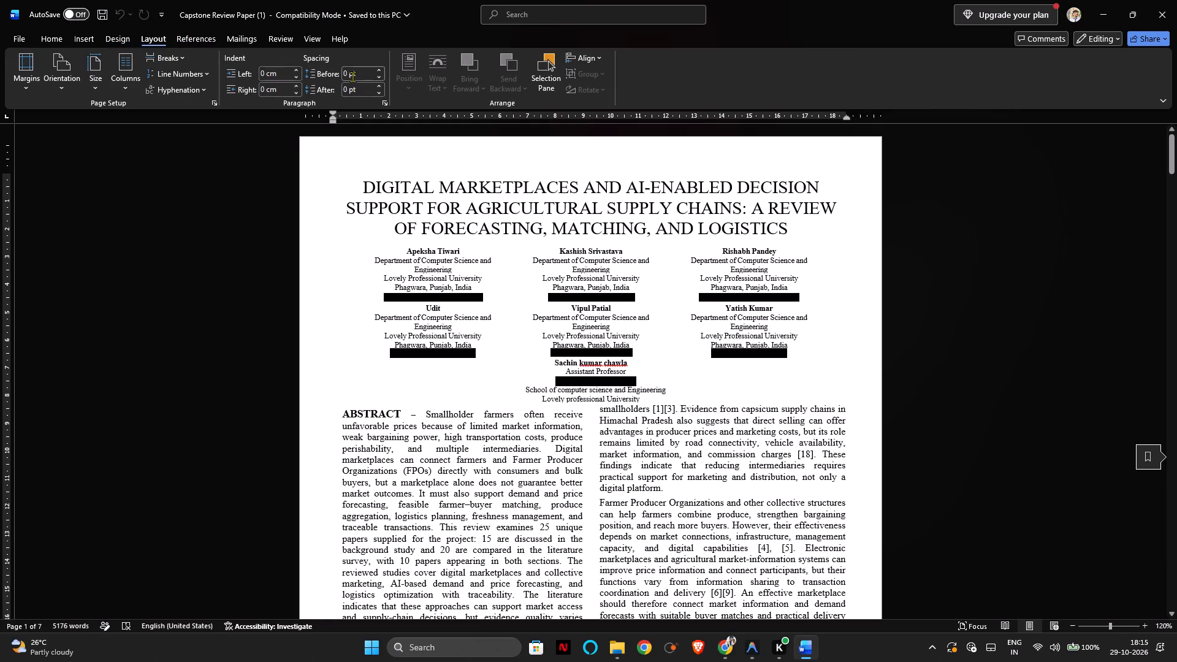
left_click(368, 72)
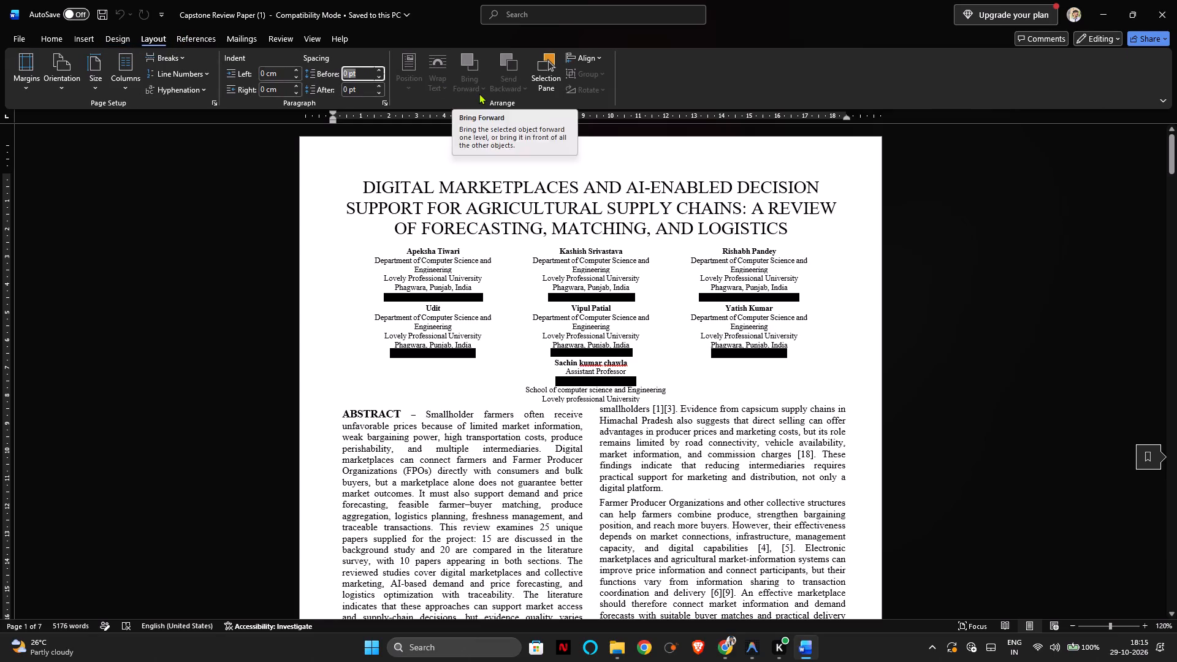
key("4")
key("Return")
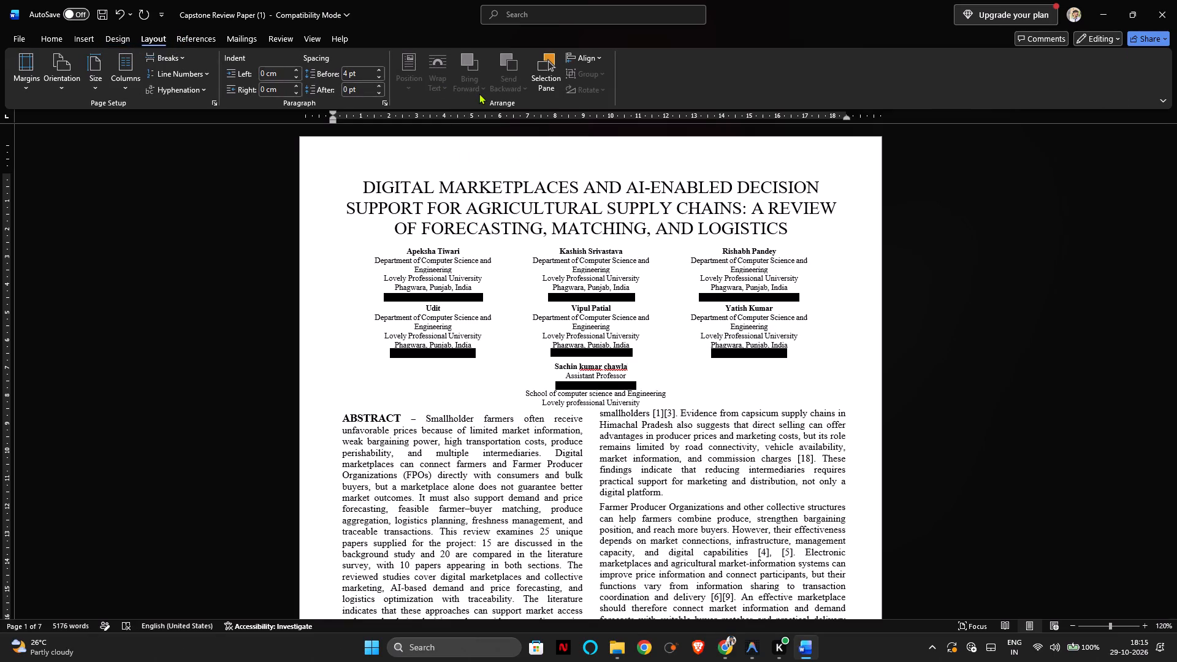
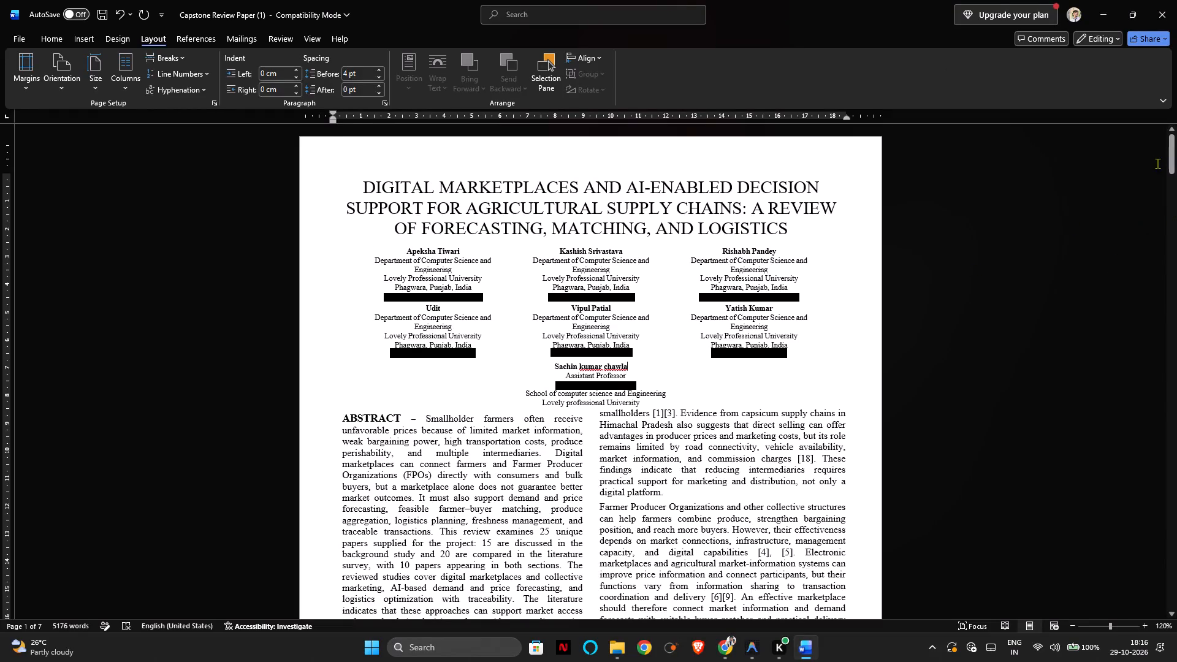
Review the paper from the Background Study section through Table I, Comparative Literature Survey, to the start of the Comparative Synthesis section.
left_click_drag(1171, 159, 1175, 248)
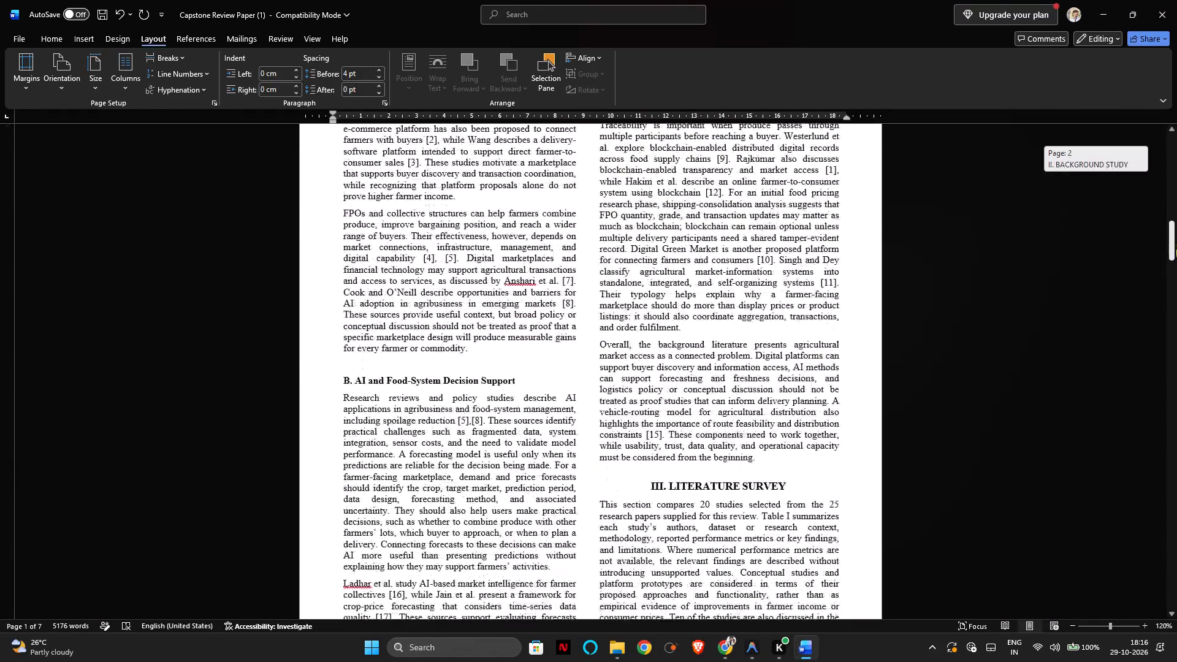
left_click_drag(1175, 248, 1175, 257)
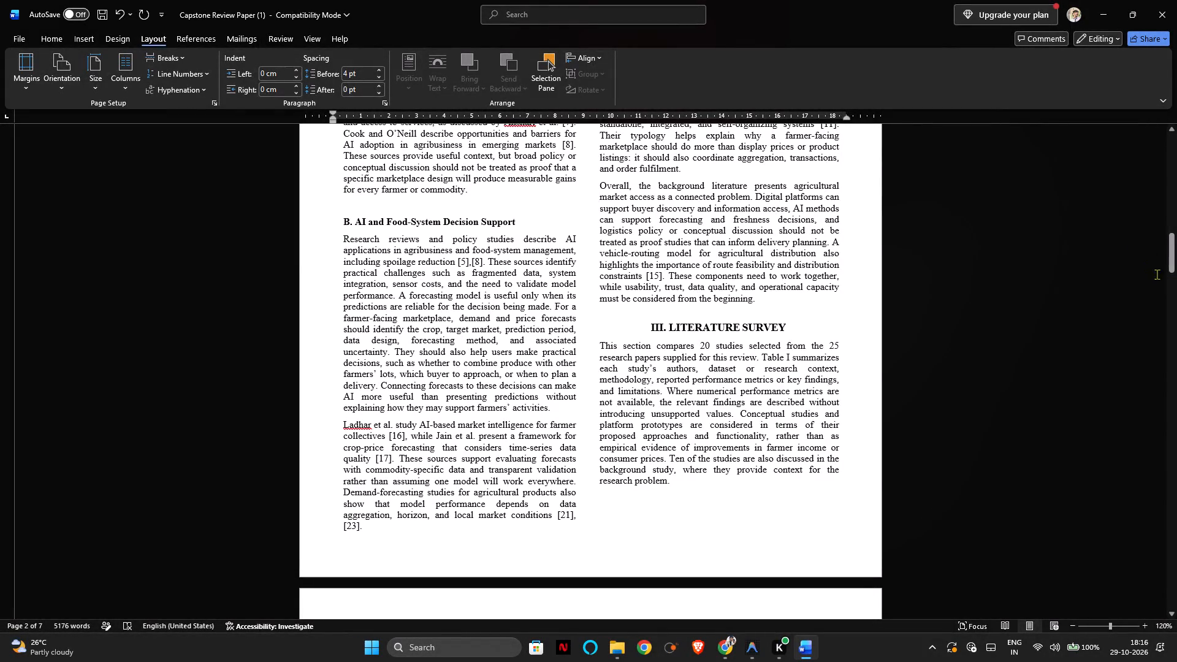
left_click_drag(1172, 255, 1176, 297)
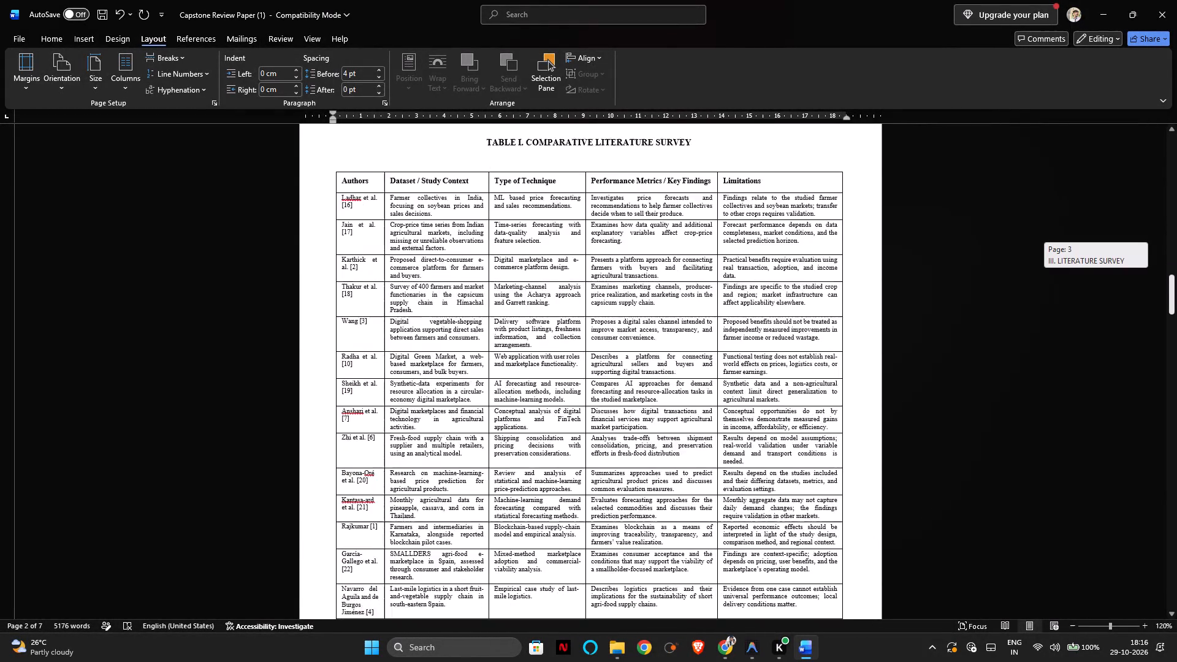
left_click_drag(1176, 297, 1176, 333)
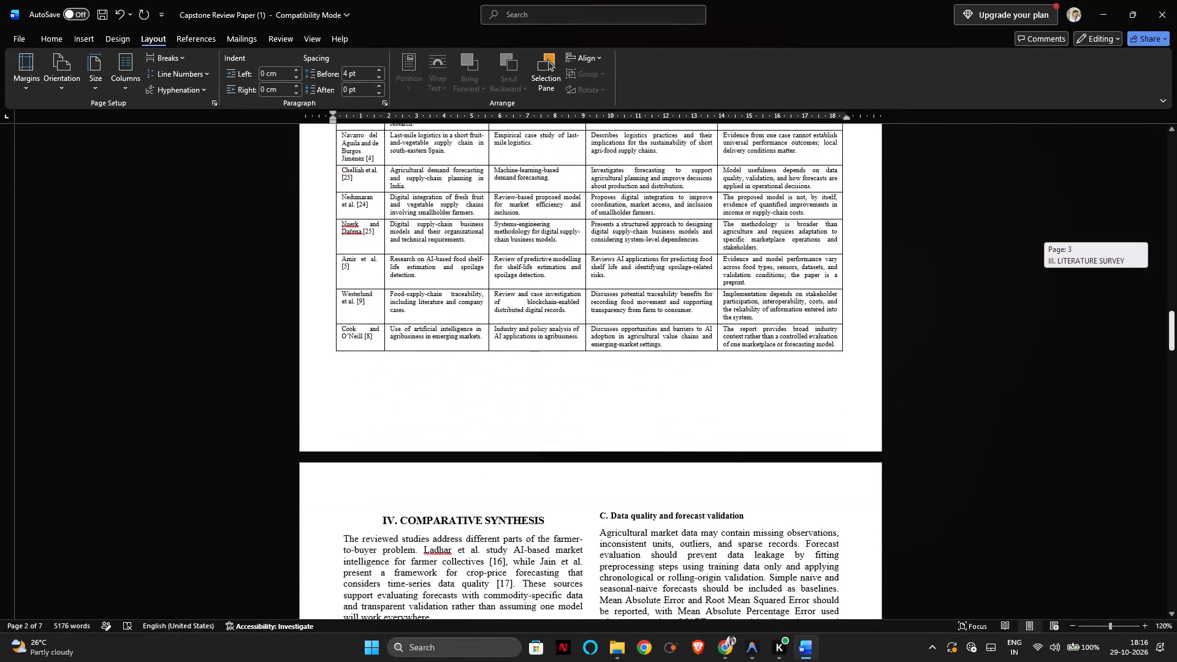
left_click_drag(1176, 333, 1176, 337)
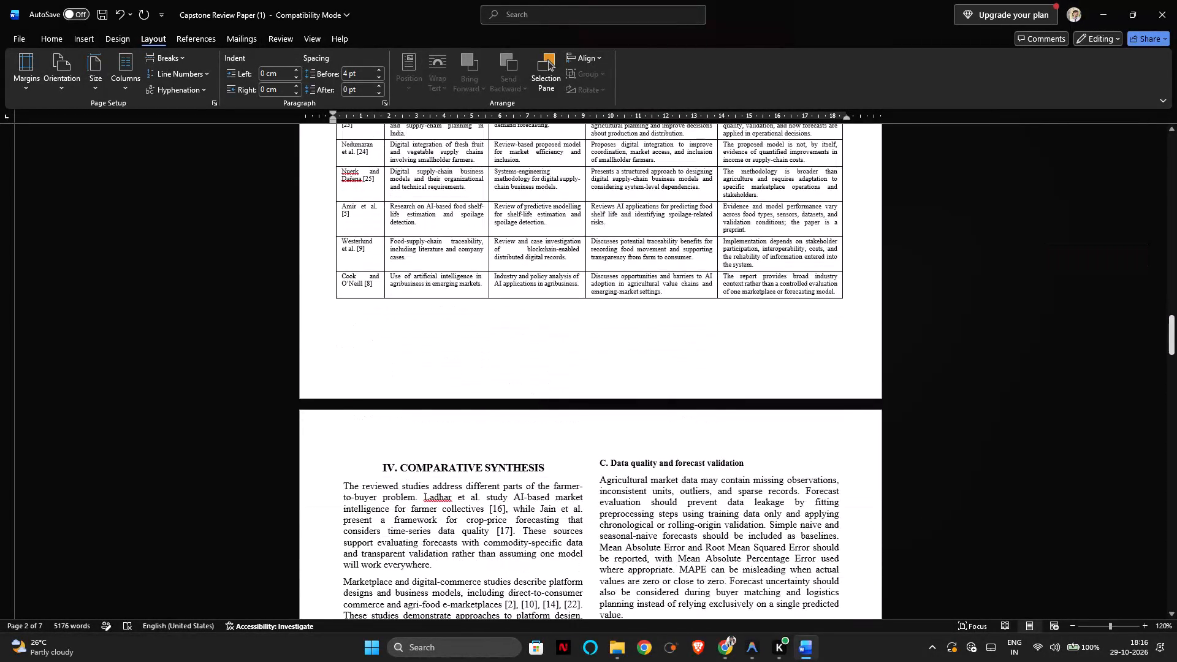
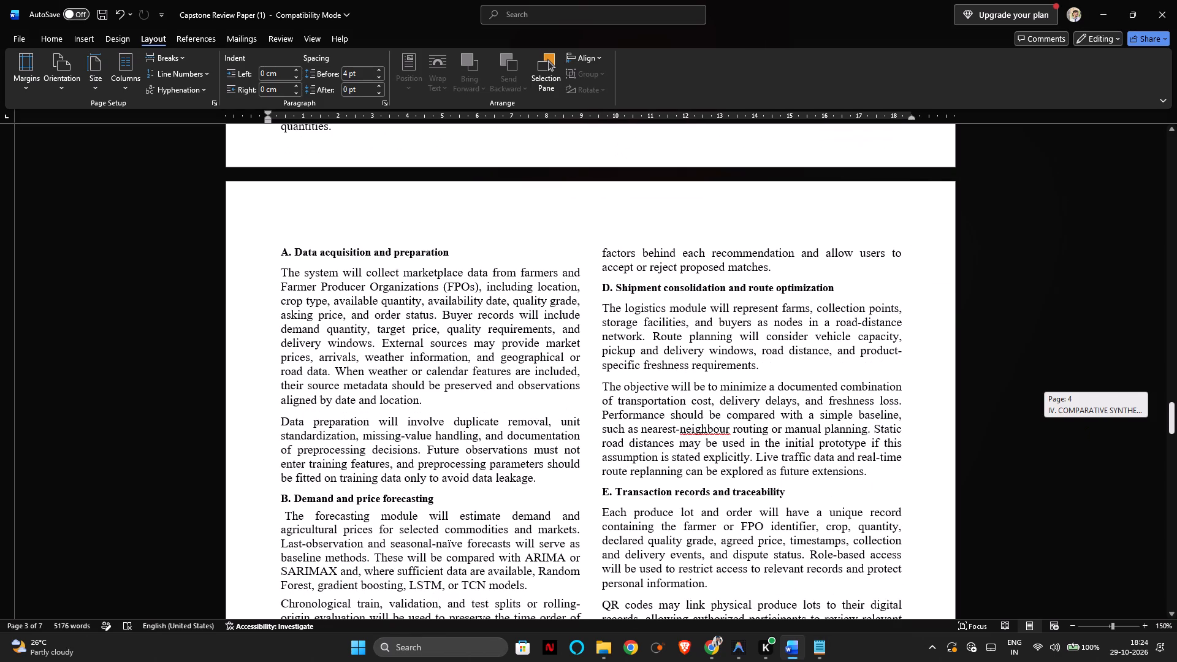
left_click_drag(1176, 412, 1176, 394)
left_click(886, 322)
key("Return")
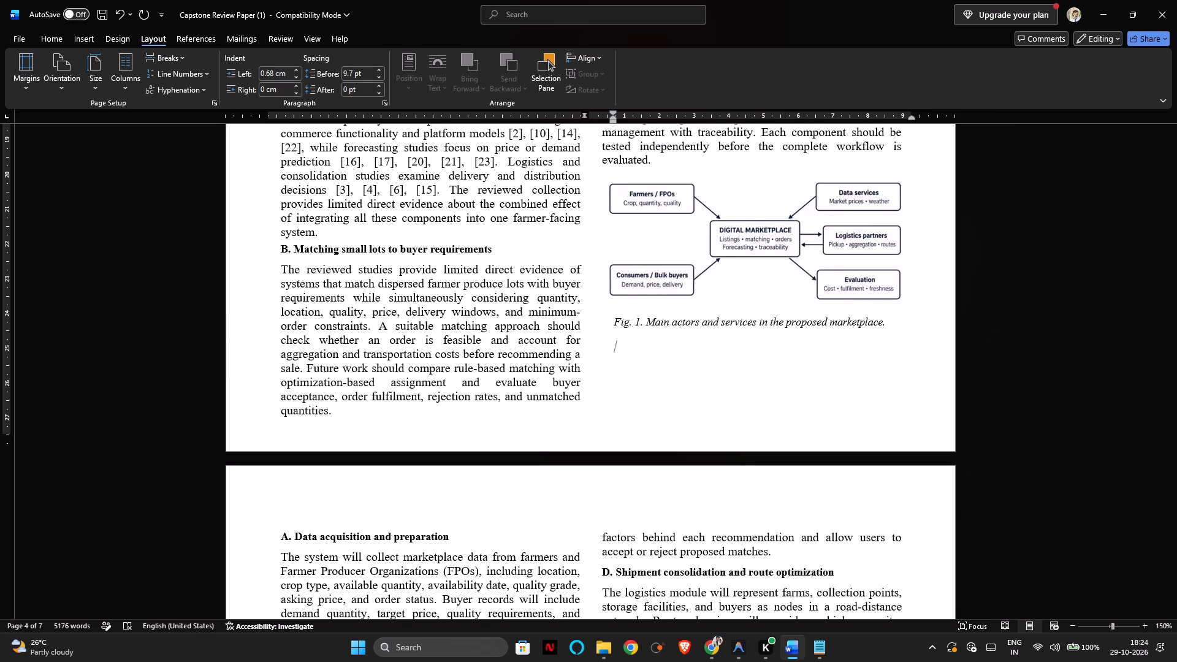
key("ctrl+k")
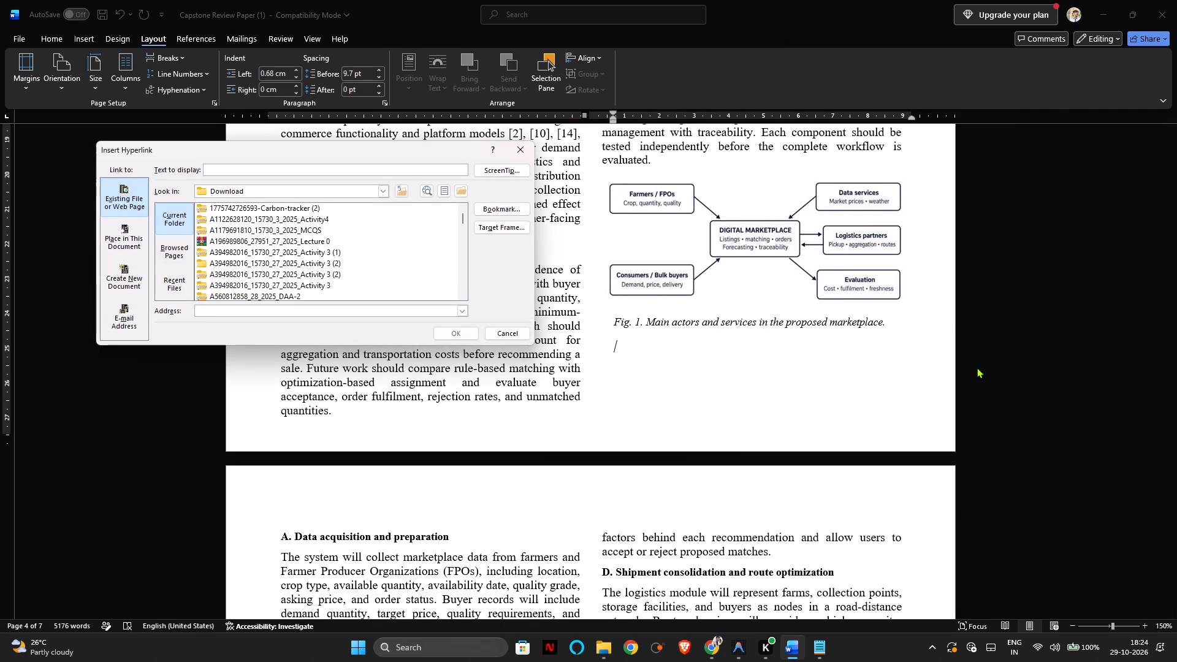
left_click(520, 145)
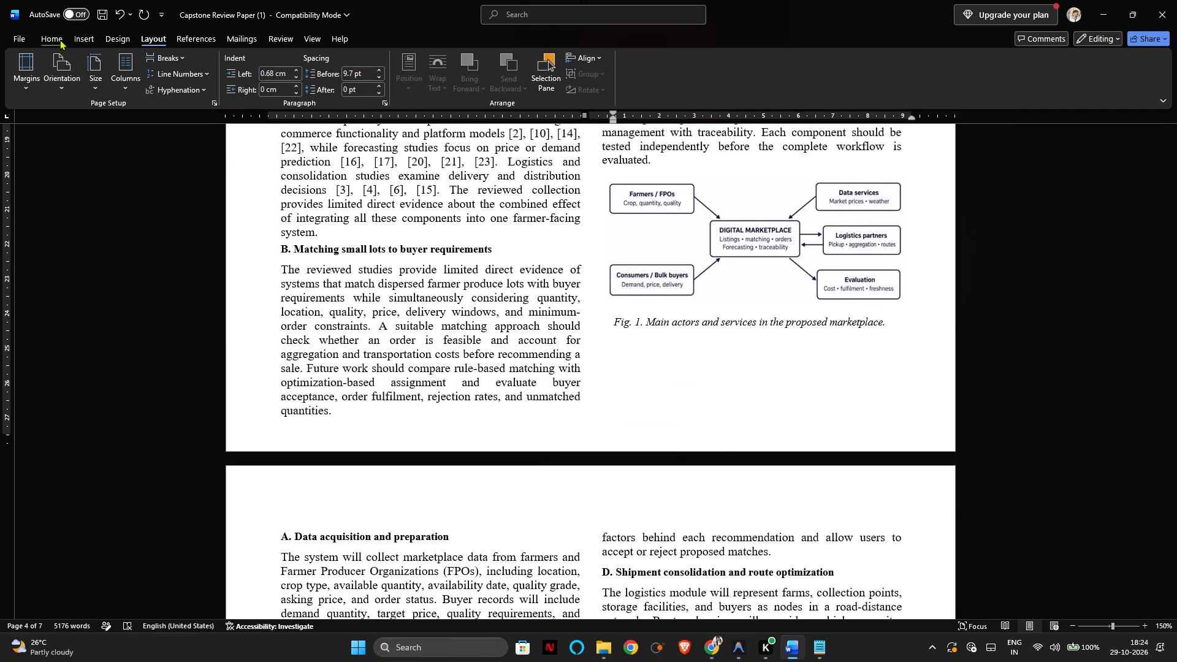
left_click(59, 39)
left_click(138, 77)
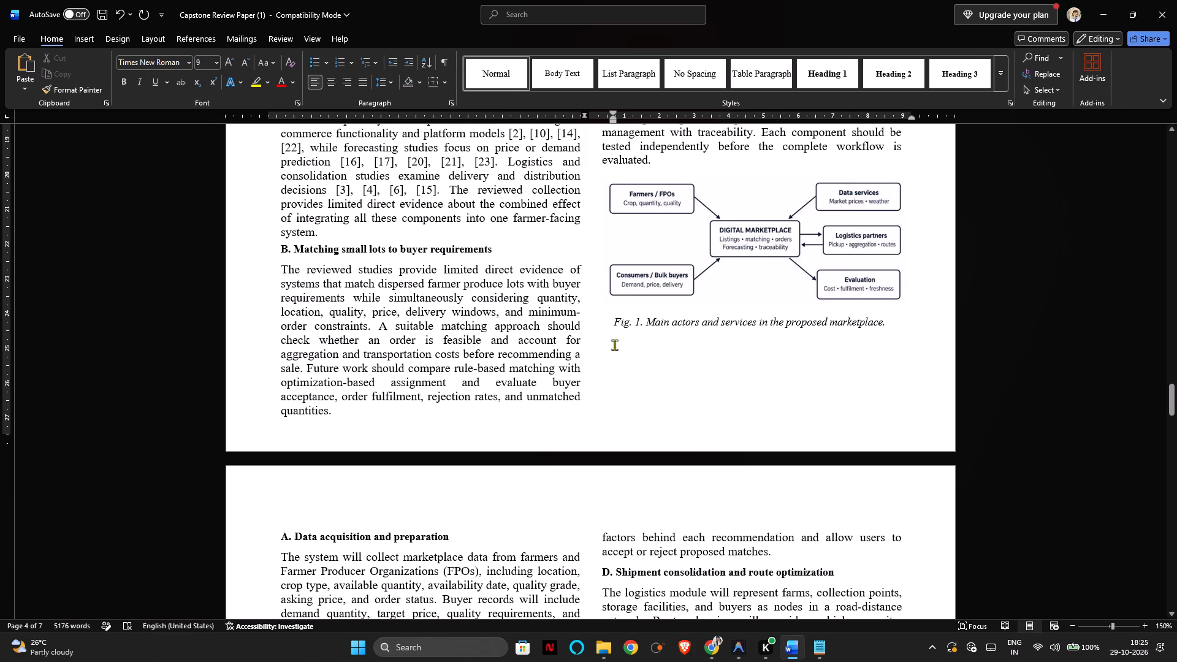
Copy the full Fig. 1 text from the Notepad note and paste it into the new paragraph below Word's Fig. 1 caption.
key("alt+Tab")
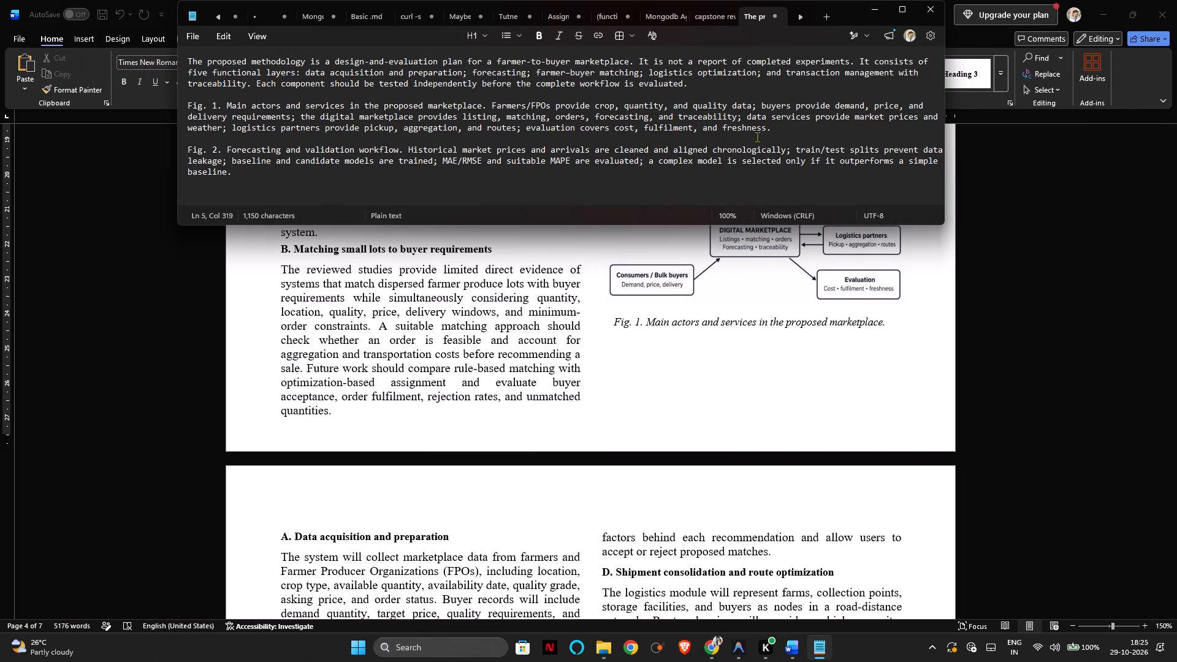
left_click_drag(793, 129, 267, 121)
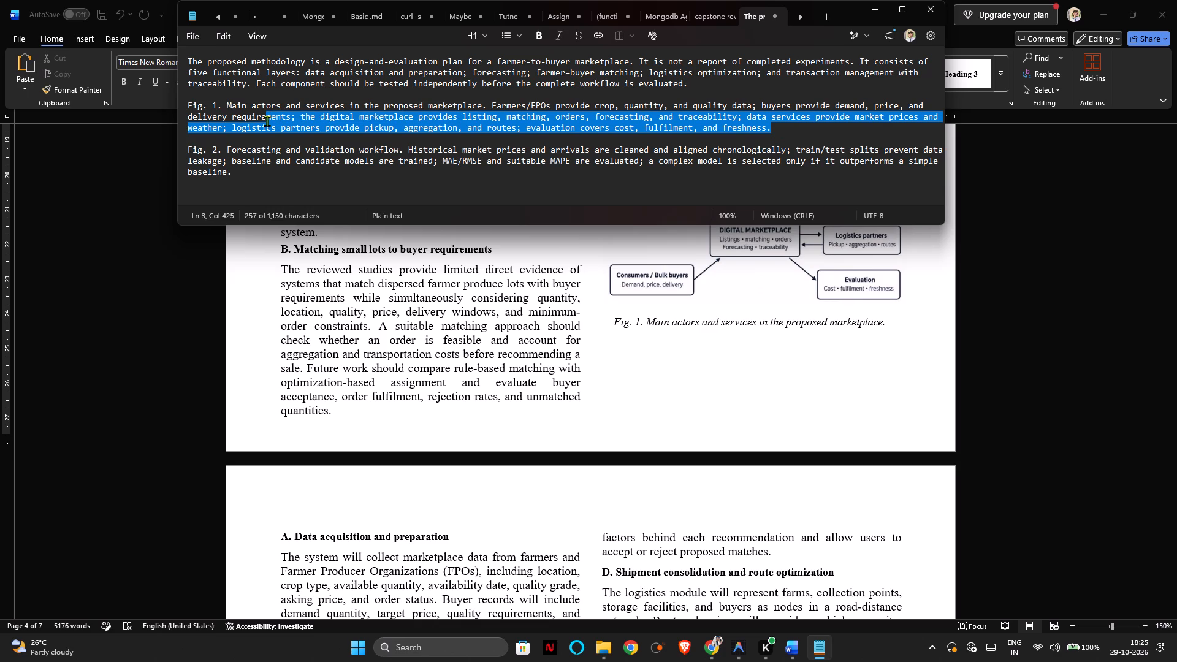
left_click_drag(267, 121, 266, 121)
left_click_drag(266, 121, 172, 107)
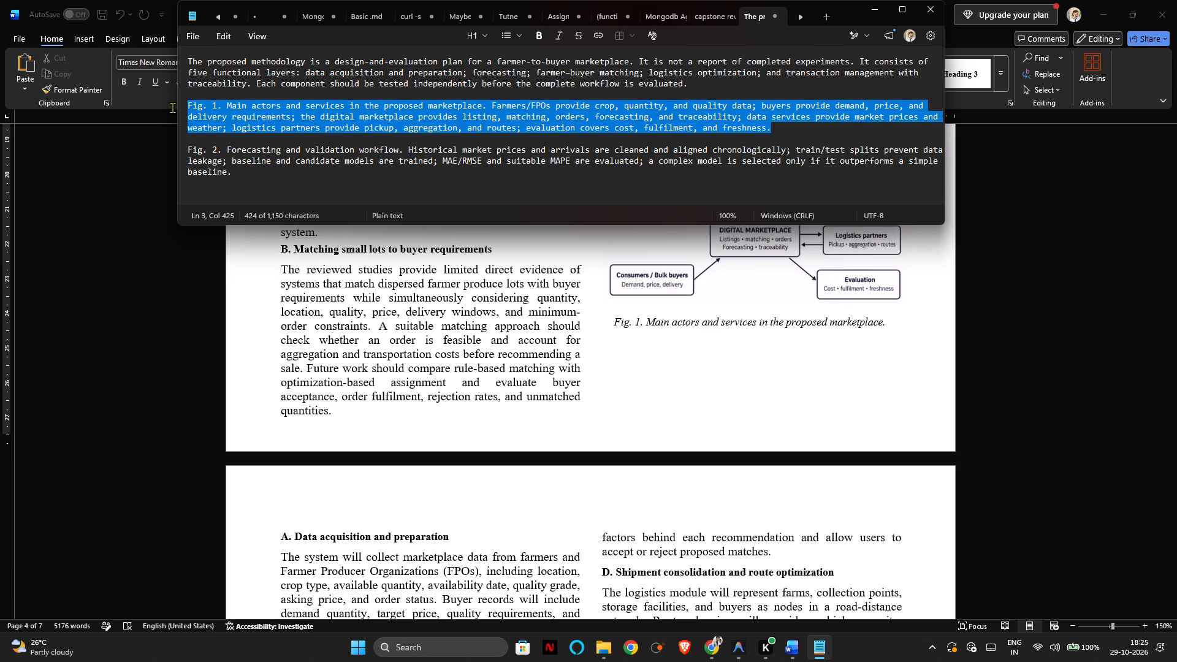
left_click_drag(172, 107, 174, 108)
key("ctrl+c")
left_click(663, 354)
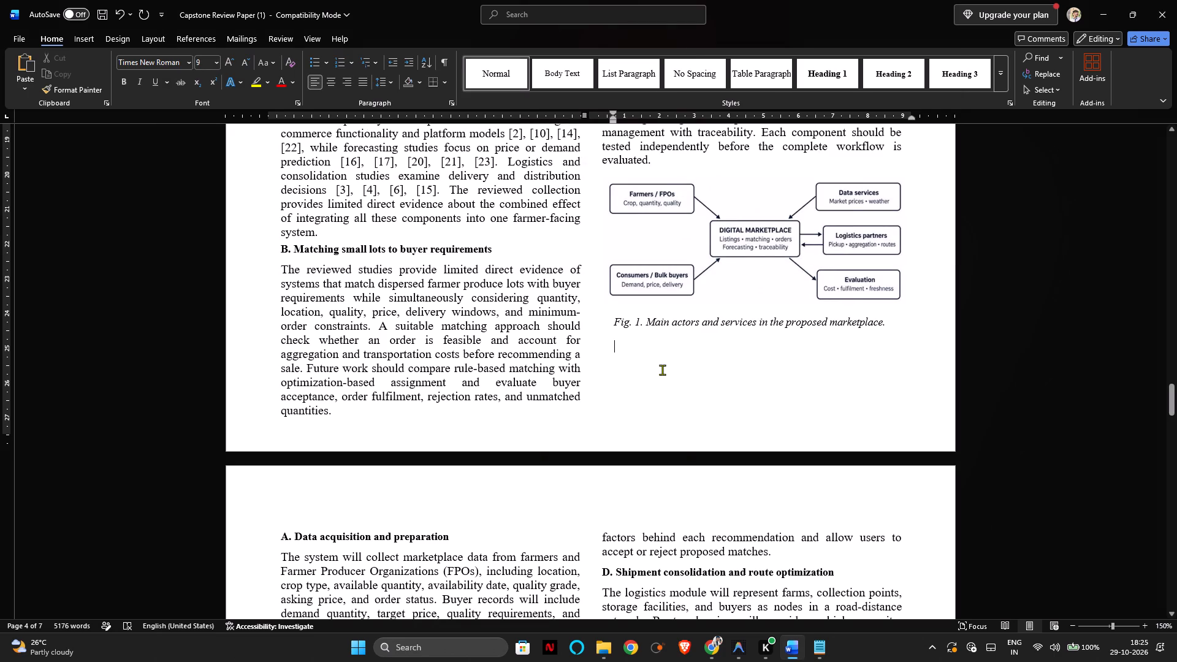
key("ctrl+v")
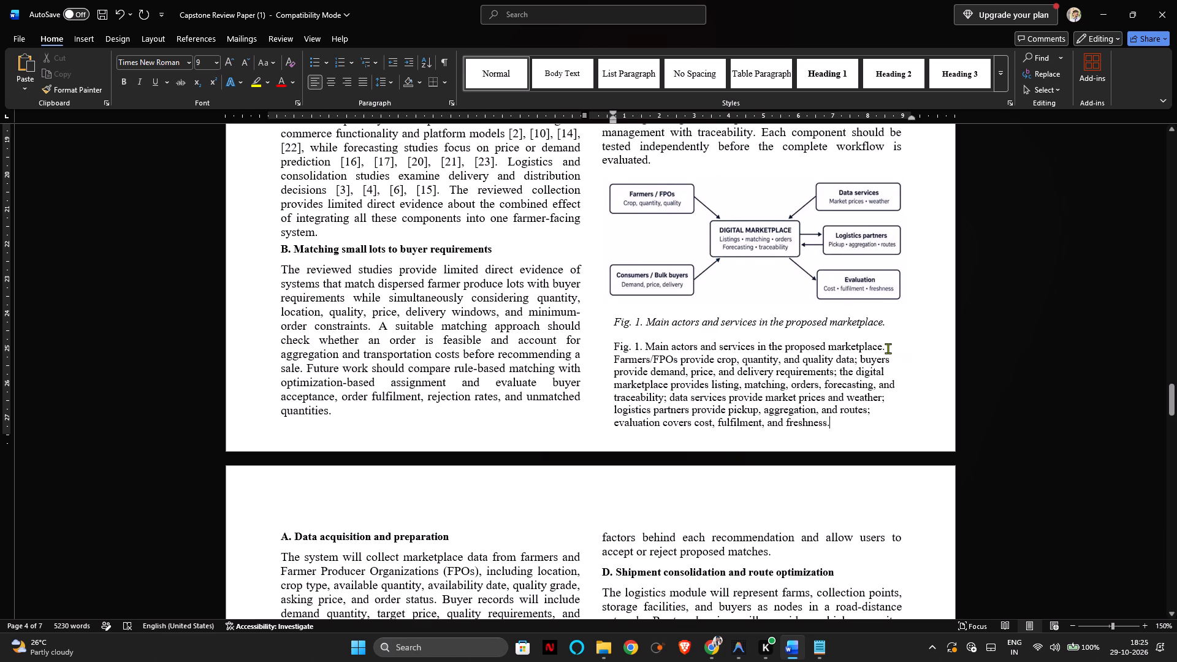
Remove the duplicate Fig. 1 caption sentence from the pasted text and join the description to the original caption, separated by a space.
left_click_drag(888, 348, 614, 351)
key("BackSpace")
key("BackSpace")
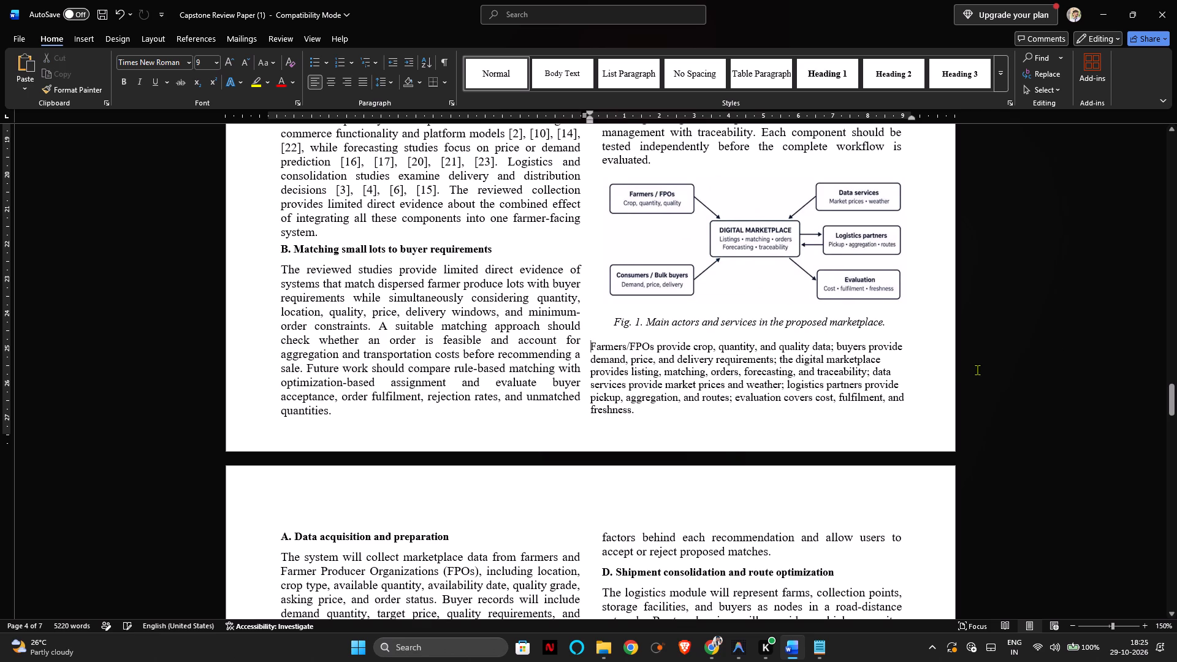
key("BackSpace")
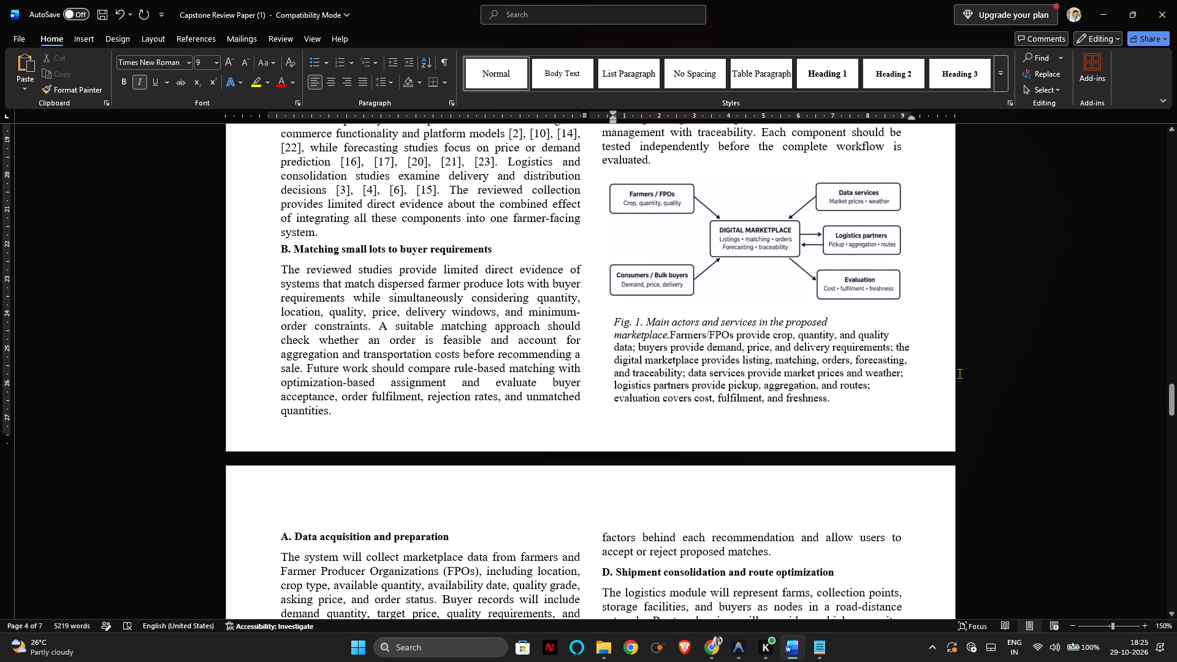
key("space")
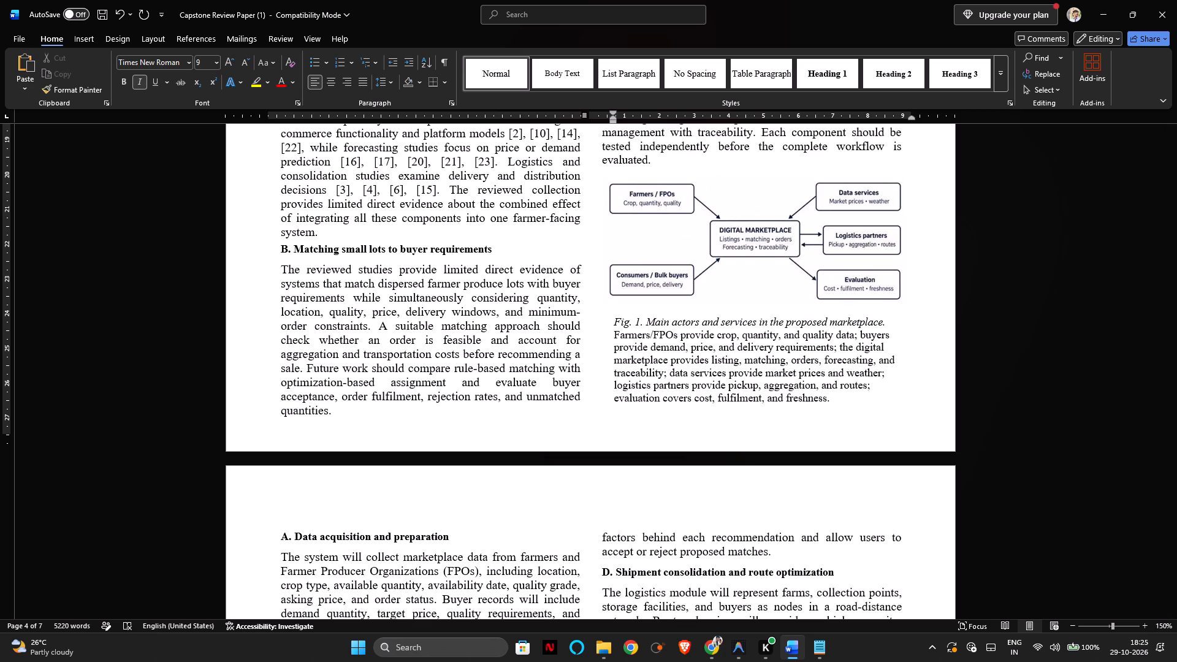
key("shift+colon")
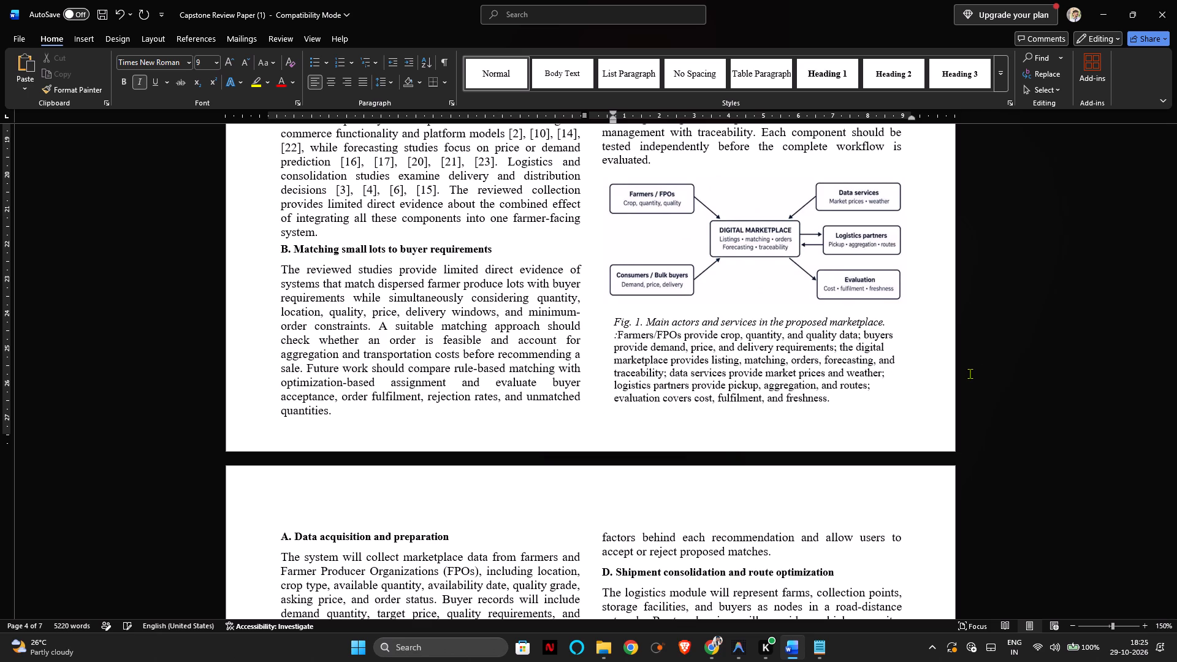
key("BackSpace")
key("BackSpace")
type(":>")
key("BackSpace")
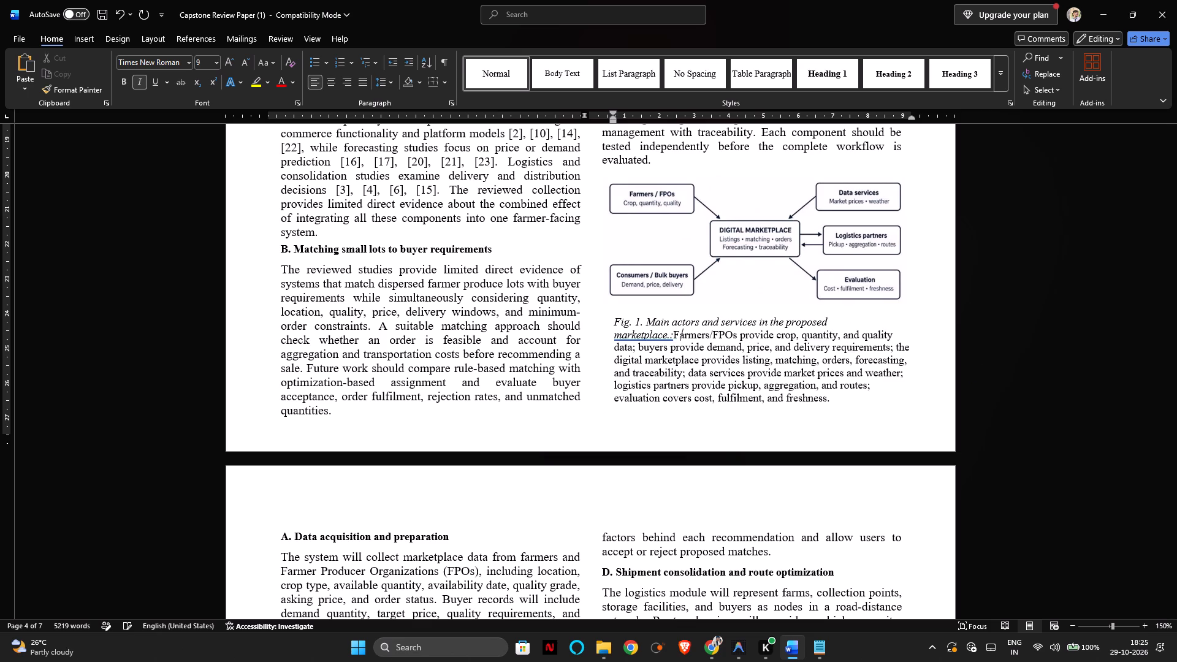
key("space")
key("BackSpace")
key("BackSpace")
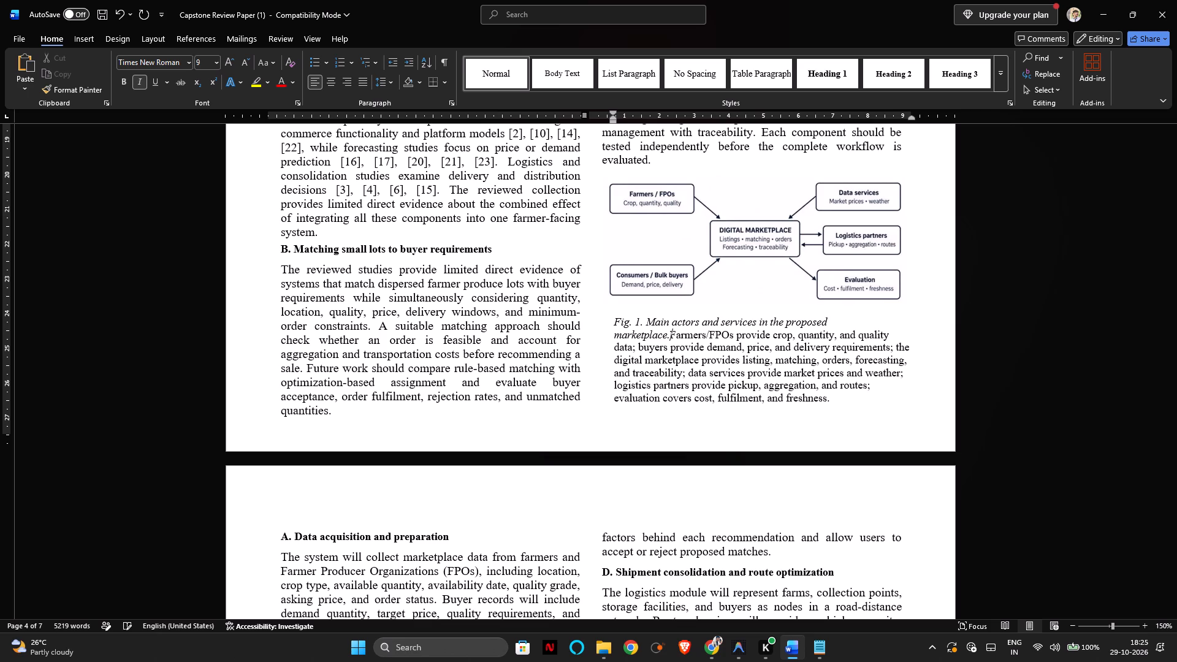
key("space")
key("space")
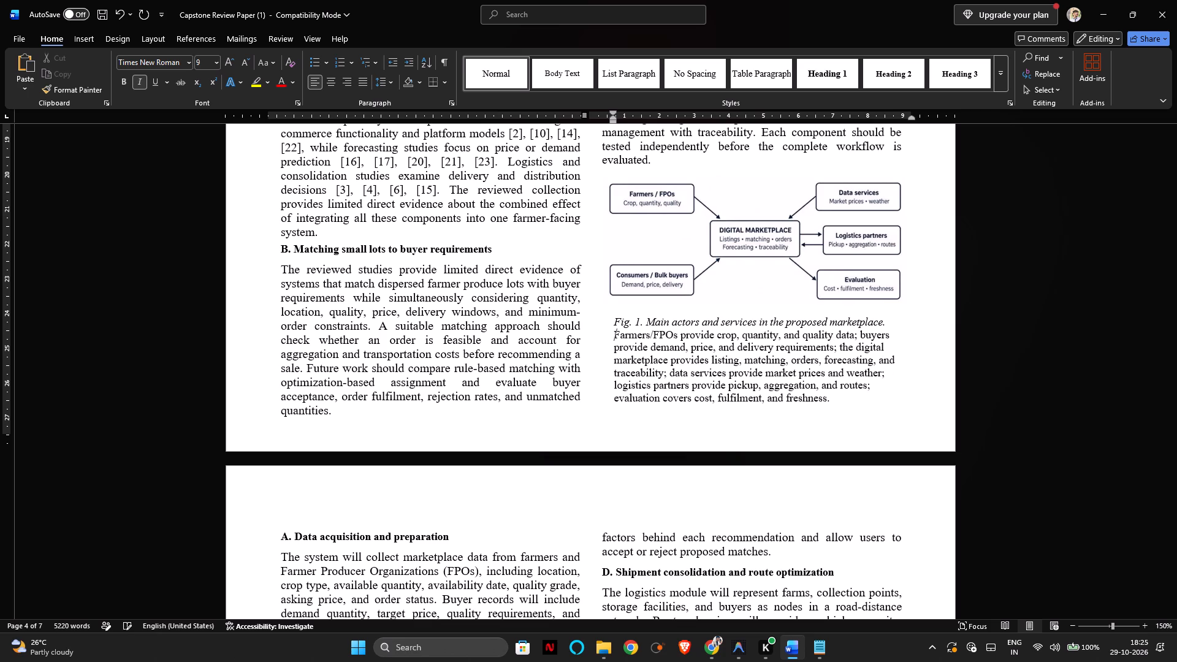
key("BackSpace")
Find the Fig. 2 caption in the paper and copy the Fig. 2 caption and description from the Notepad note.
left_click_drag(1171, 394, 1176, 413)
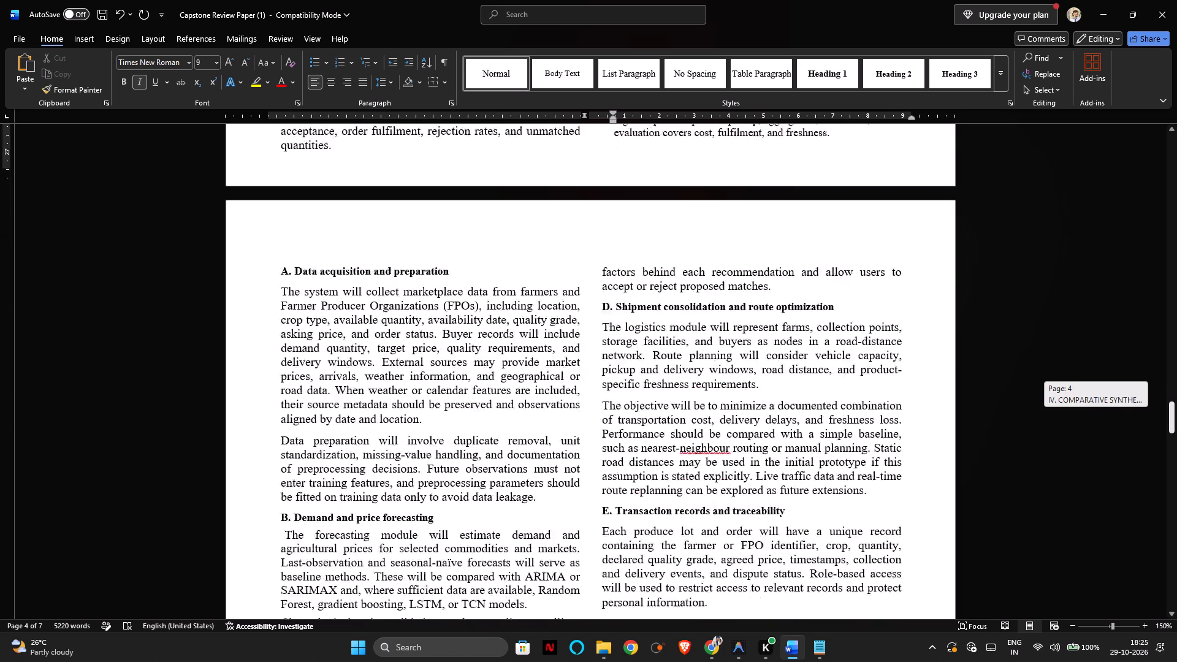
left_click_drag(1176, 413, 1176, 441)
key("alt+Tab")
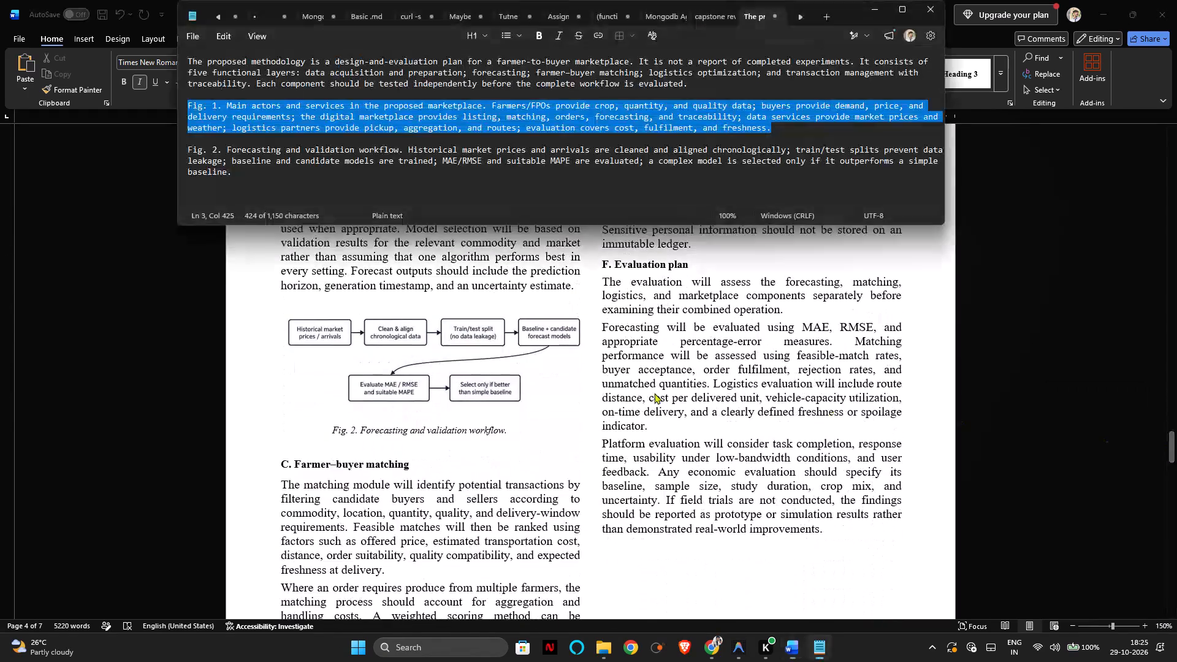
left_click(272, 181)
left_click_drag(271, 180, 146, 149)
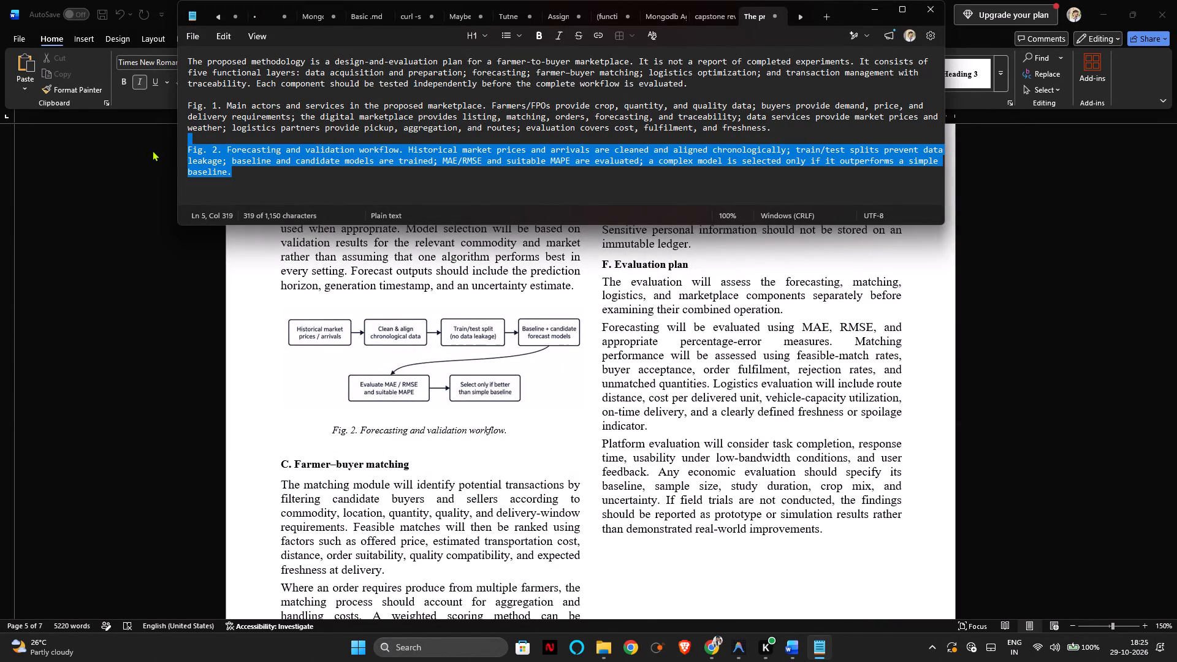
key("ctrl+c")
Return to Word and start a new non-italic paragraph below the Fig. 2 caption.
key("alt+Tab")
left_click(522, 432)
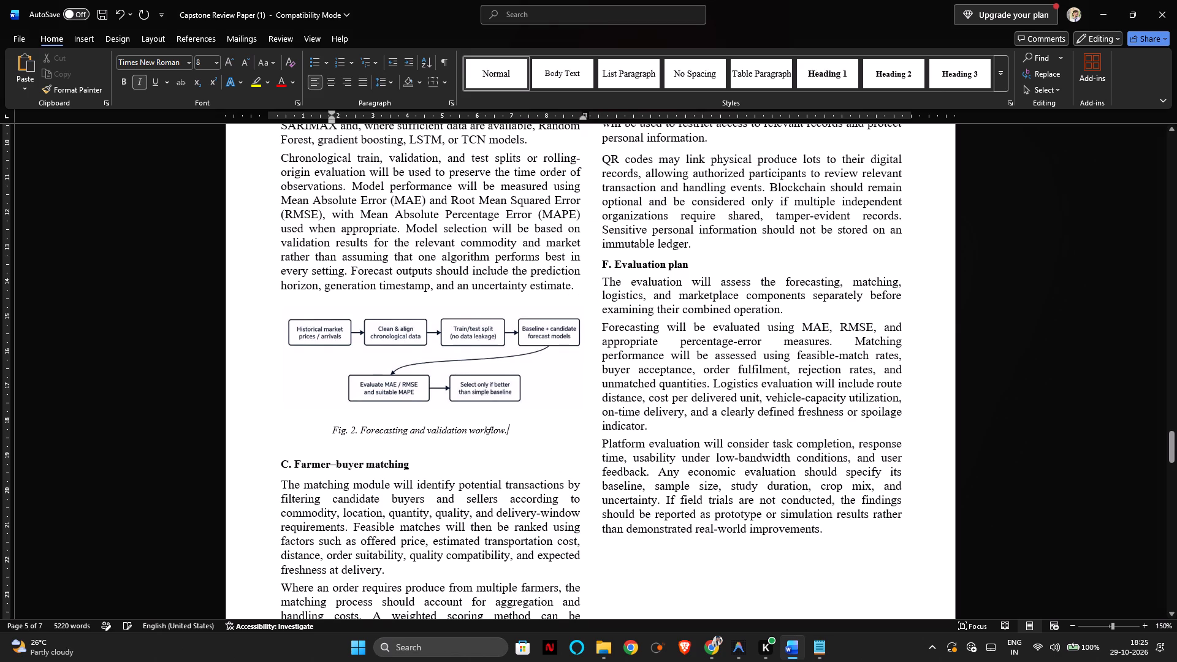
key("Return")
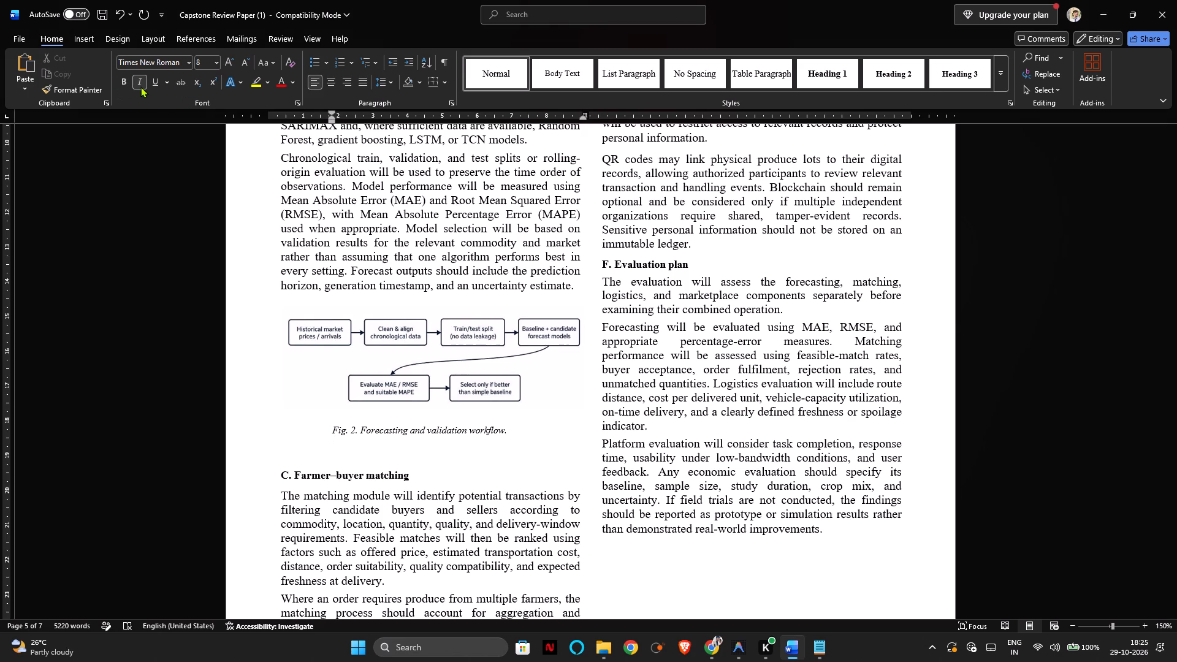
left_click(140, 81)
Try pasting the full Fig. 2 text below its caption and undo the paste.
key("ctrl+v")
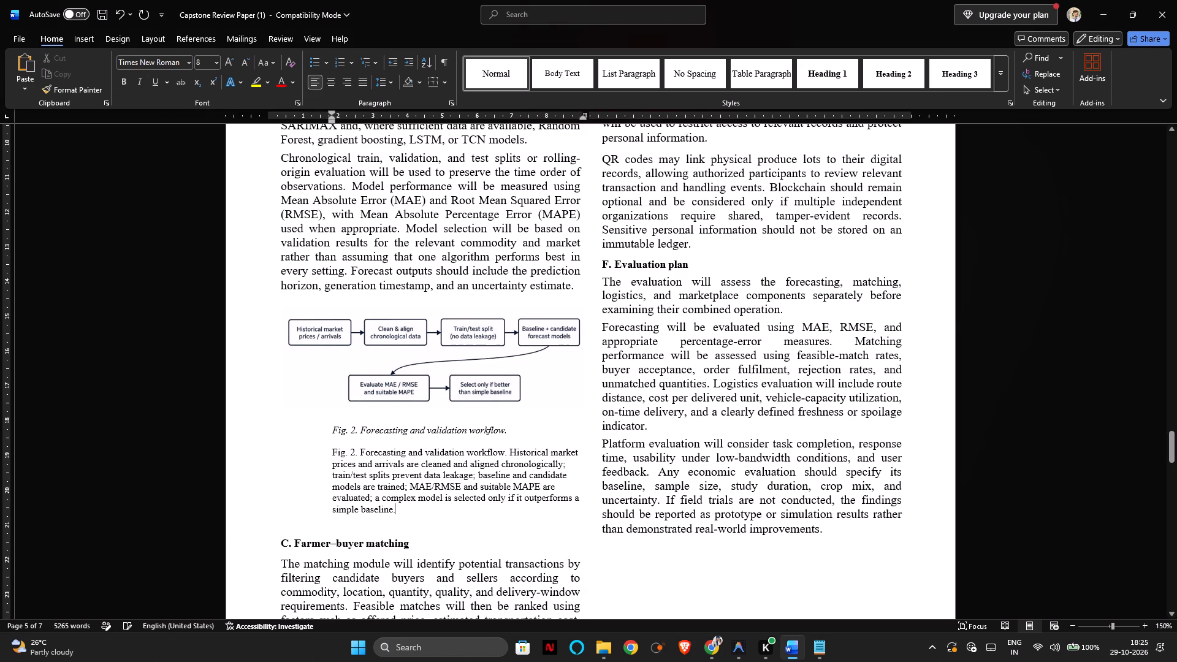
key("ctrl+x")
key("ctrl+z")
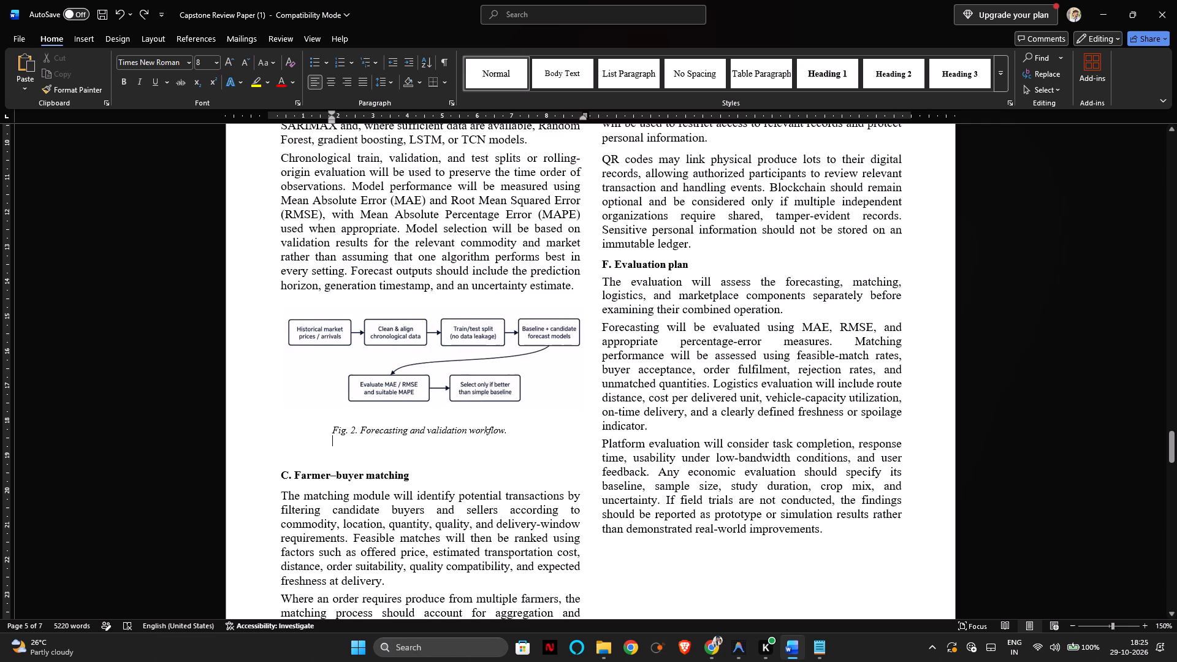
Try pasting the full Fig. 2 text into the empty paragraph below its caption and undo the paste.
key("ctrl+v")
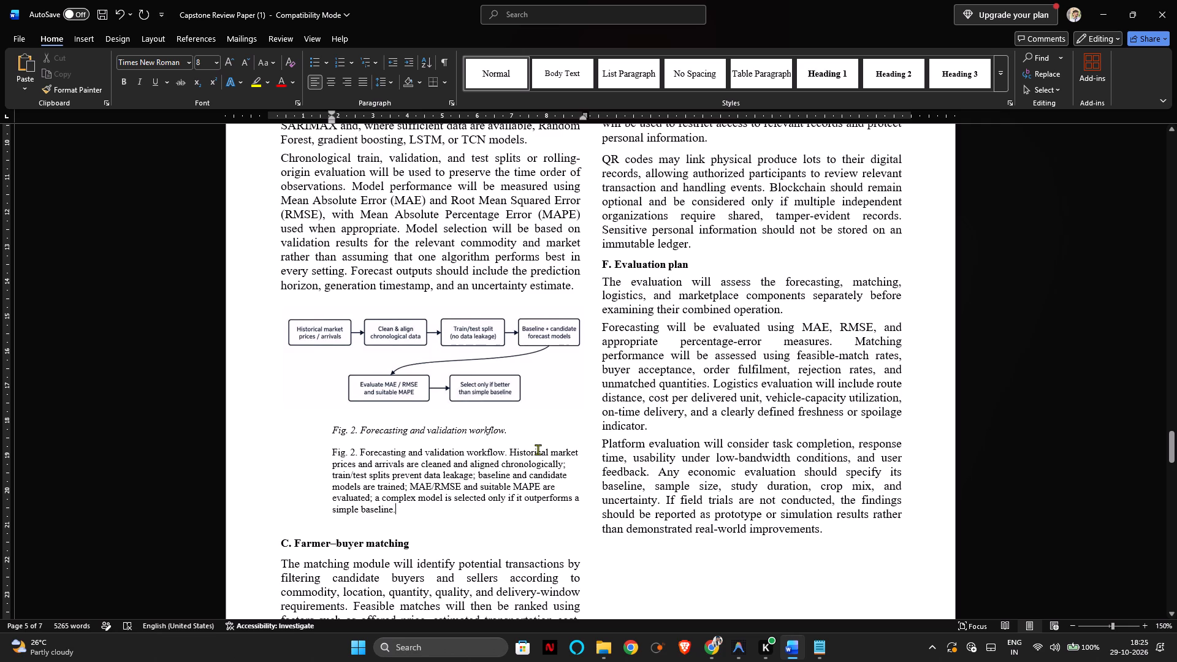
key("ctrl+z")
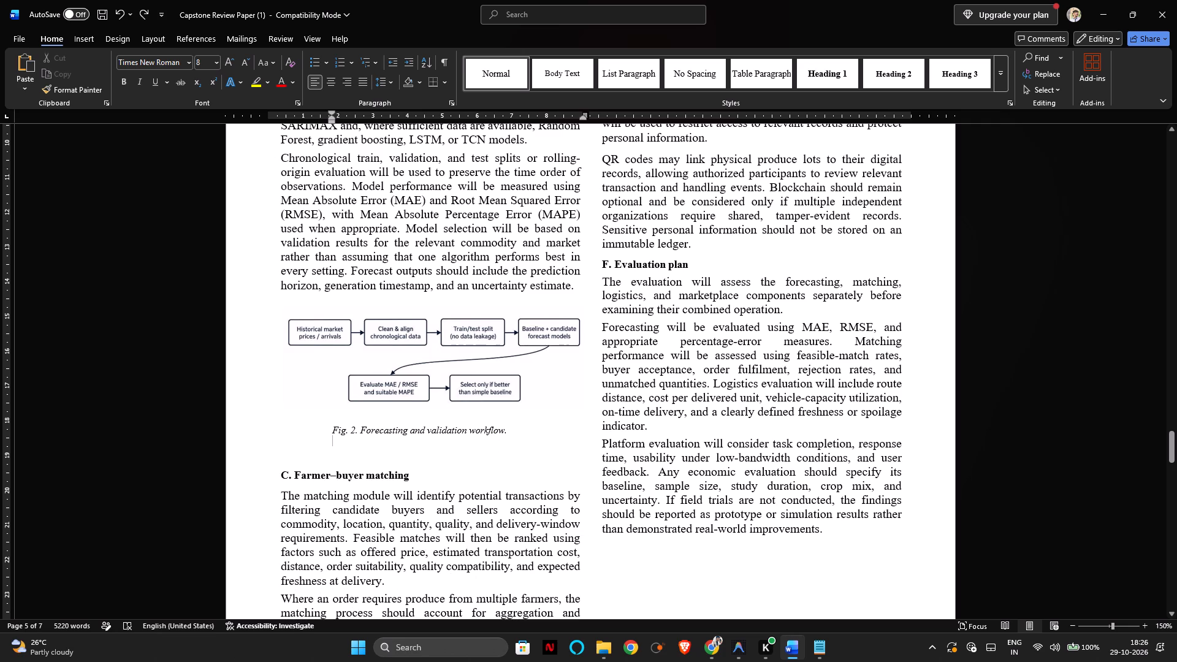
Paste the full Fig. 2 text in italics, continuing from the end of the original Fig. 2 caption.
left_click(518, 432)
key("ctrl+v")
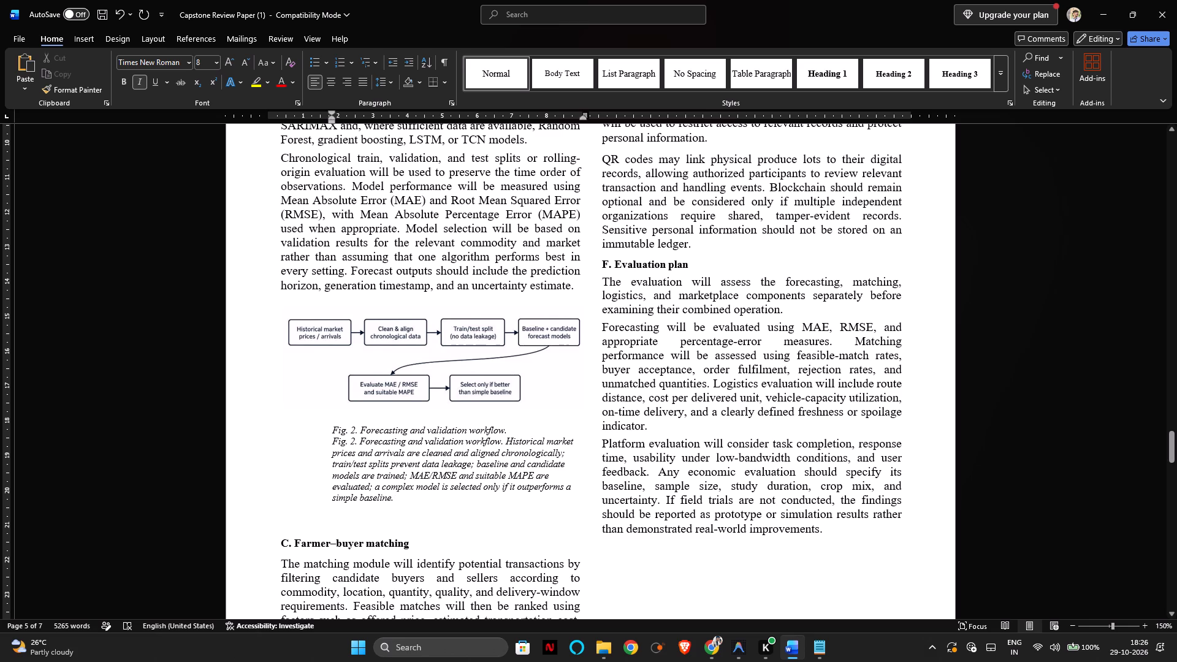
Reduce the pasted Fig. 2 paragraph's indent so it starts just inside the column's left edge.
left_click(327, 80)
left_click(314, 77)
left_click(391, 60)
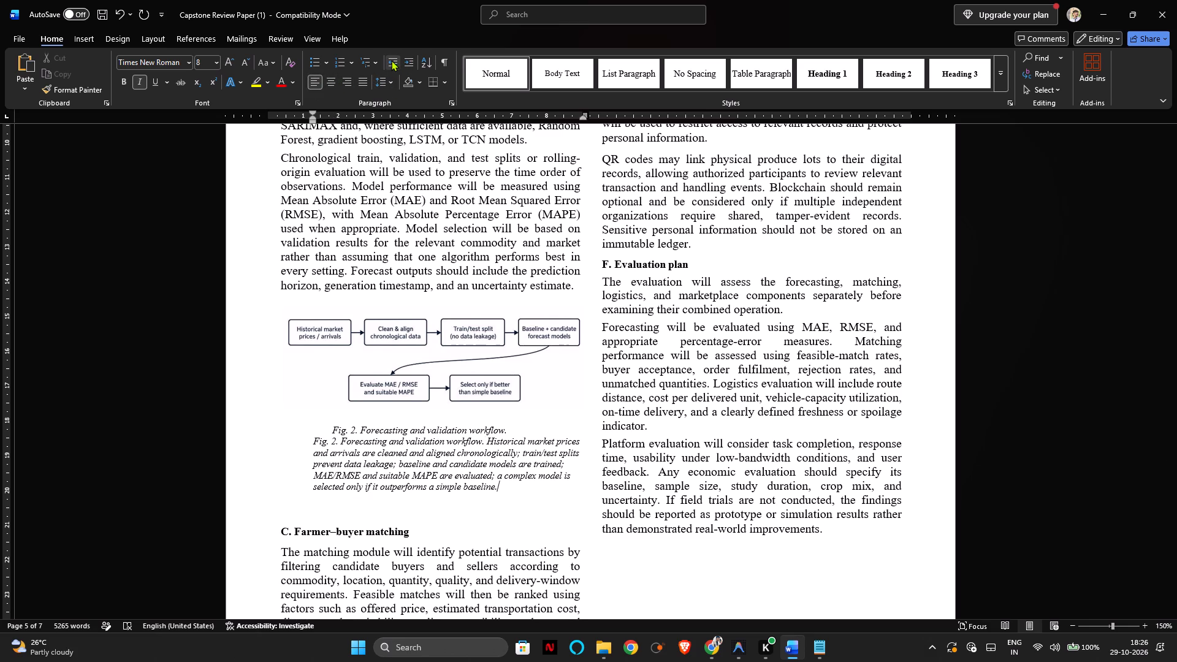
left_click(391, 60)
left_click(391, 60)
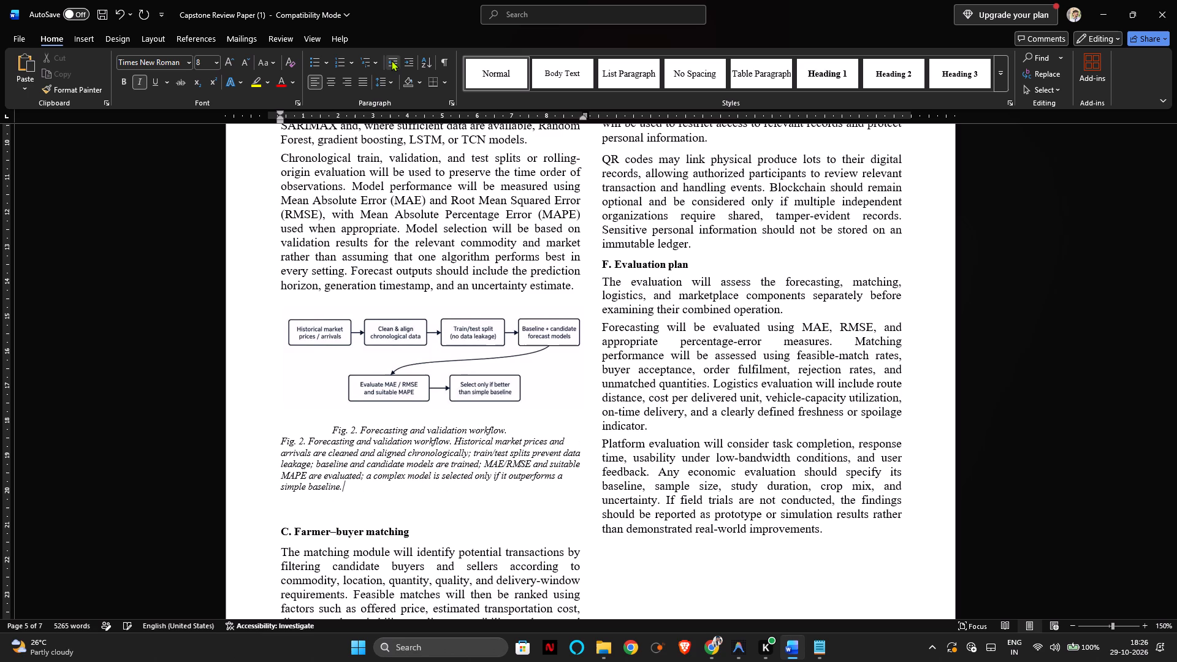
left_click(406, 60)
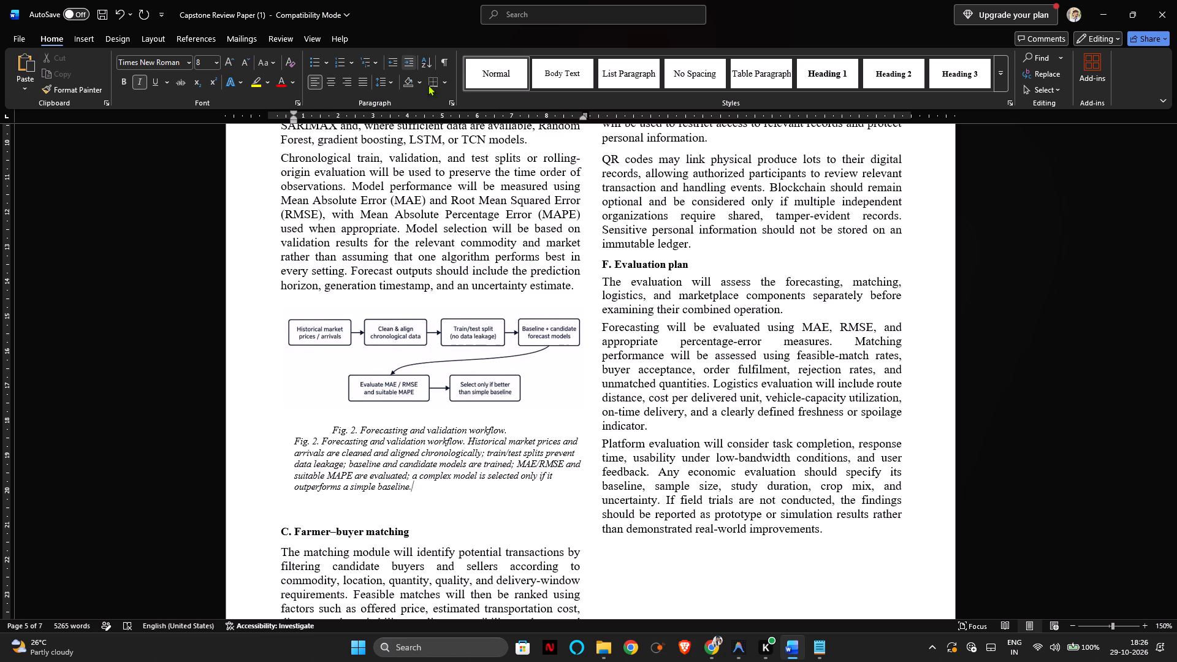
Delete the original Fig. 2 caption text above the pasted paragraph.
left_click(528, 425)
left_click_drag(526, 425, 342, 421)
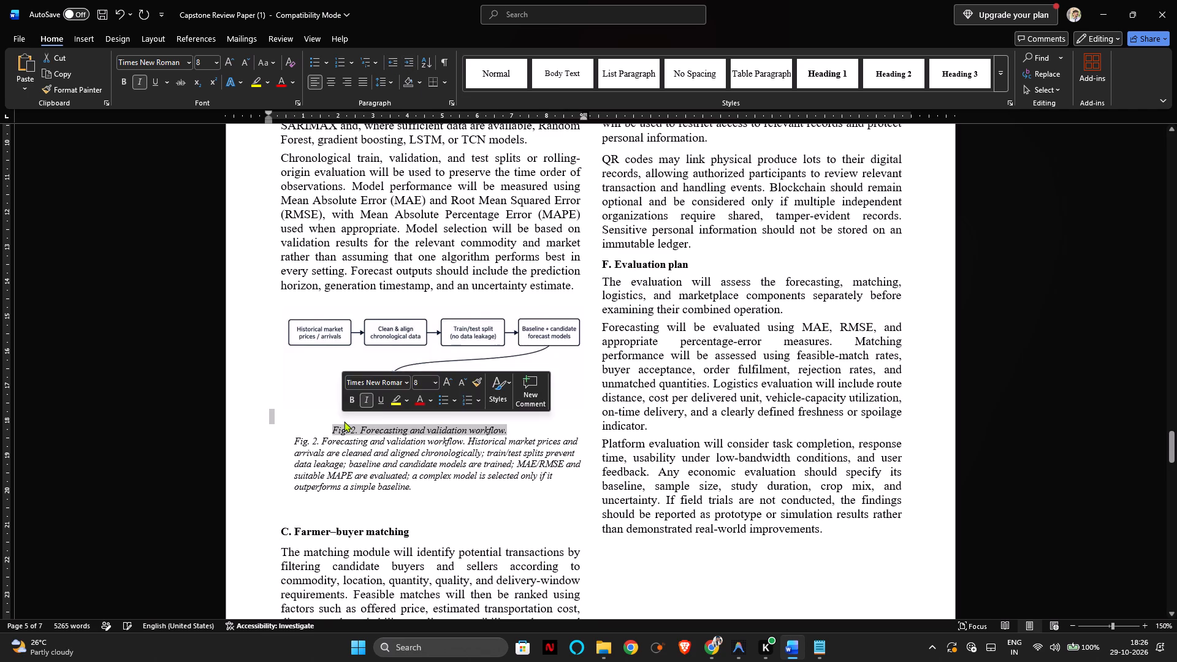
key("BackSpace")
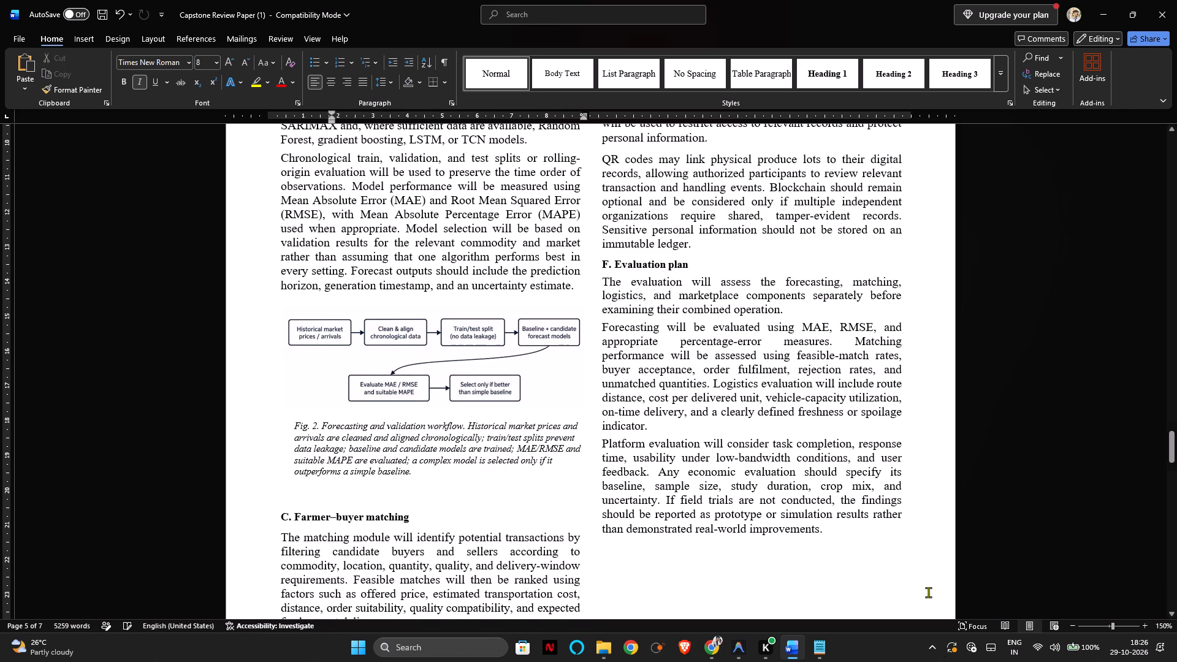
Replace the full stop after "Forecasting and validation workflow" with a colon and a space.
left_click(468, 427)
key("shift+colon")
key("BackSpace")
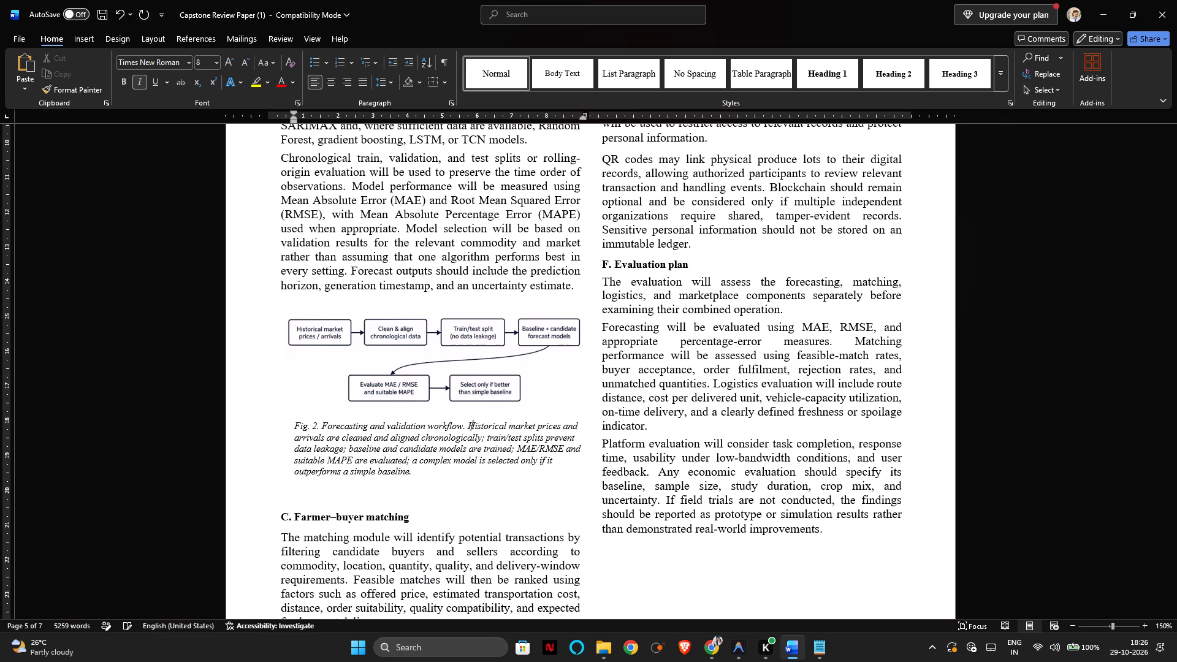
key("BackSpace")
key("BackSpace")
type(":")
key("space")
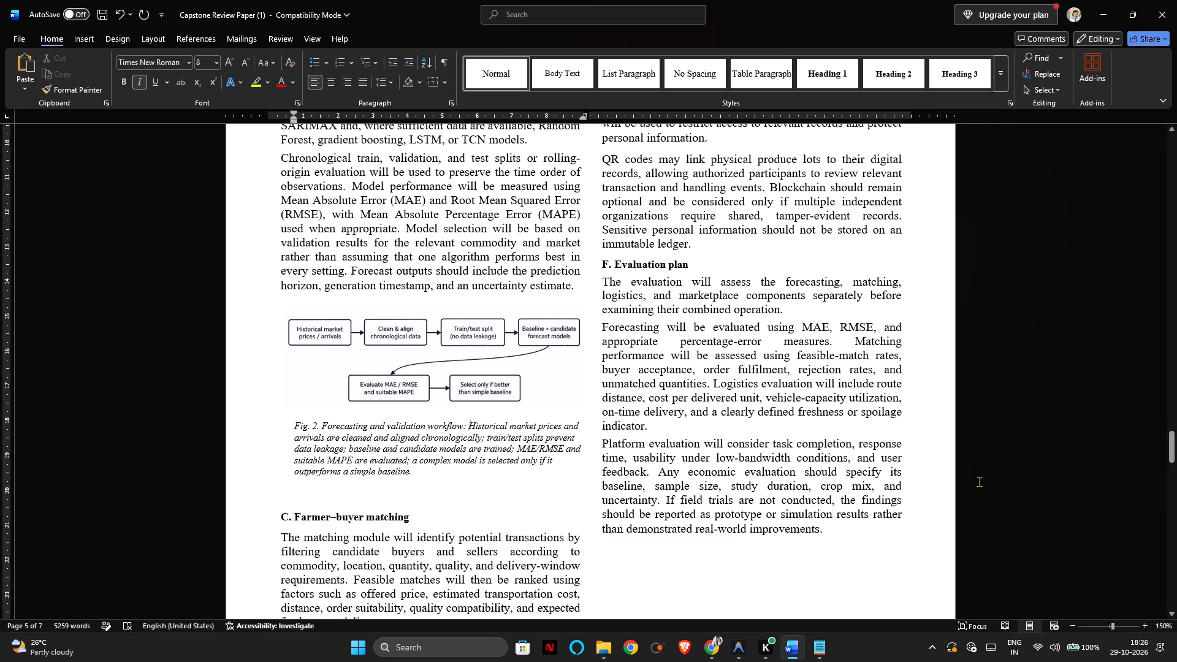
Split the Fig. 2 description into its own paragraph, with a blank line separating it from the caption.
key("Return")
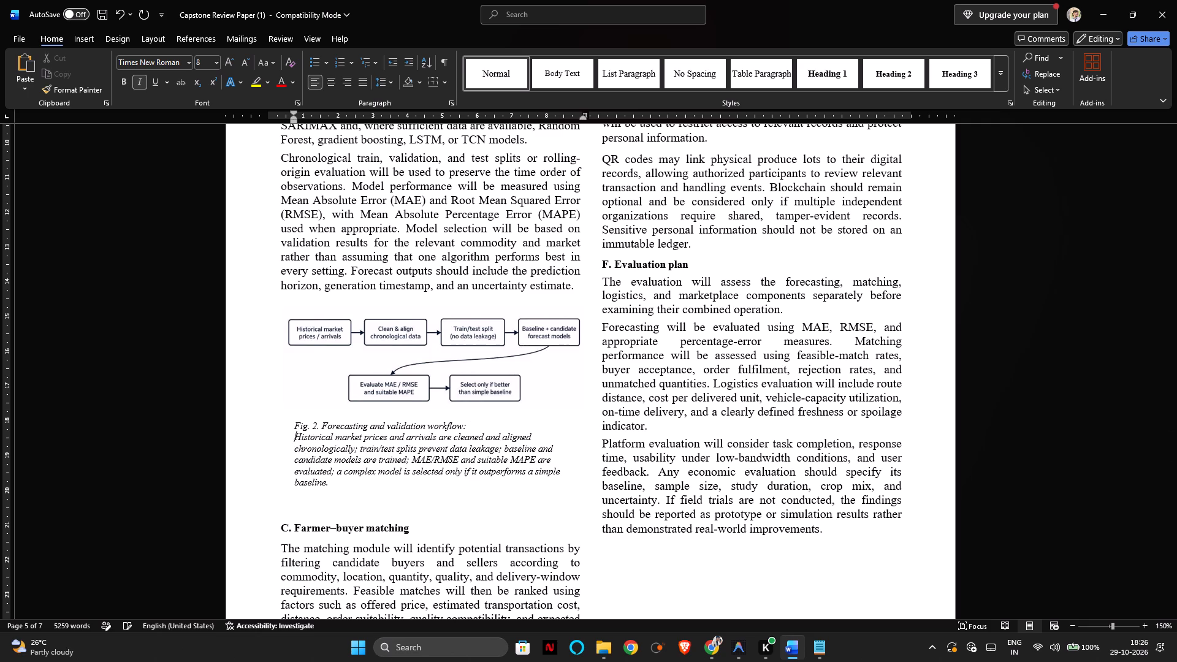
key("Return")
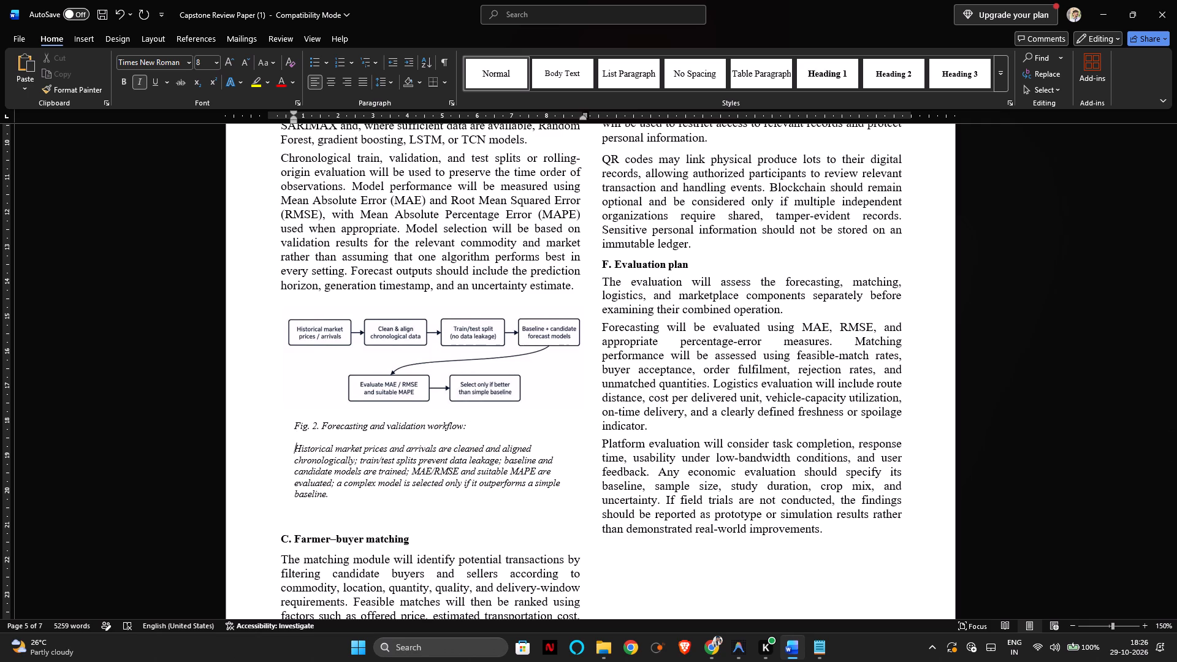
Remove the trailing space and colon from the end of the Fig. 2 caption.
left_click(487, 430)
key("BackSpace")
key("BackSpace")
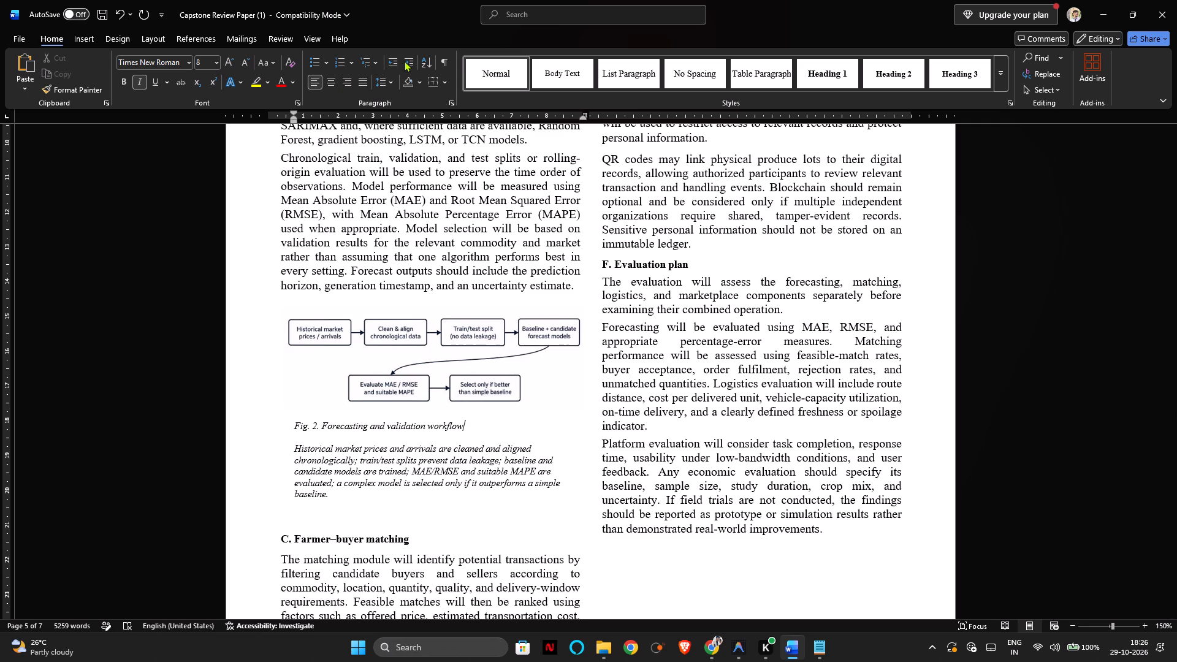
Shift the Fig. 2 caption toward the centre beneath the diagram by increasing its indent and adding nine leading spaces.
left_click(404, 61)
left_click(404, 61)
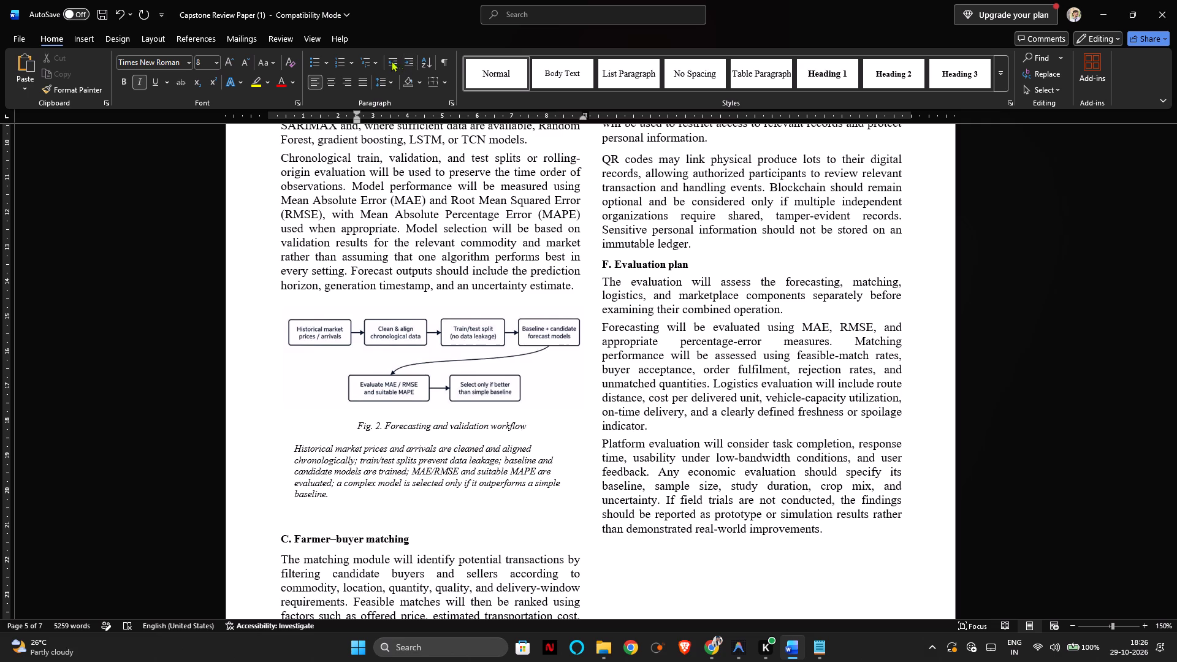
left_click(388, 59)
left_click(310, 423)
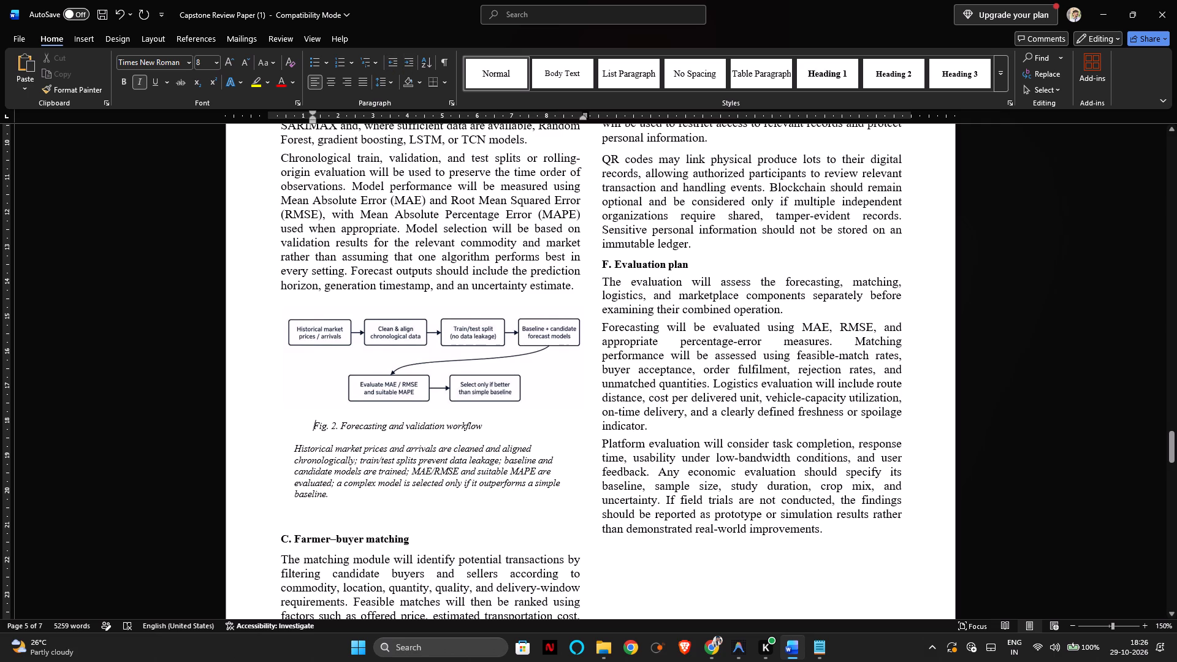
key("space")
key("space")
key("space")
key("space")
key("space")
key("space")
key("space")
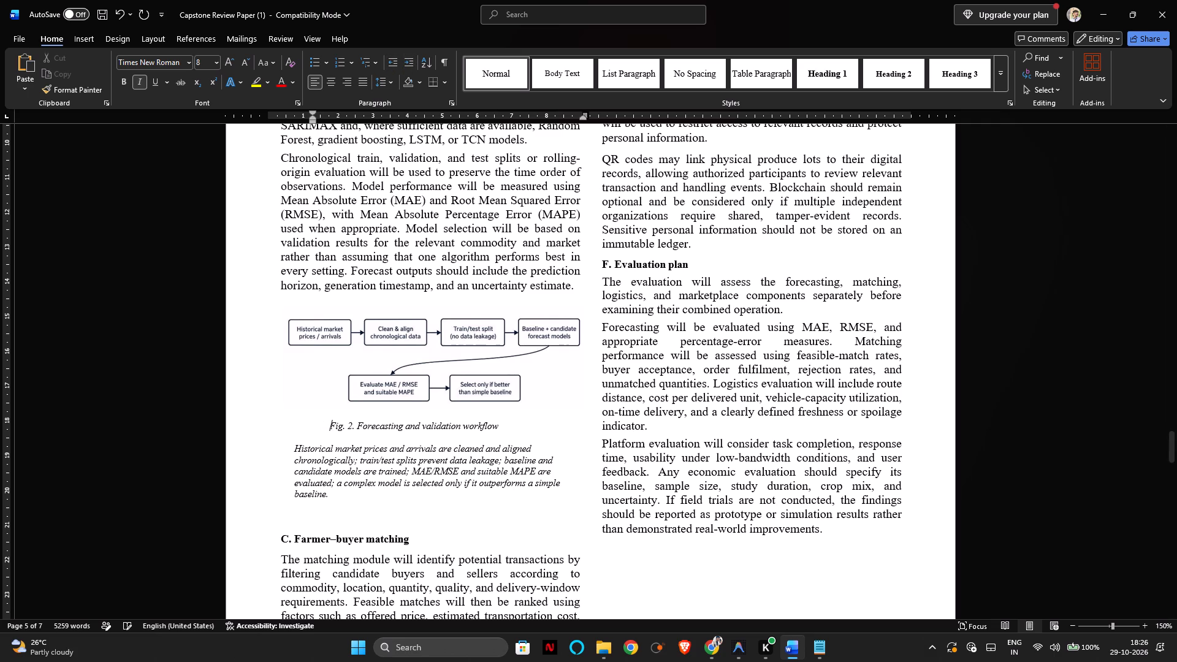
key("space")
key("space")
left_click(352, 498)
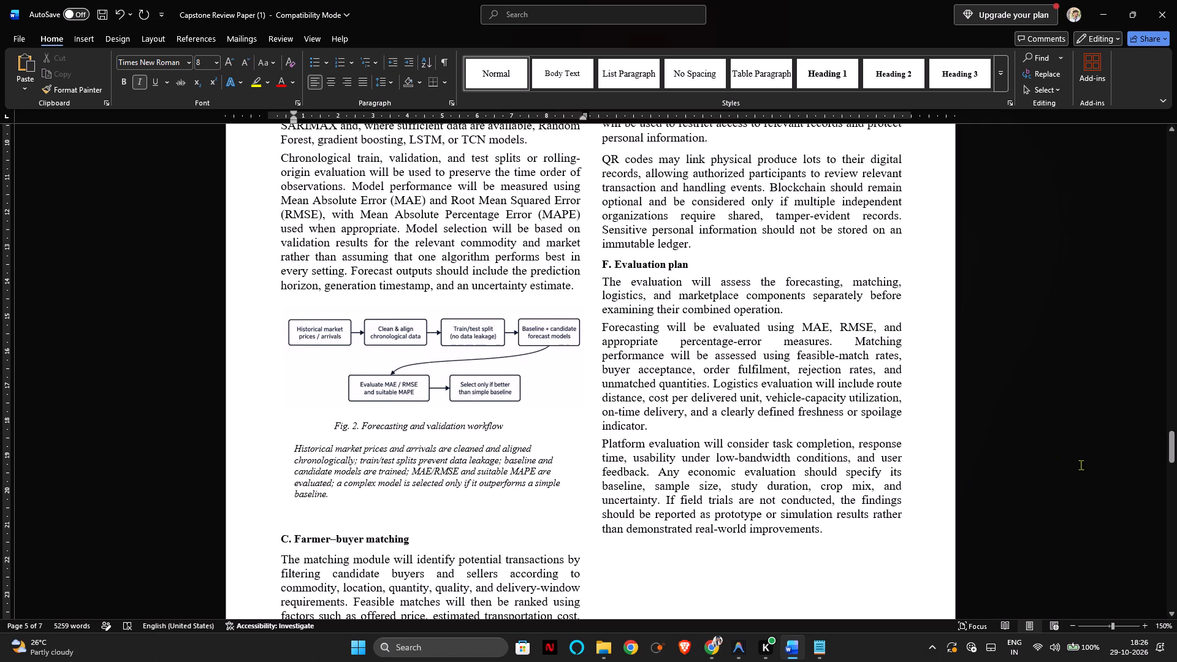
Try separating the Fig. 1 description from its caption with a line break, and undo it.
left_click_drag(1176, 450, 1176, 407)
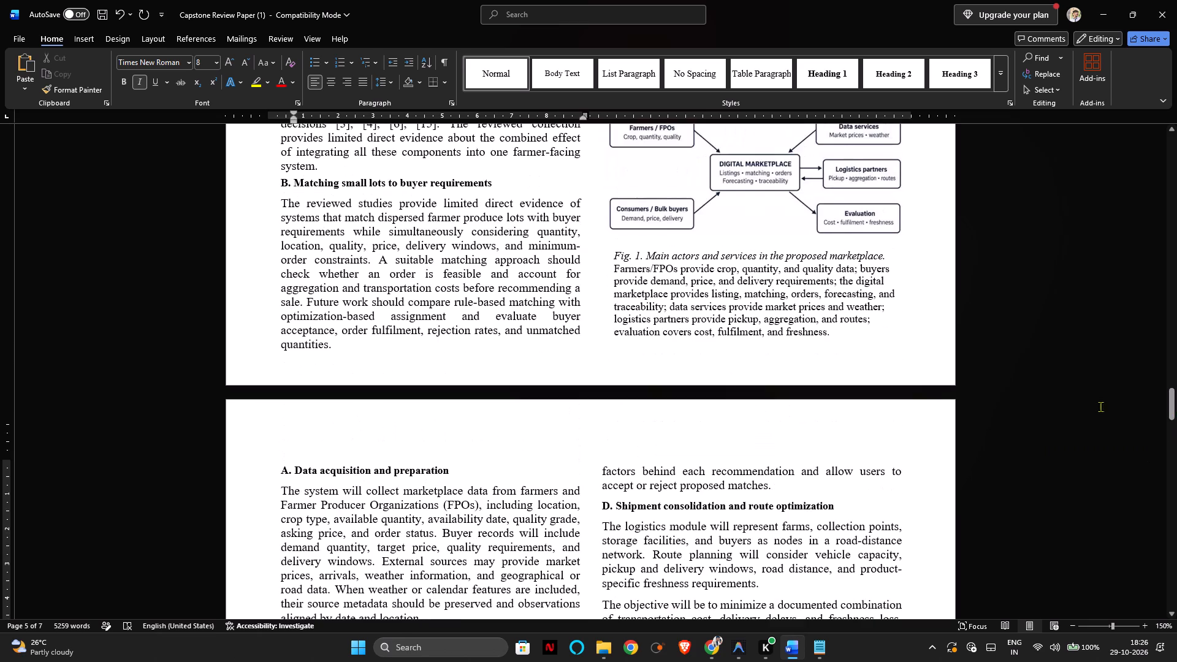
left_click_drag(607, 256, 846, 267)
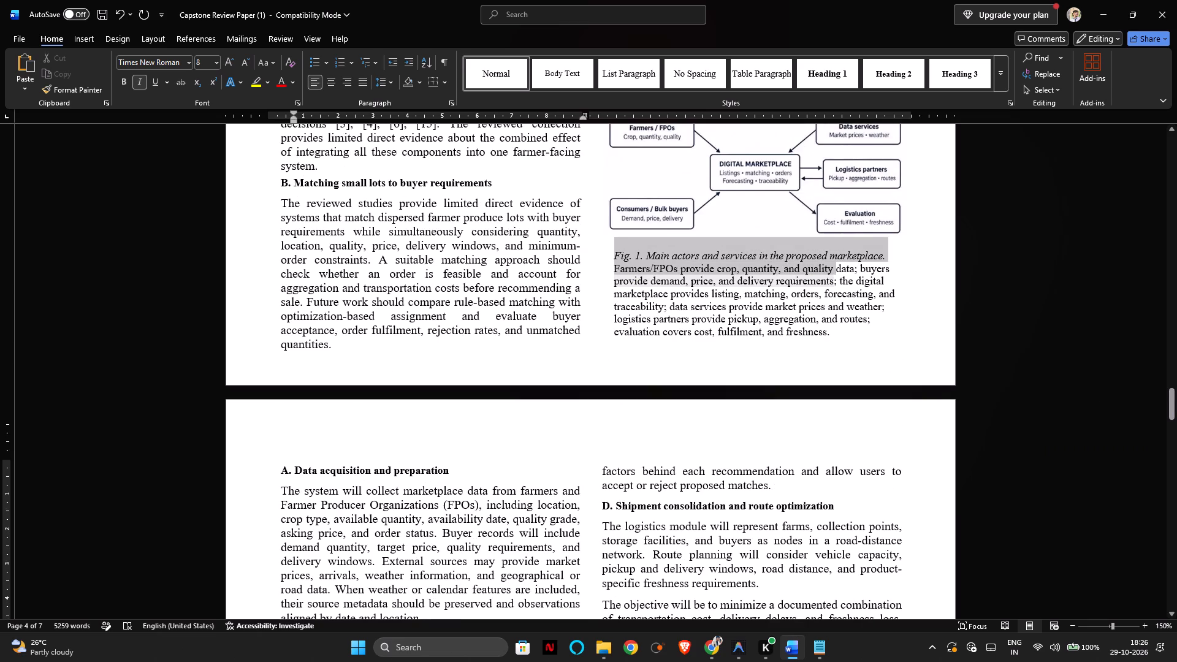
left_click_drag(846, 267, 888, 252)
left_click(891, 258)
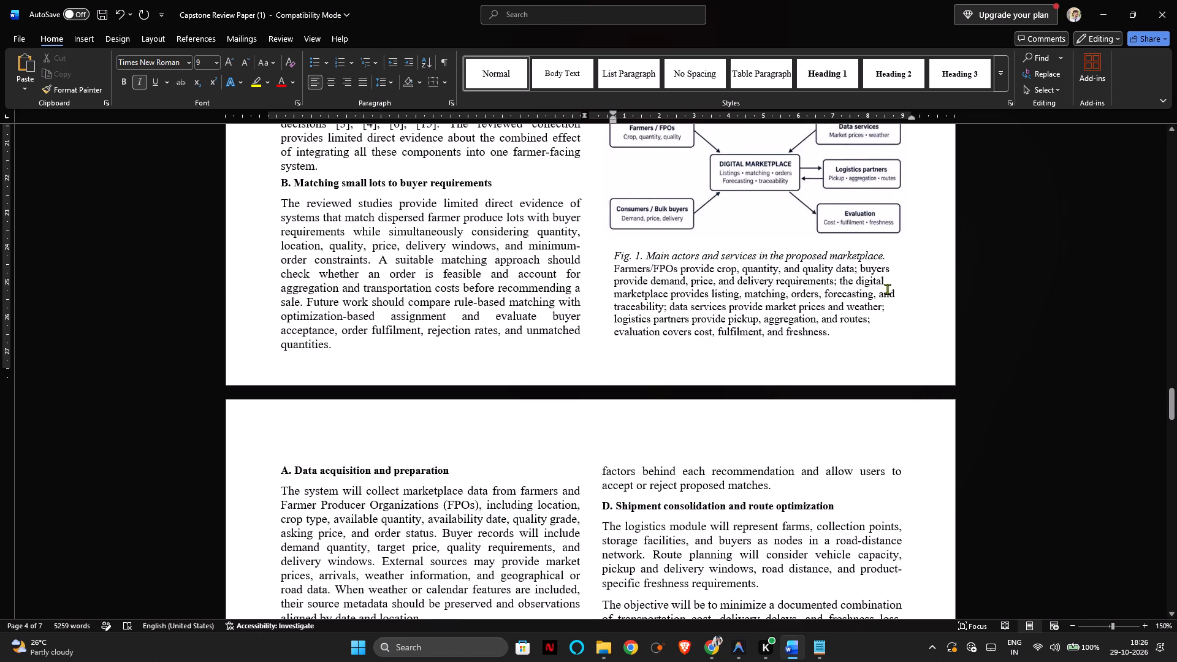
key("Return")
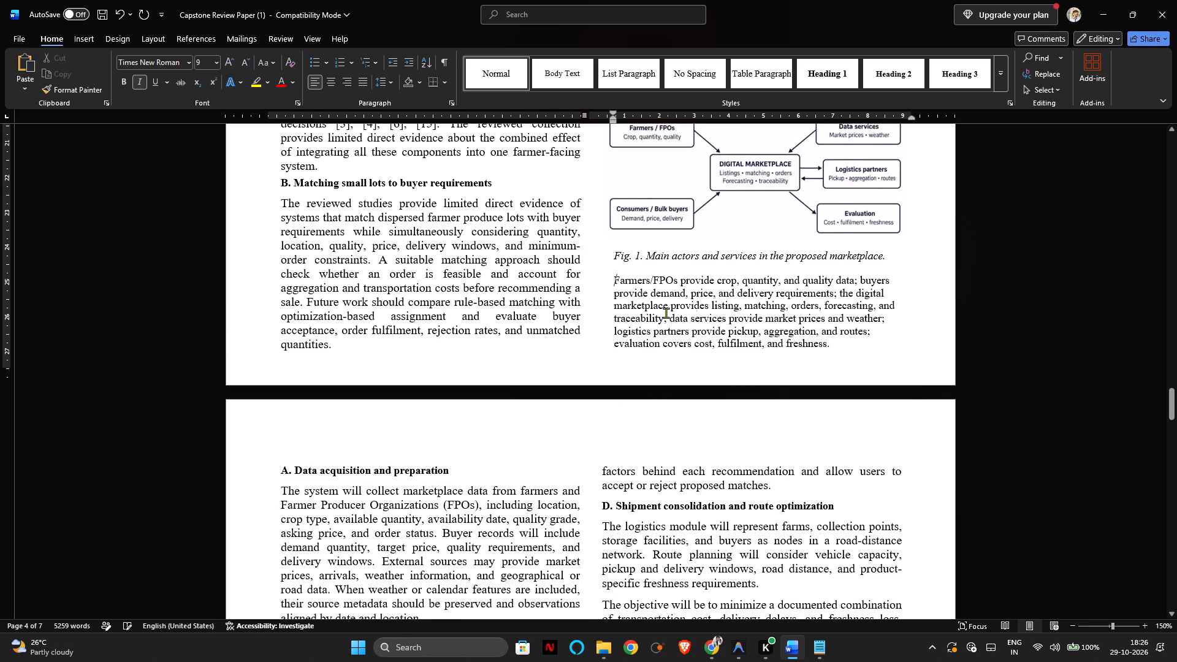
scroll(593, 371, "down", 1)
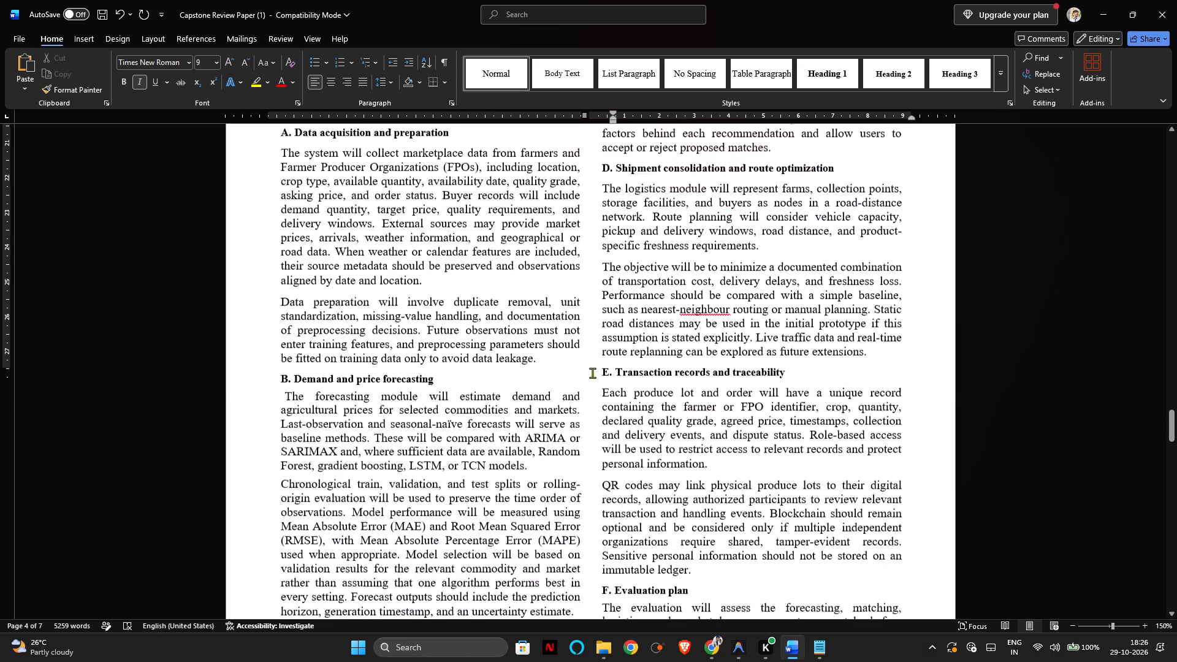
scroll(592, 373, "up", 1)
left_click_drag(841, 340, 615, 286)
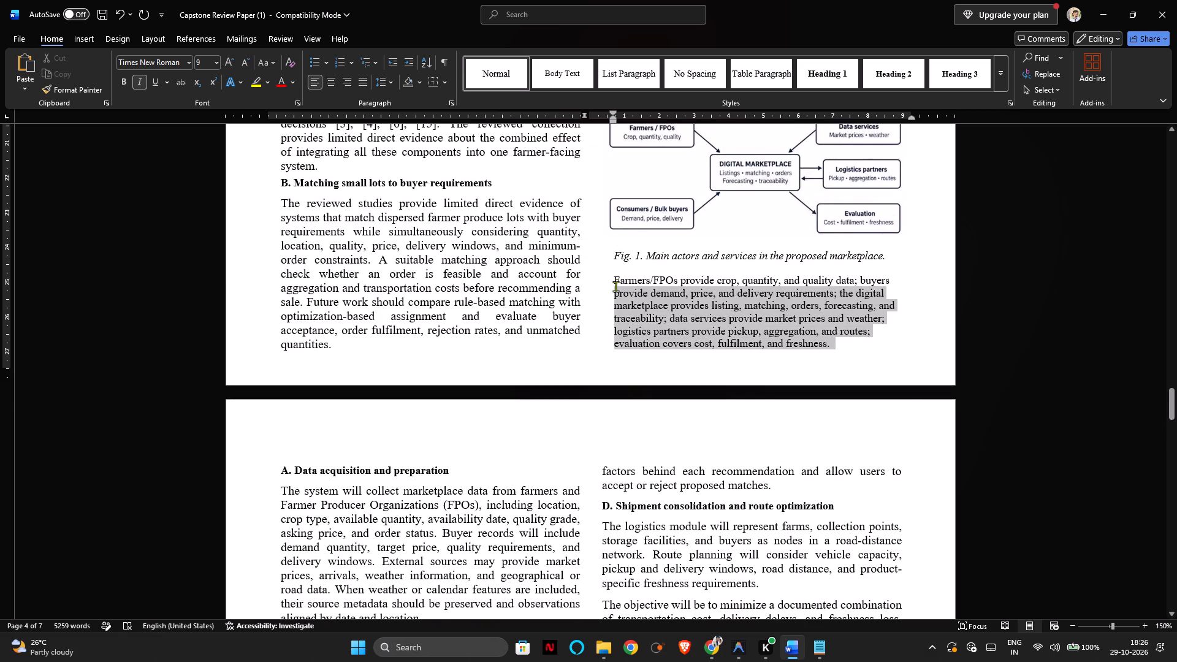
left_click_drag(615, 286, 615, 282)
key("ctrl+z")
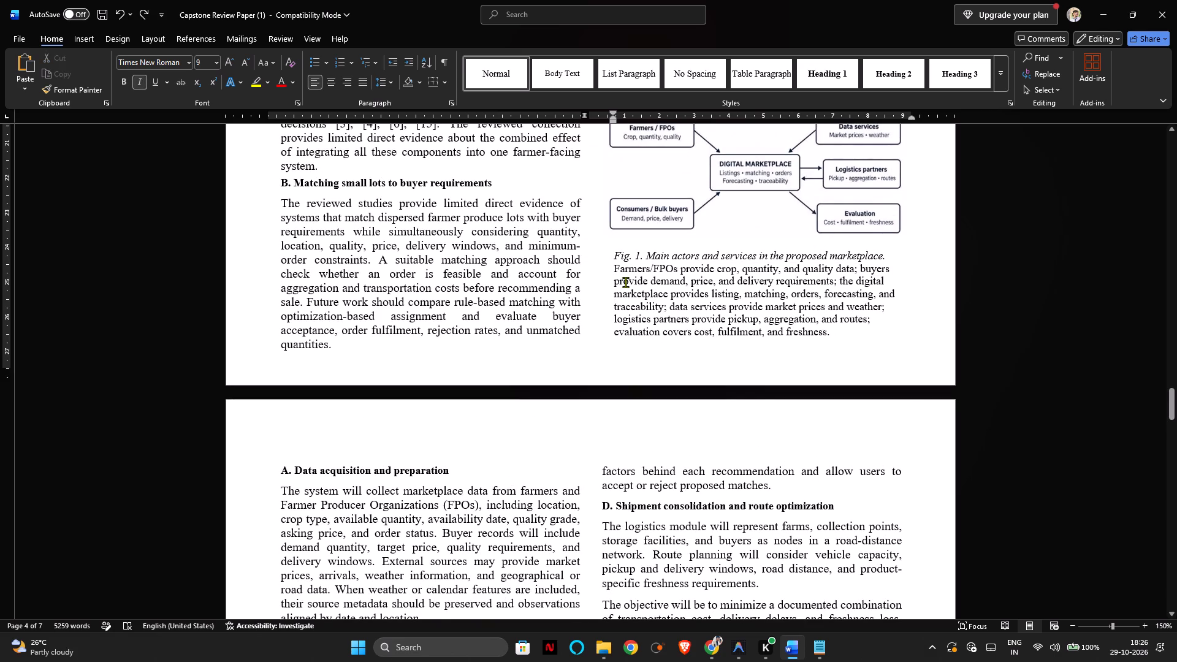
Cut the Fig. 1 description starting "Farmers/FPOs provide crop" and paste it back after the Fig. 1 caption.
key("ctrl+x")
left_click_drag(614, 270, 812, 322)
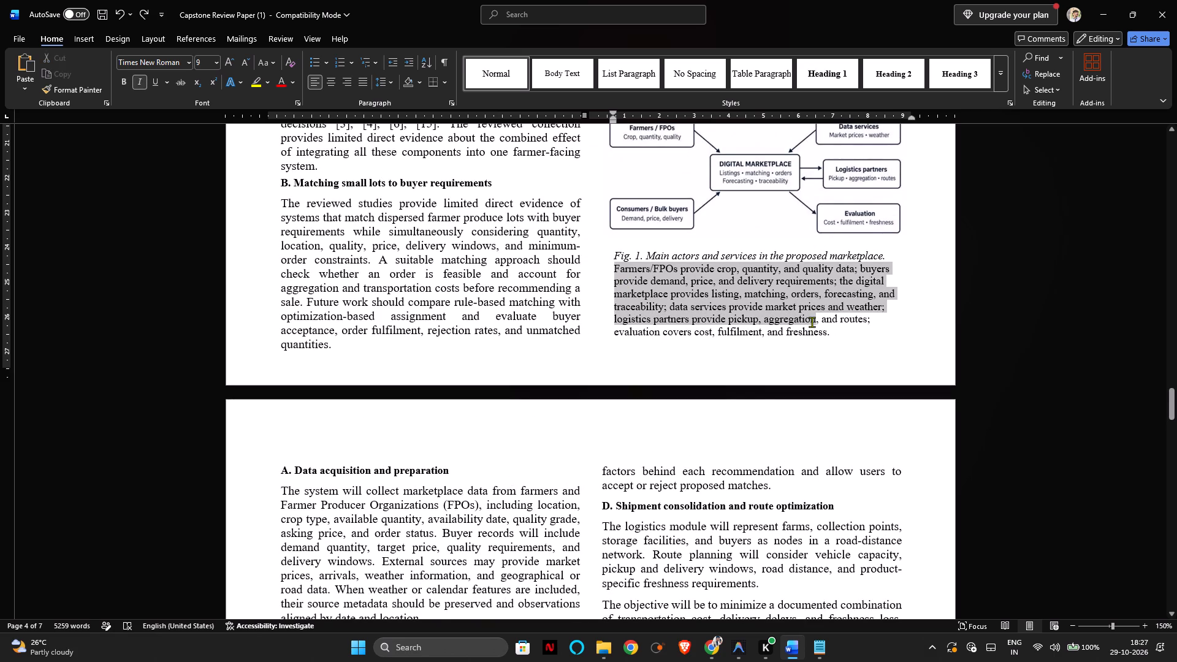
left_click_drag(812, 322, 820, 335)
key("ctrl+c")
key("ctrl+x")
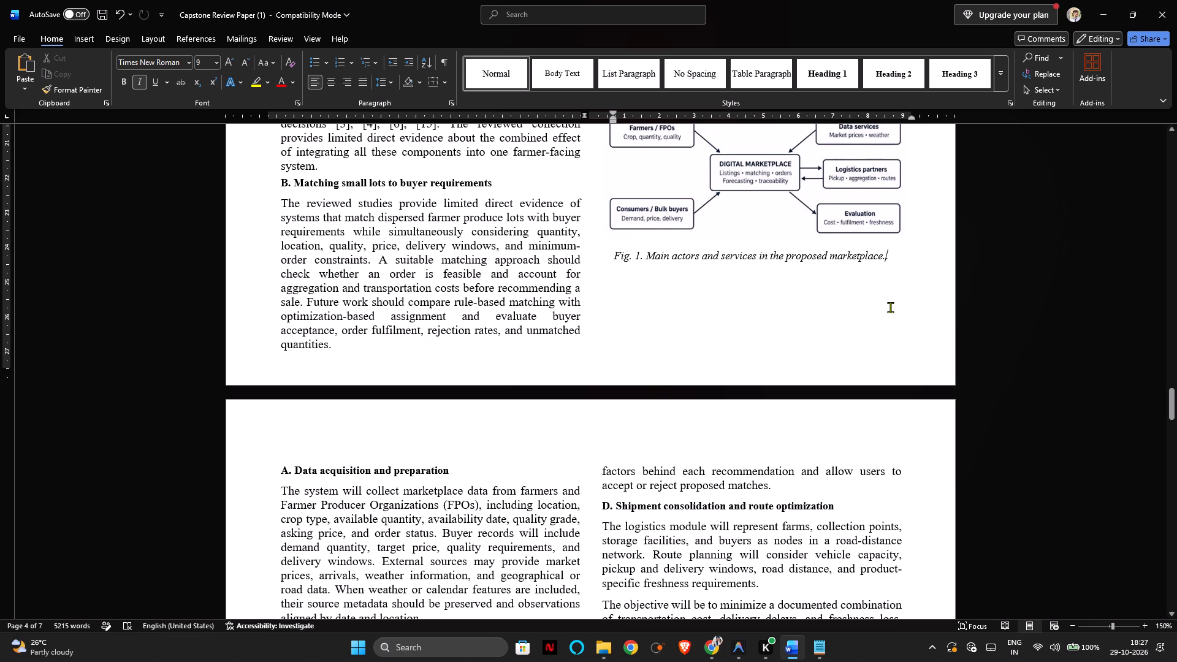
key("BackSpace")
key("Right")
key("ctrl+v")
Copy the Fig. 2 caption "Forecasting and validation workflow" with its leading spaces and paste it over the Fig. 1 caption and description.
scroll(650, 311, "down", 1)
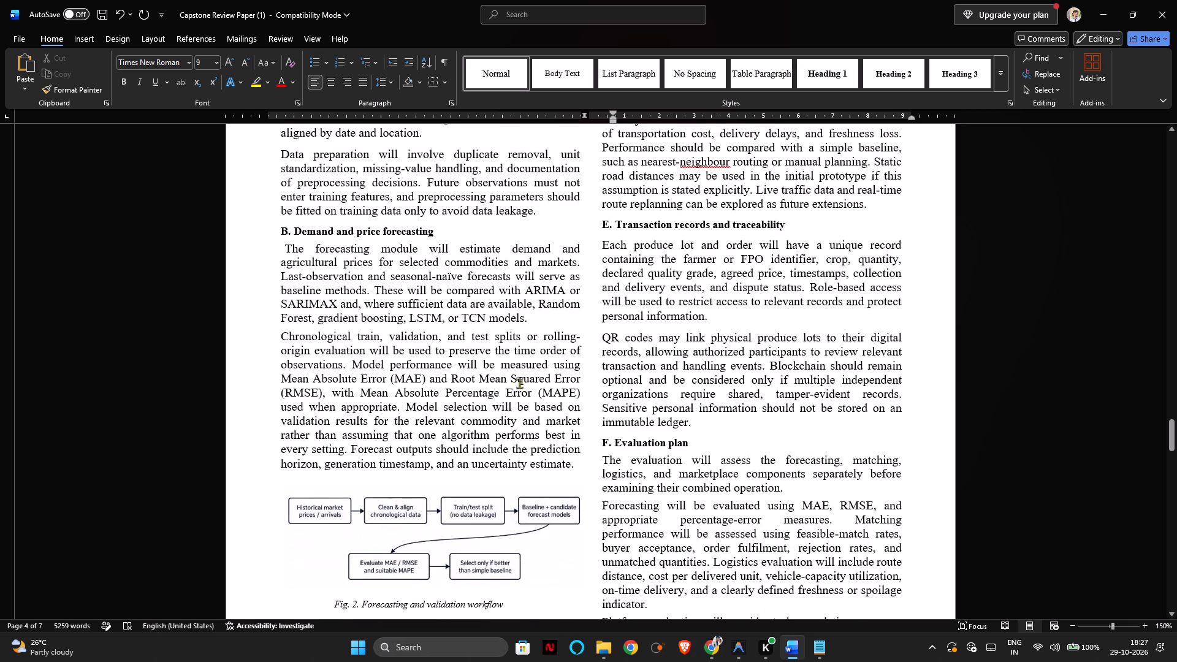
scroll(517, 384, "down", 1)
scroll(429, 253, "up", 1)
left_click_drag(1168, 429, 1170, 438)
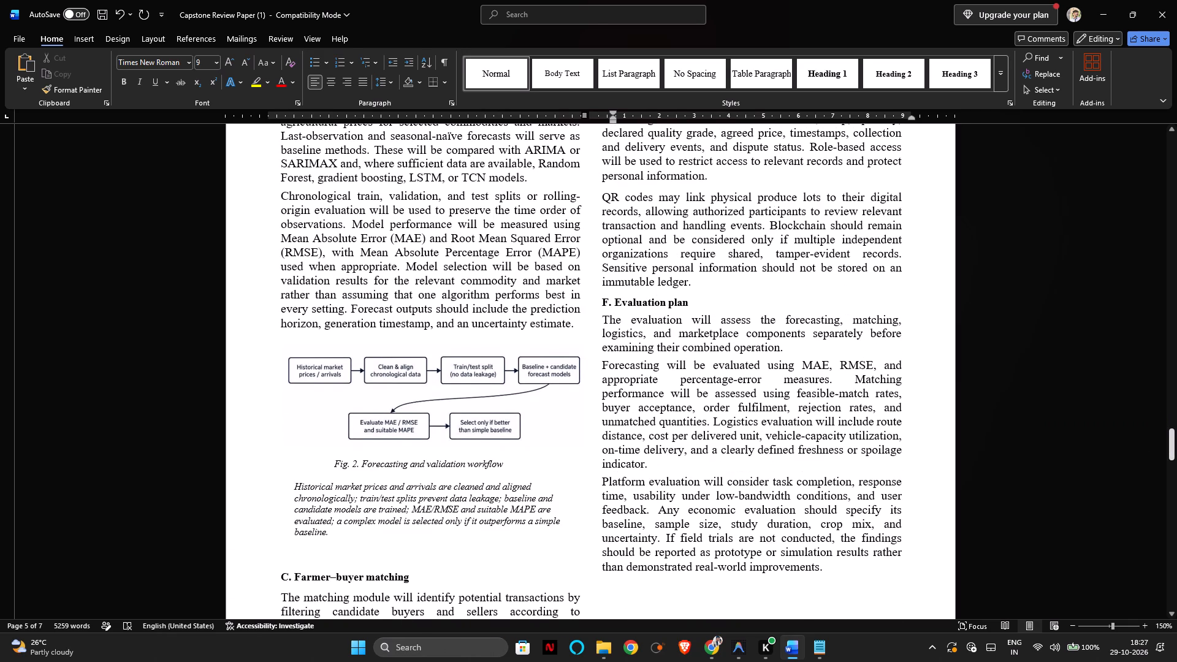
left_click_drag(333, 465, 528, 474)
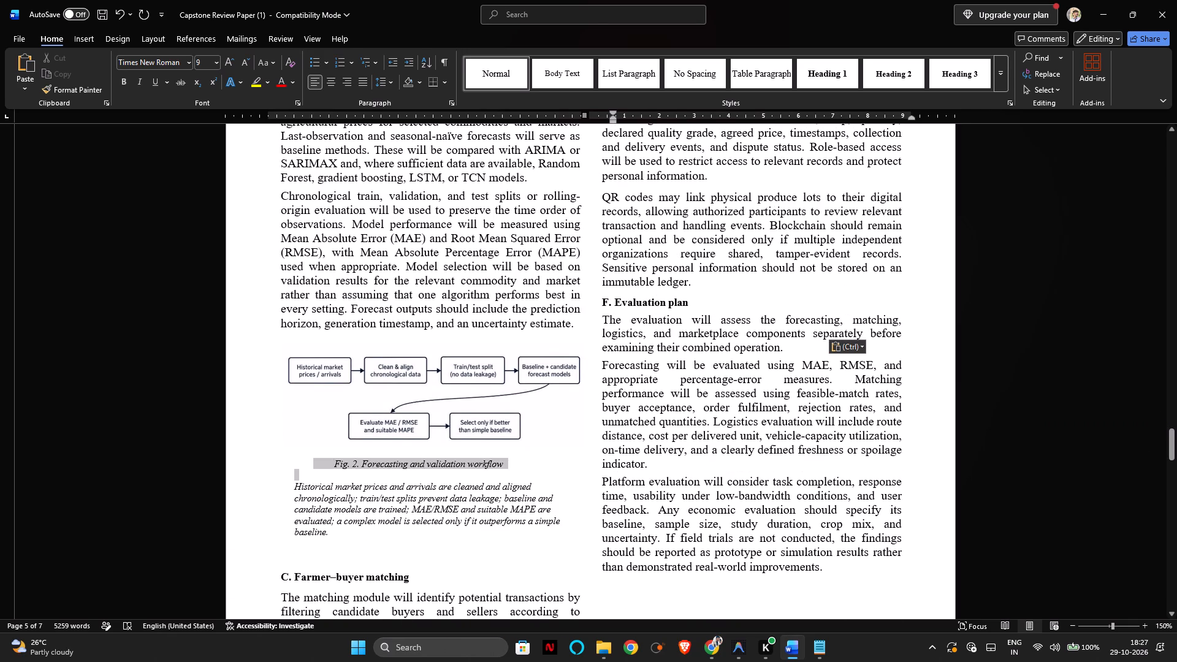
left_click_drag(528, 474, 522, 464)
key("ctrl+c")
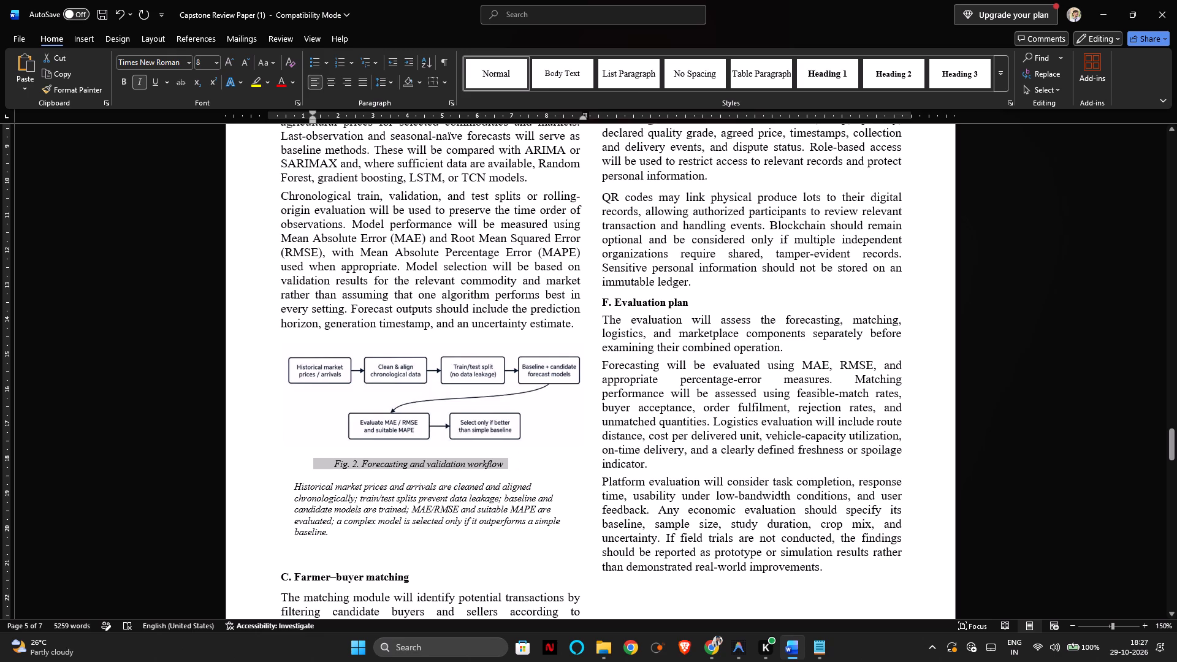
key("alt+Tab")
key("alt+Tab")
left_click_drag(1168, 445, 1174, 414)
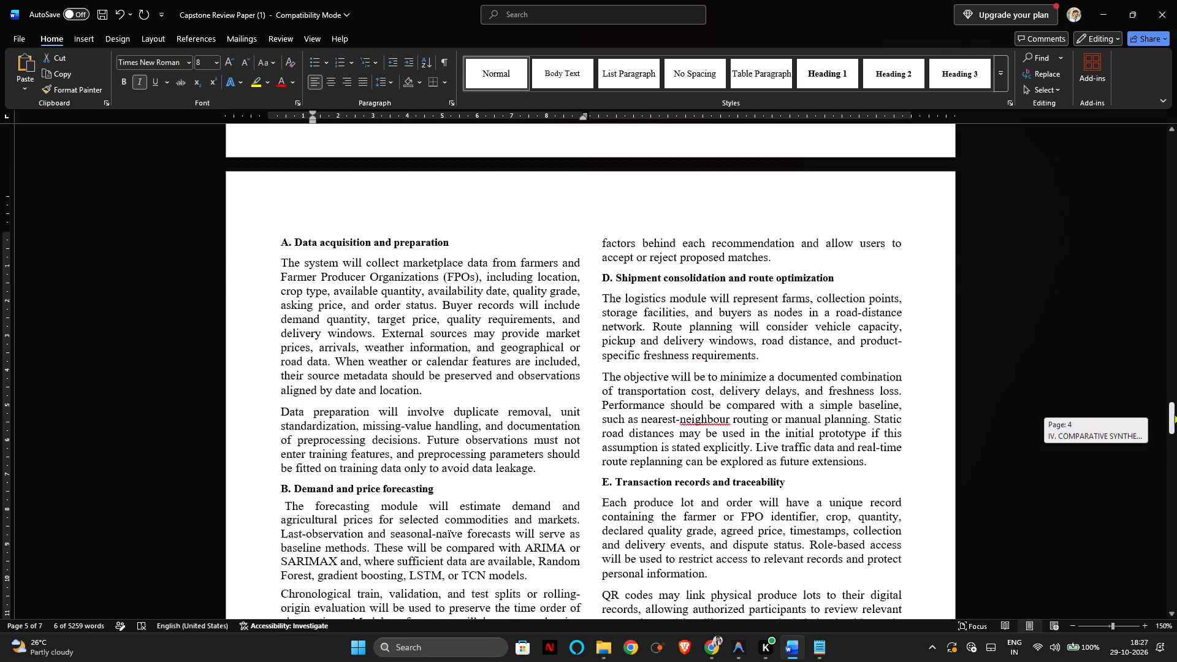
left_click_drag(1174, 414, 1175, 404)
scroll(1019, 389, "down", 1)
scroll(858, 356, "up", 1)
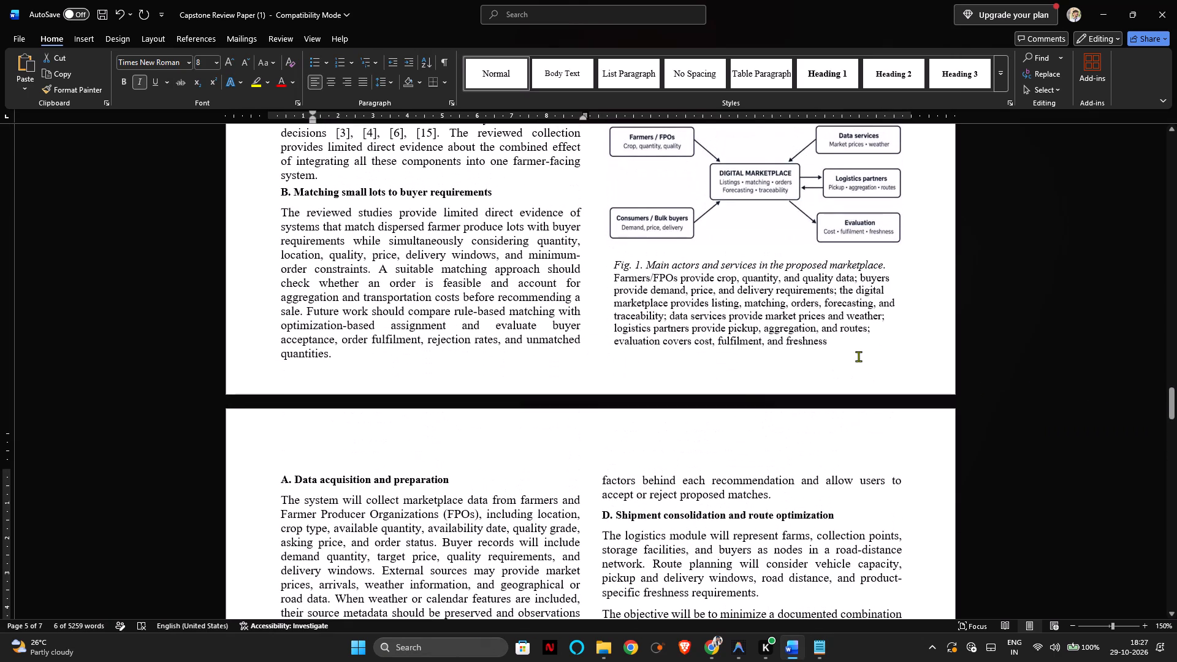
left_click_drag(611, 263, 836, 337)
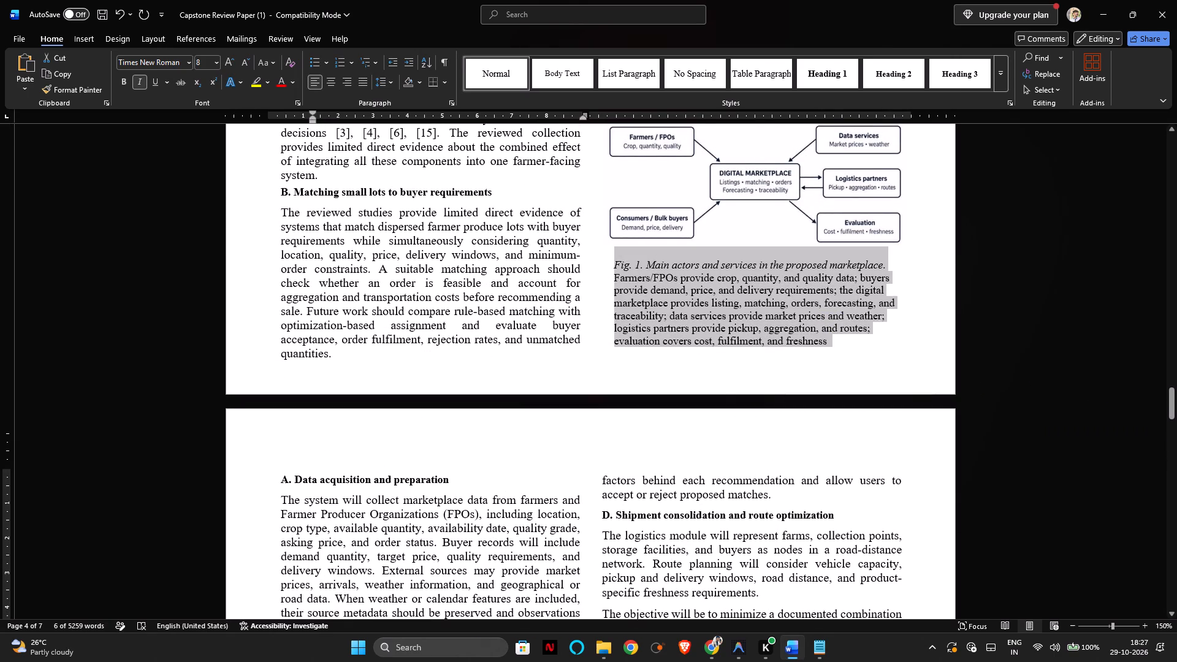
left_click_drag(836, 337, 838, 338)
key("ctrl+v")
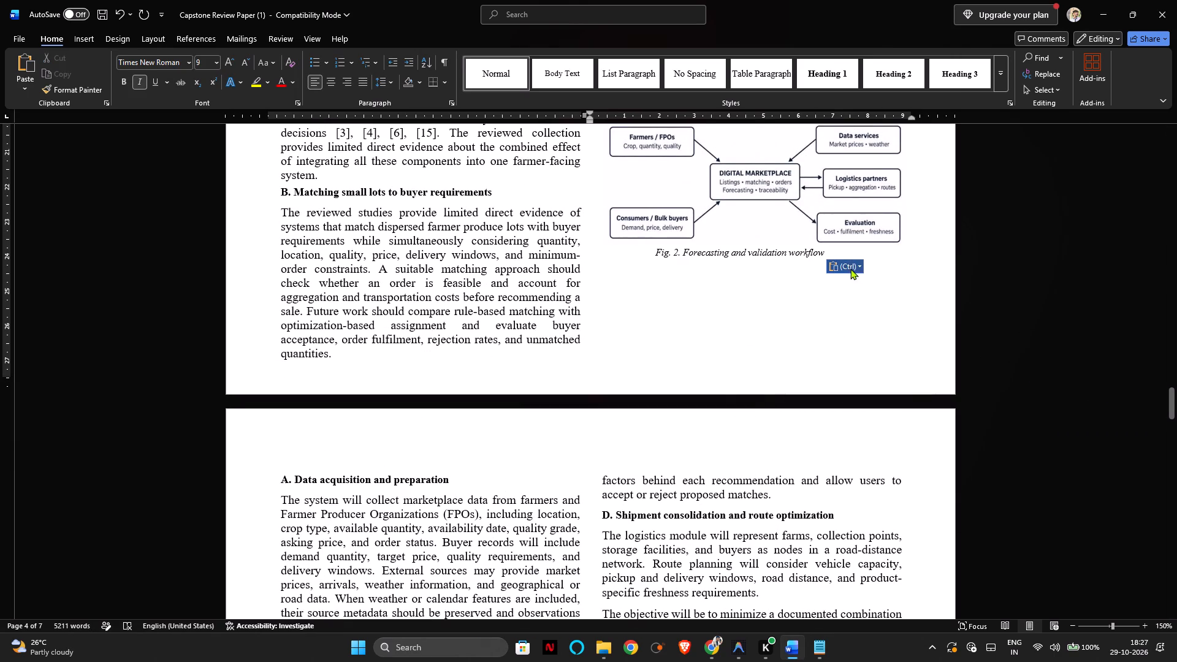
Replace the pasted Fig. 2 text under the marketplace diagram with "Fig. 1. Main actors and services in the proposed marketplace." copied from Notepad.
key("alt+Tab")
left_click(262, 109)
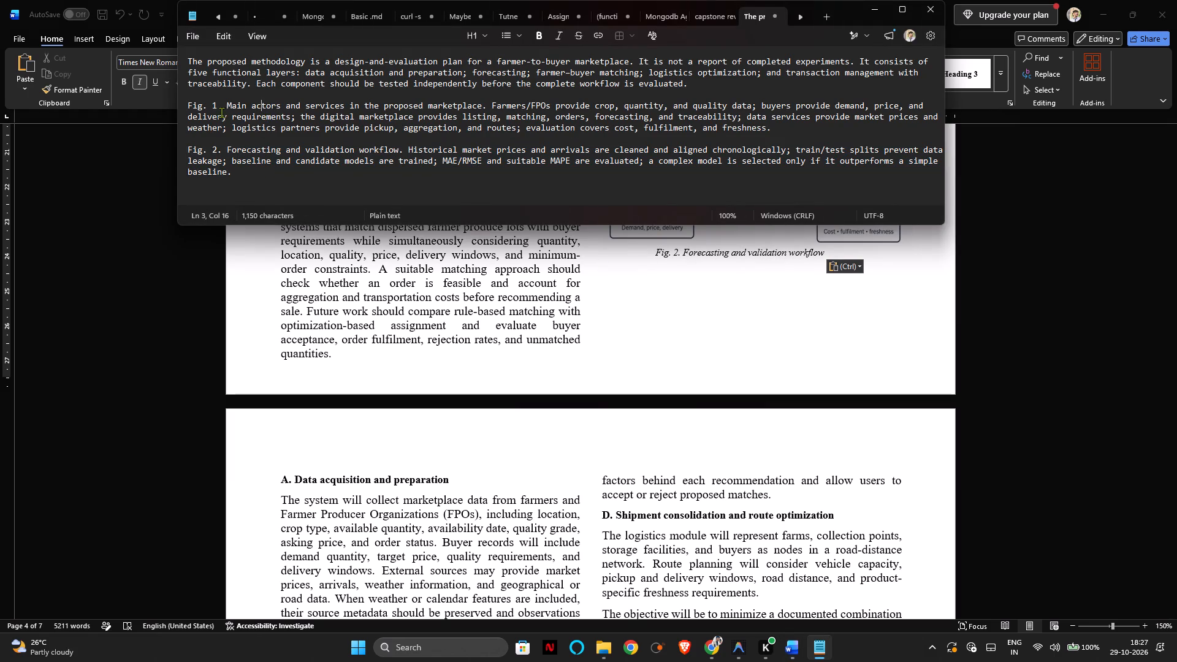
left_click_drag(188, 104, 414, 117)
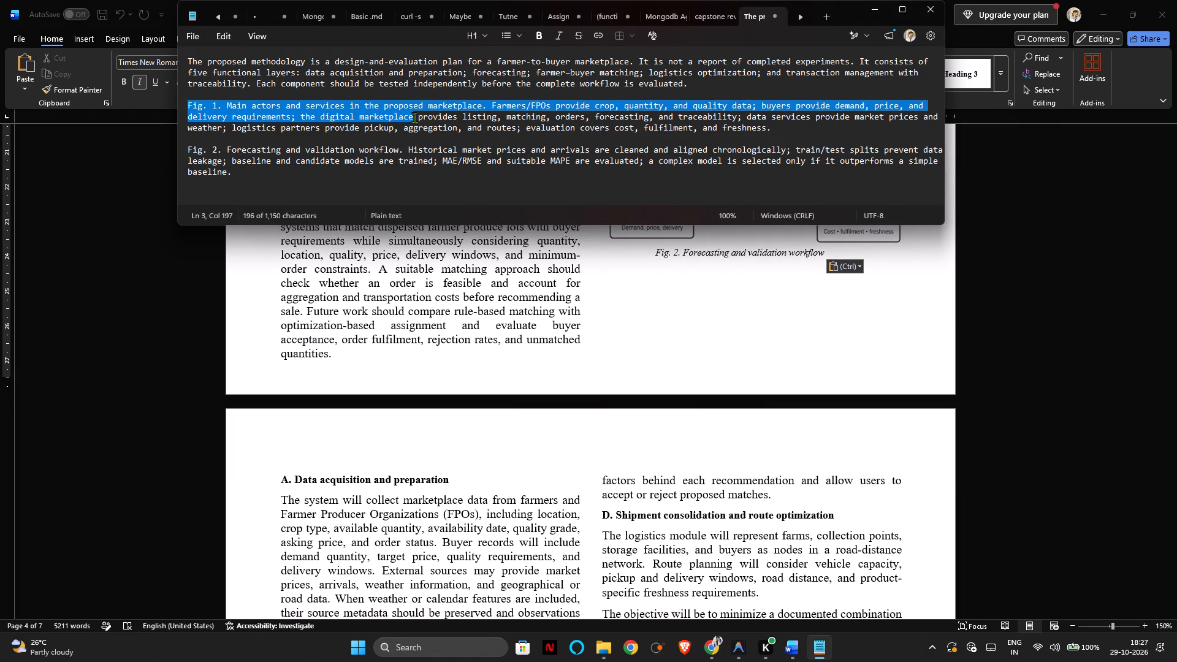
left_click_drag(414, 117, 486, 108)
key("ctrl+c")
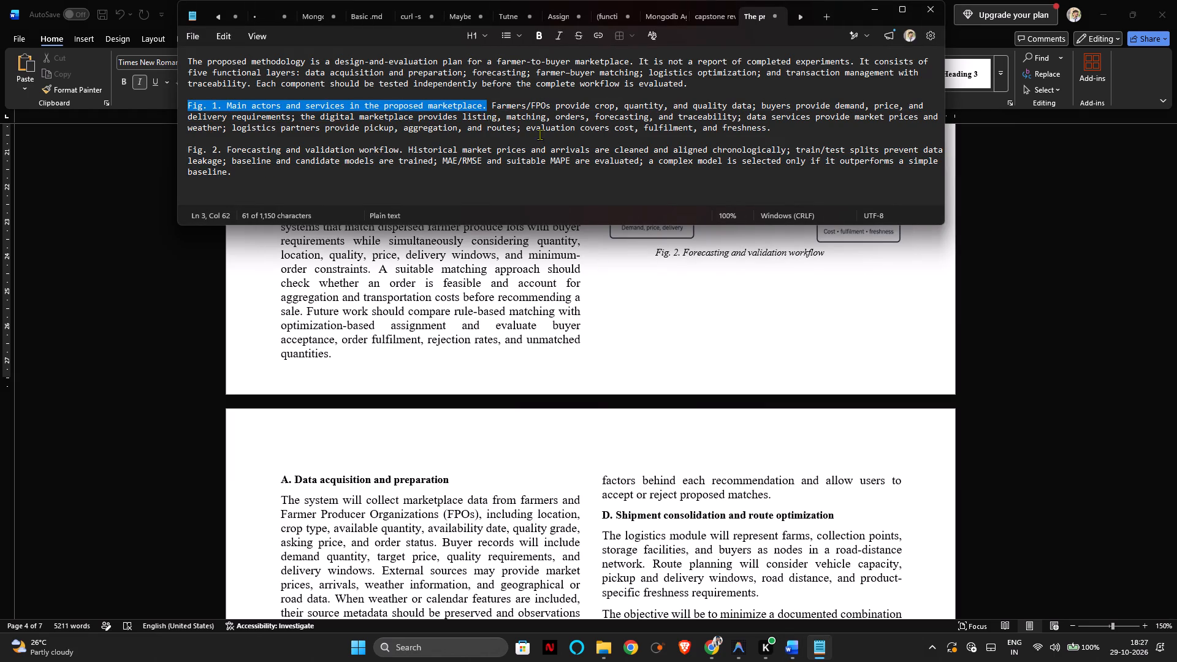
key("alt+Tab")
left_click(829, 254)
left_click_drag(825, 253, 742, 246)
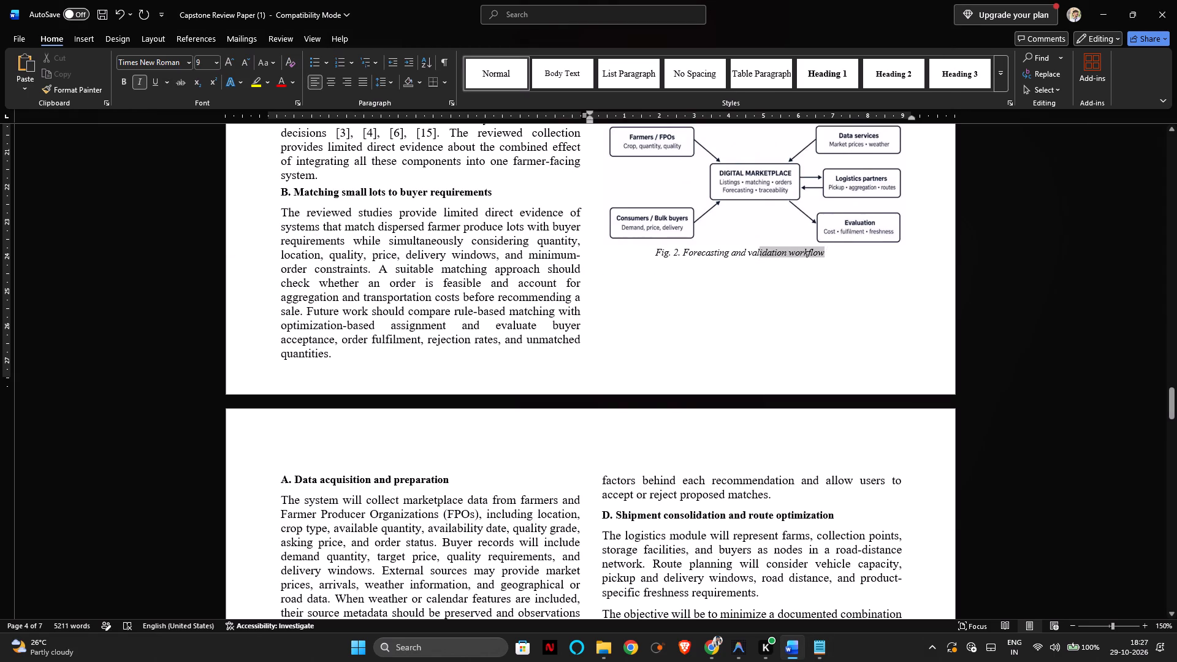
left_click_drag(742, 246, 657, 252)
key("ctrl+v")
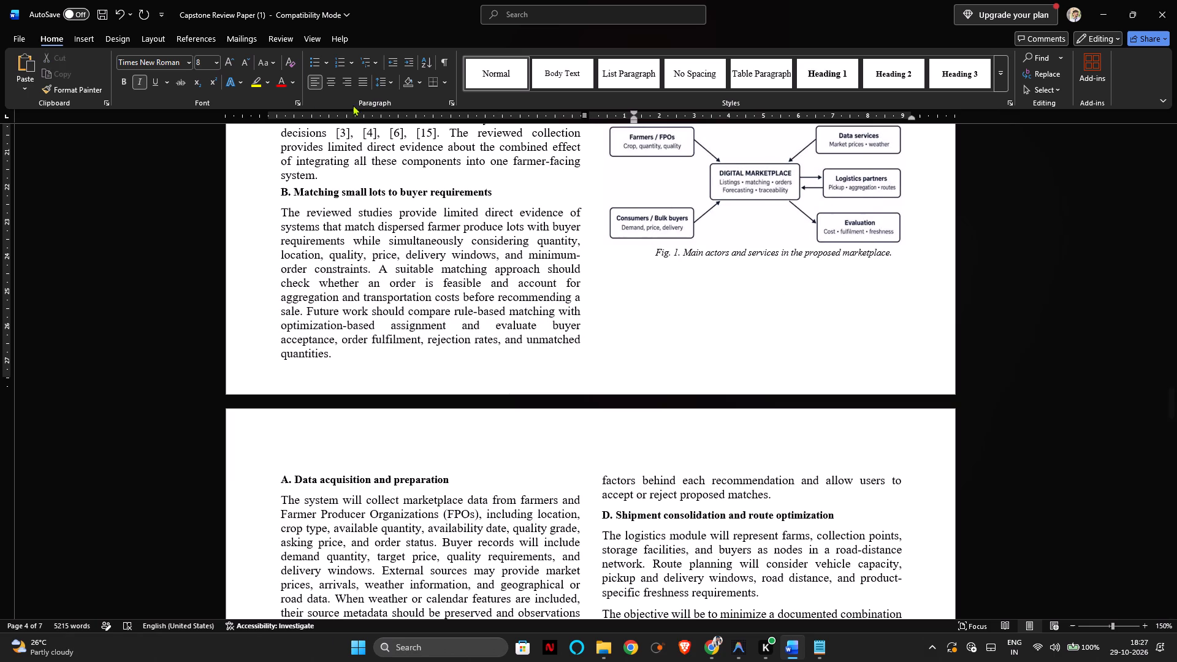
Set the spacing before the Fig. 1 caption paragraph to 6 pt.
left_click(161, 35)
left_click(356, 75)
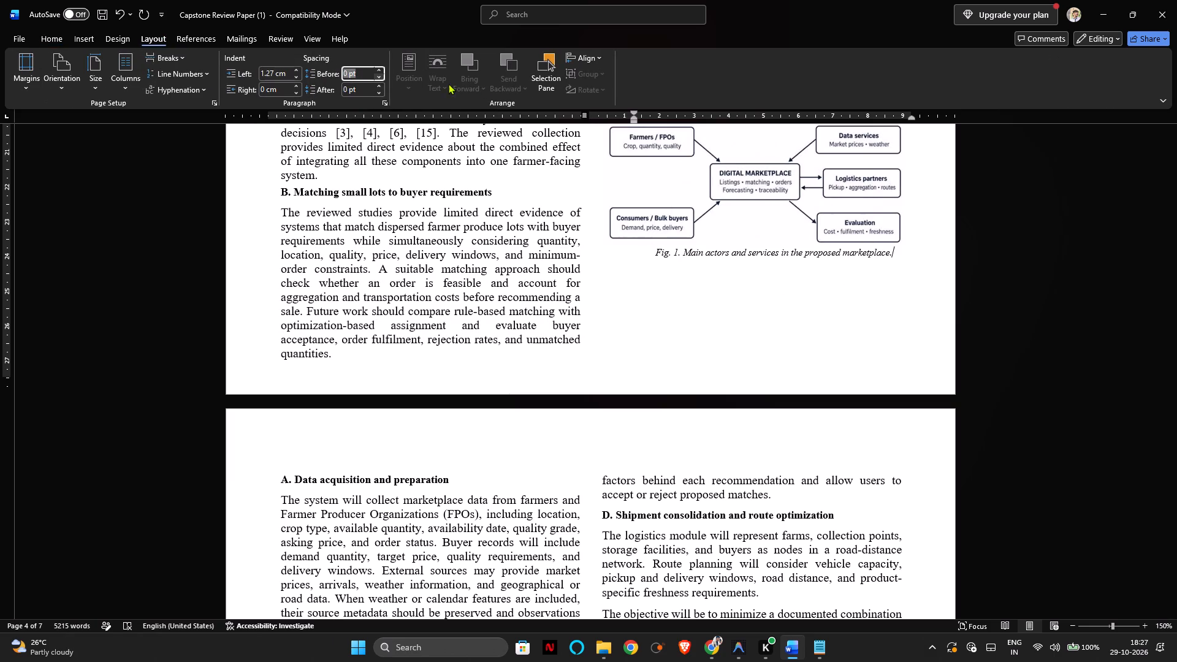
key("6")
key("Return")
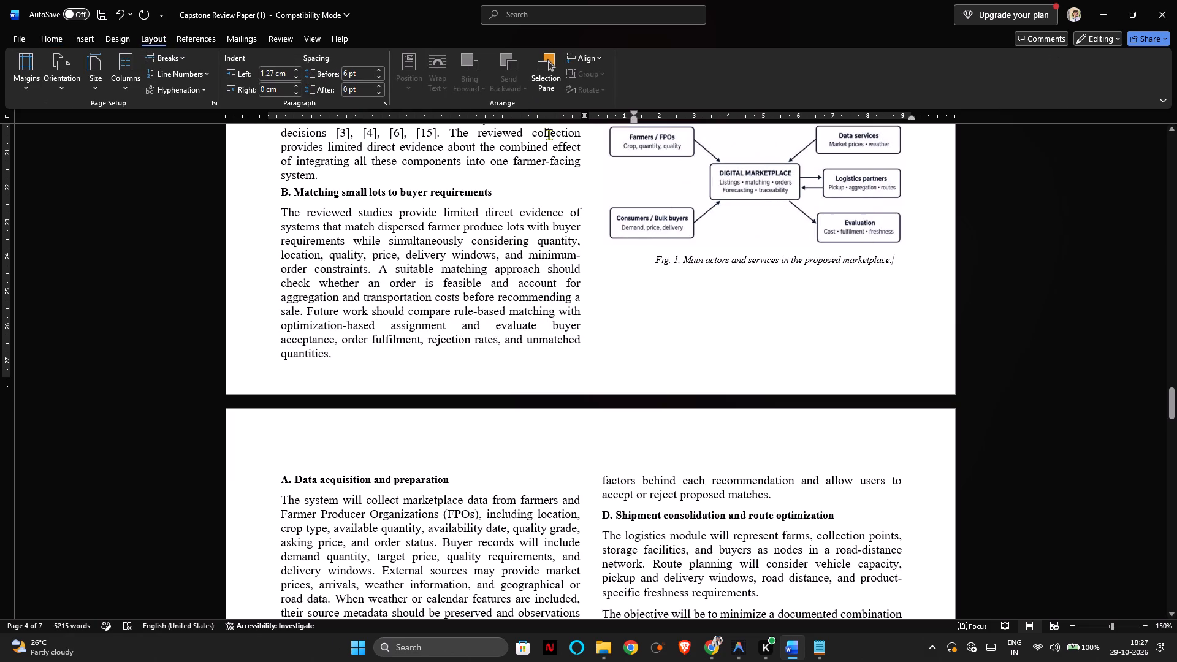
Copy the Fig. 1 description starting "Farmers/FPOs provide crop" from Notepad, try pasting it into an unindented paragraph below the caption, and undo the paste.
left_click(810, 270)
left_click(910, 259)
key("Return")
key("BackSpace")
key("alt+Tab")
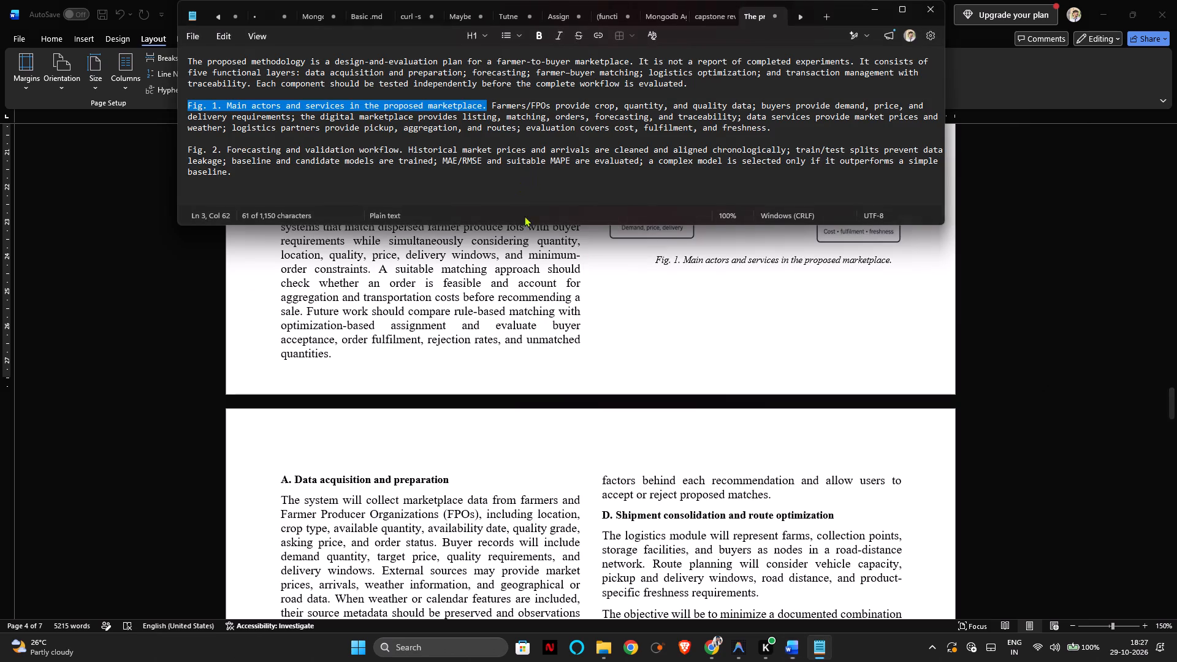
left_click(236, 124)
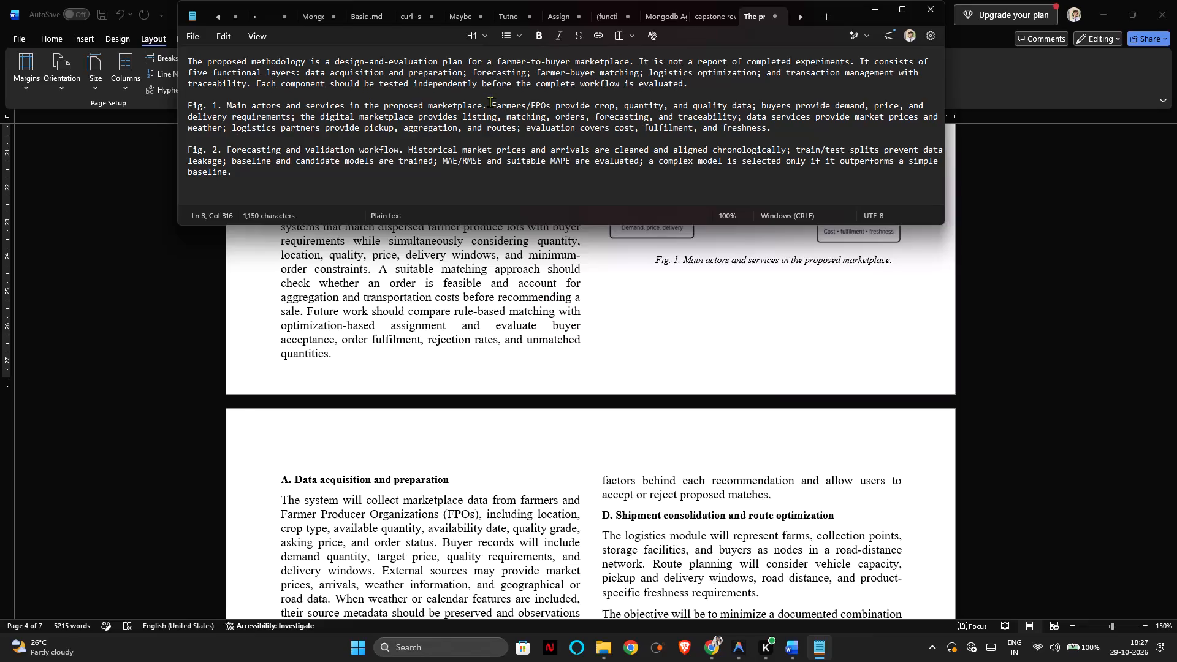
left_click_drag(490, 102, 769, 129)
key("ctrl+c")
key("alt+Tab")
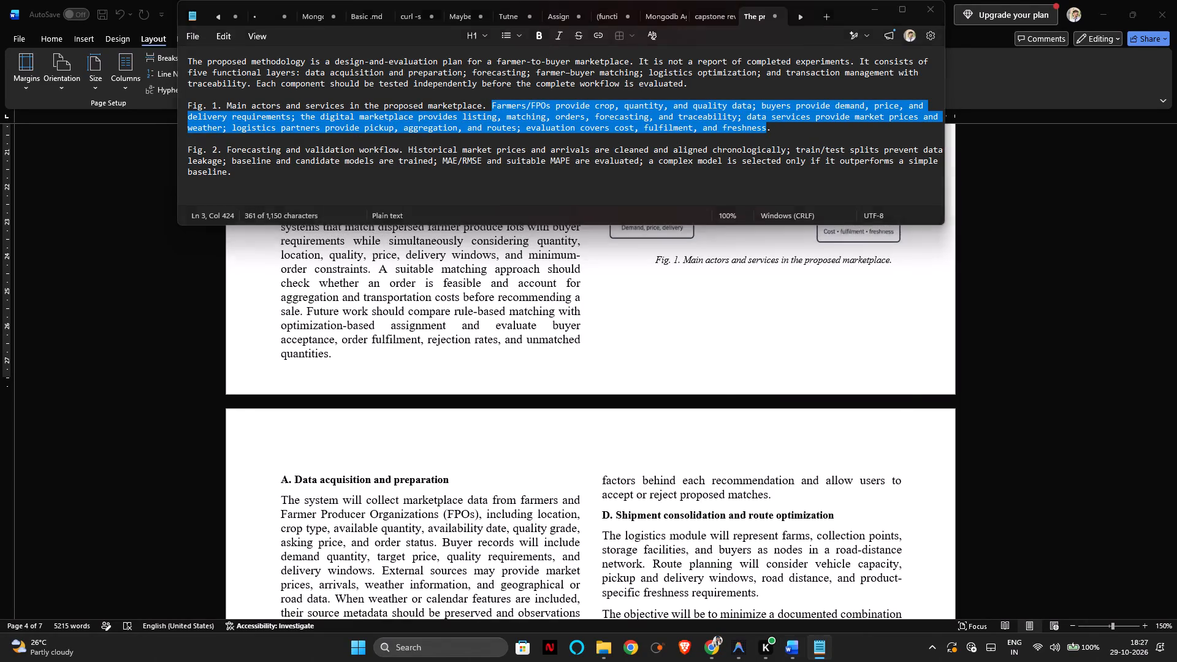
key("ctrl+v")
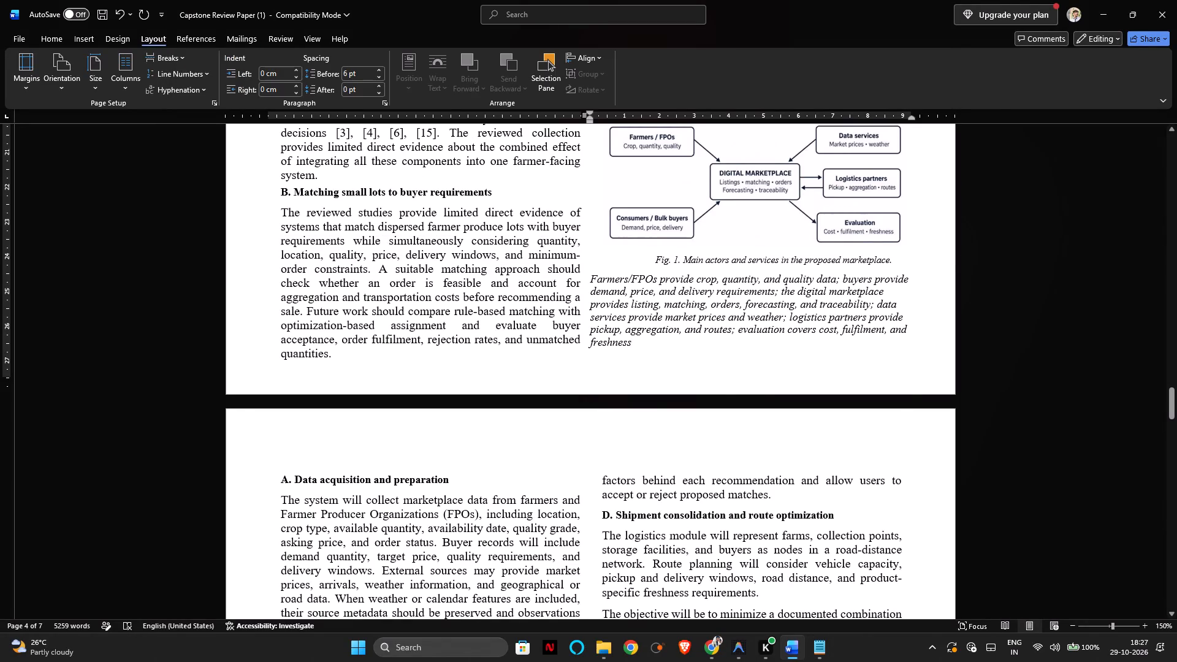
key("ctrl+z")
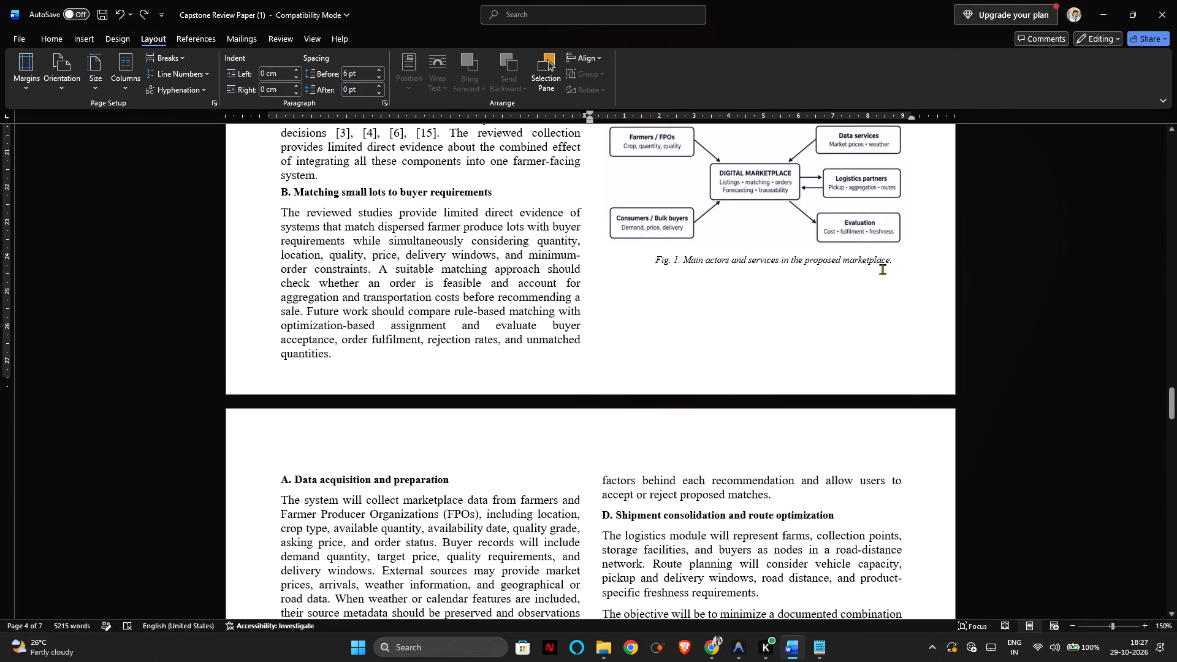
Paste the copied Fig. 1 description directly after the word "marketplace" in the Fig. 1 caption, before its period.
key("Left")
key("Left")
key("Left")
key("Right")
key("space")
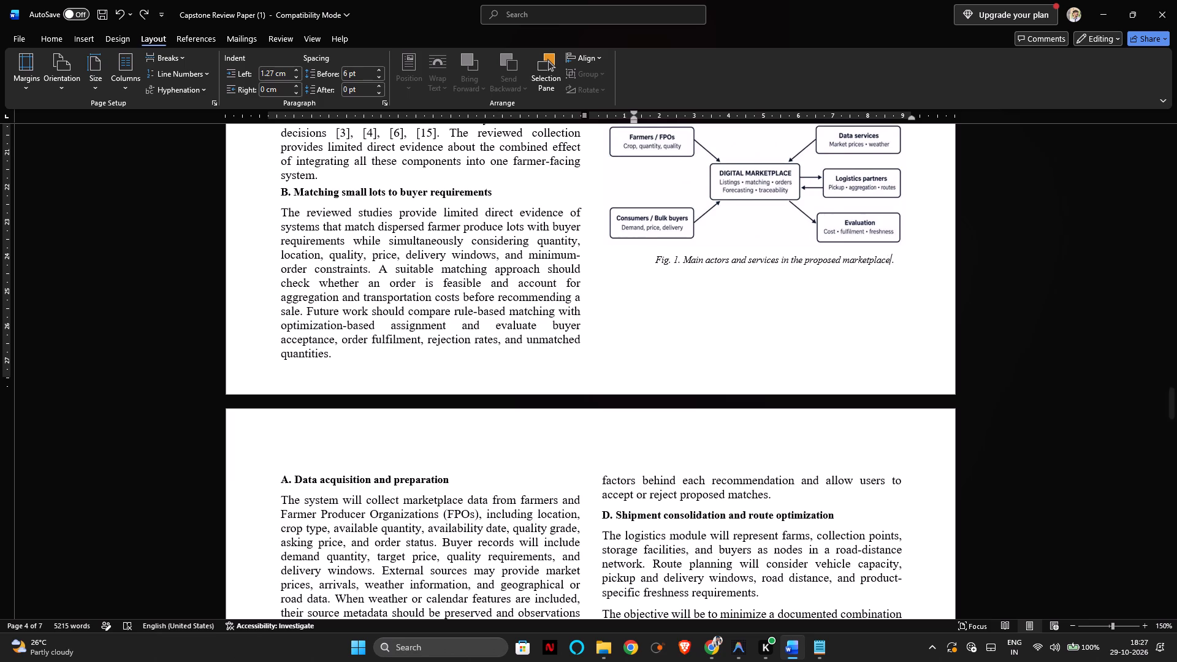
key("ctrl+v")
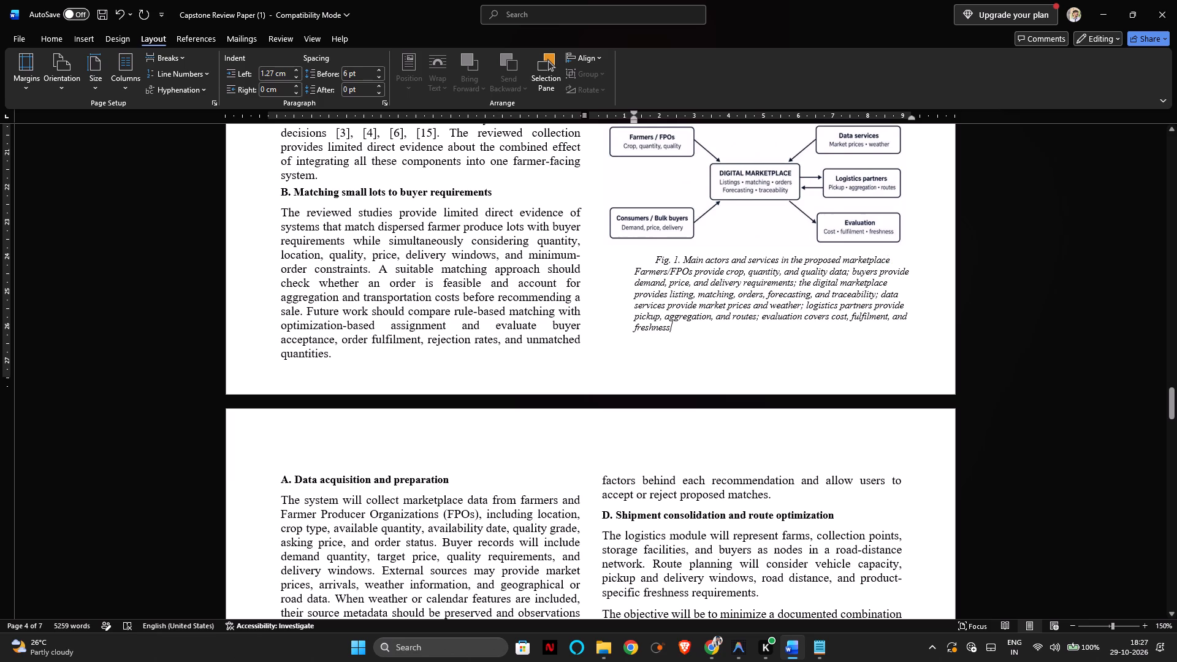
End the Fig. 1 caption with a period after "marketplace" and split the description into its own paragraph below it.
left_click(894, 259)
key("BackSpace")
key("period")
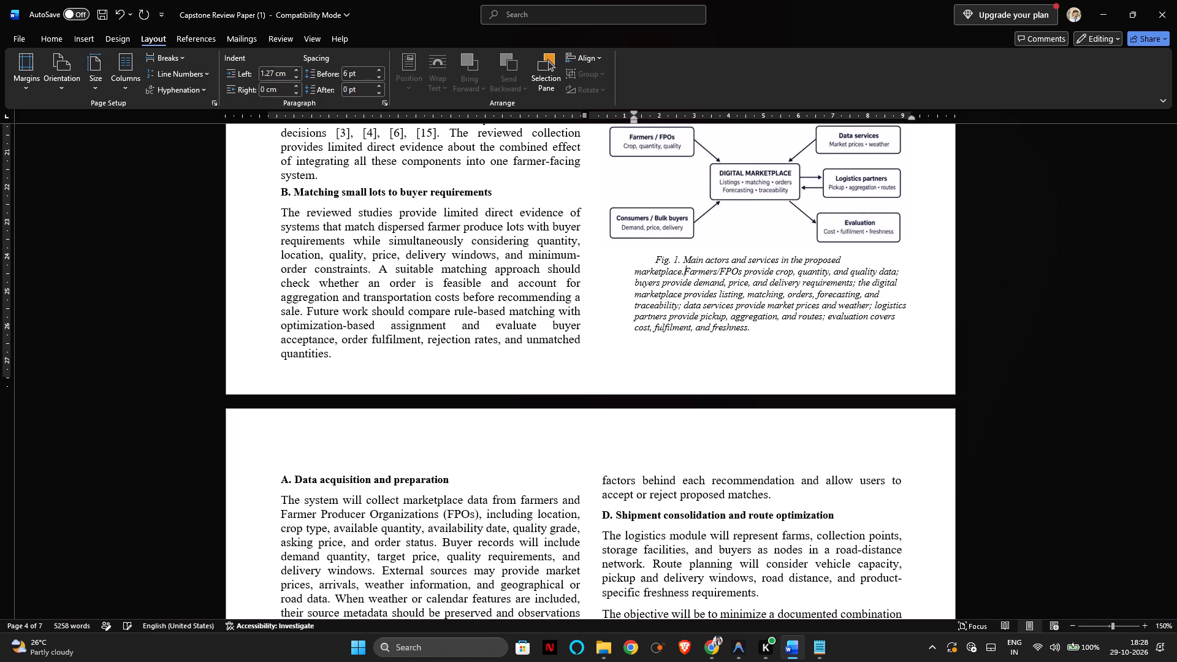
key("Delete")
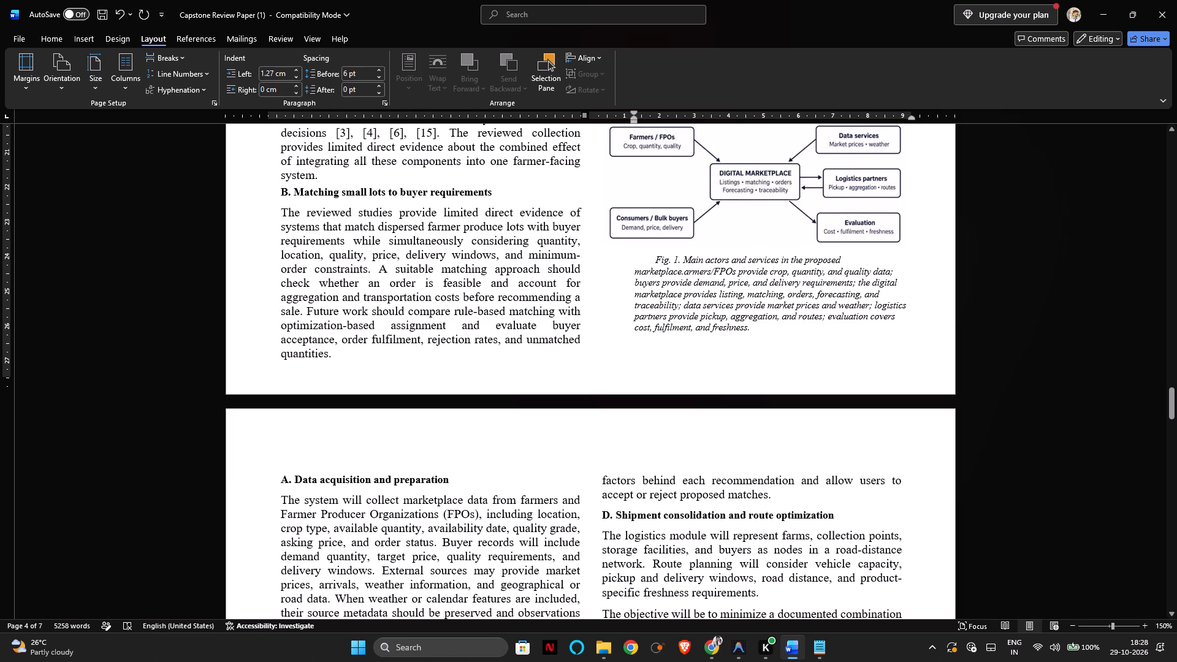
key("ctrl+z")
key("space")
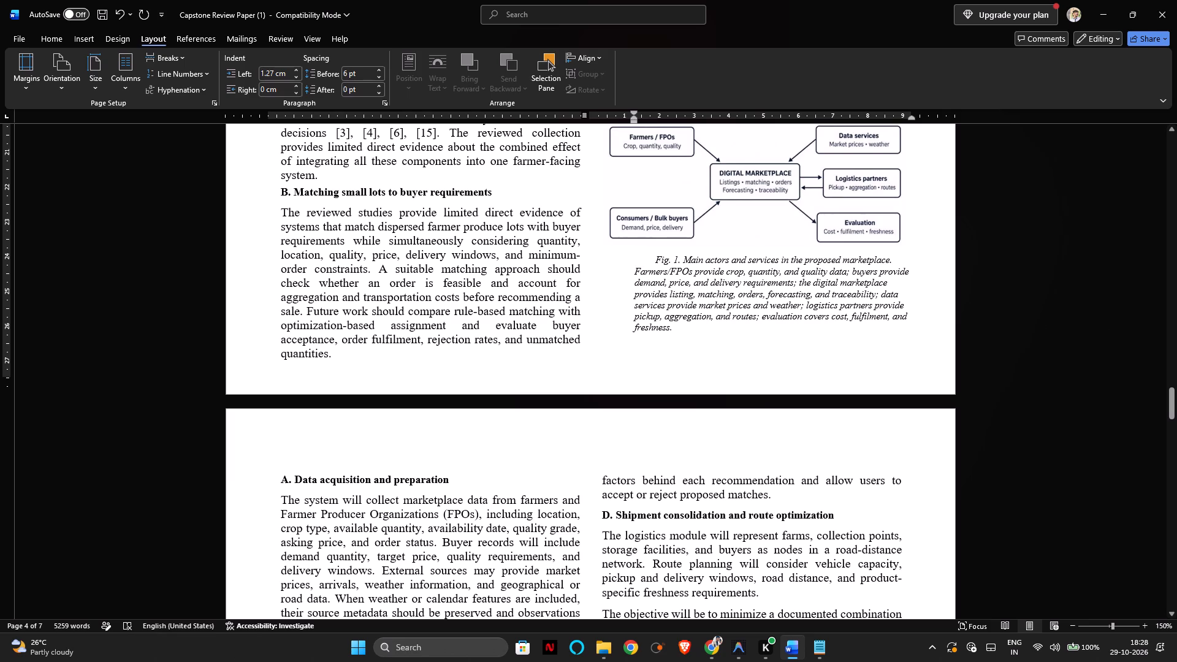
key("space")
key("Return")
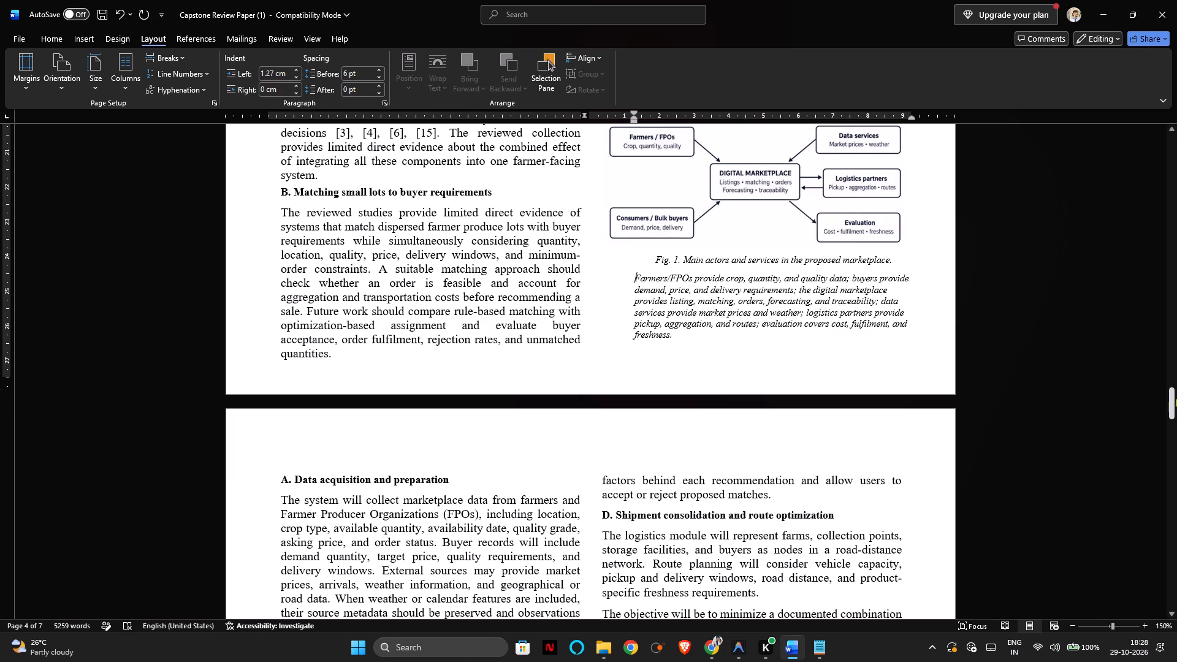
left_click_drag(1171, 398, 1176, 439)
key("alt+Tab")
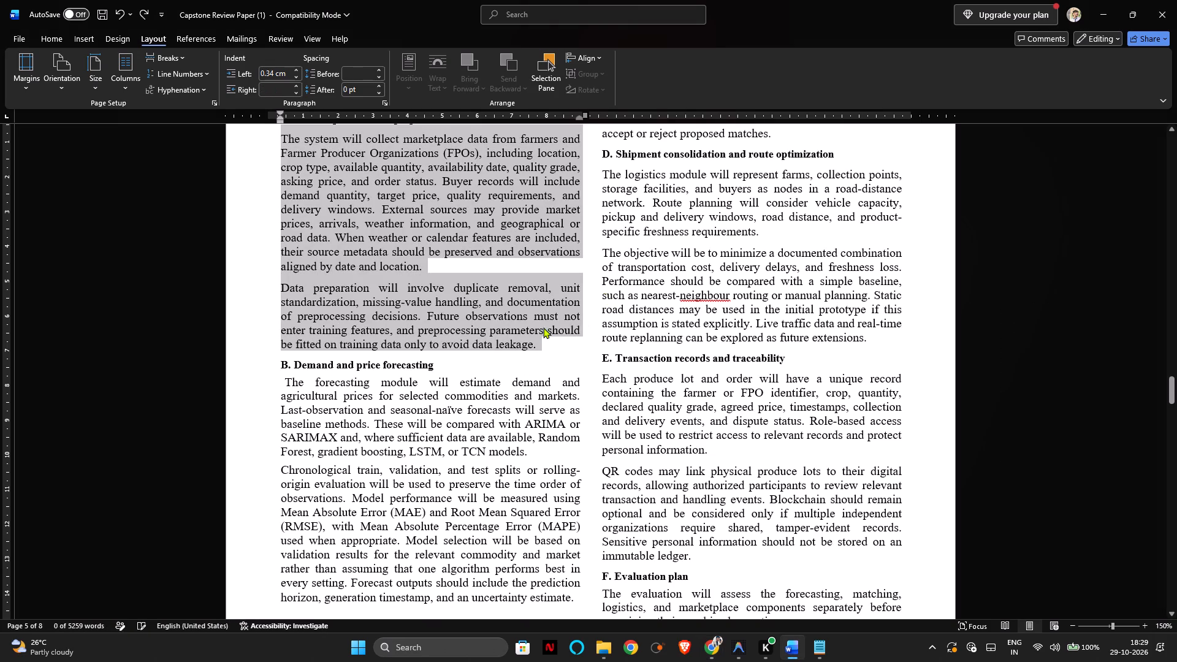
Replace both section A paragraphs, except the final period after "leakage", with the copied plain text.
left_click(543, 327)
left_click_drag(532, 341, 363, 134)
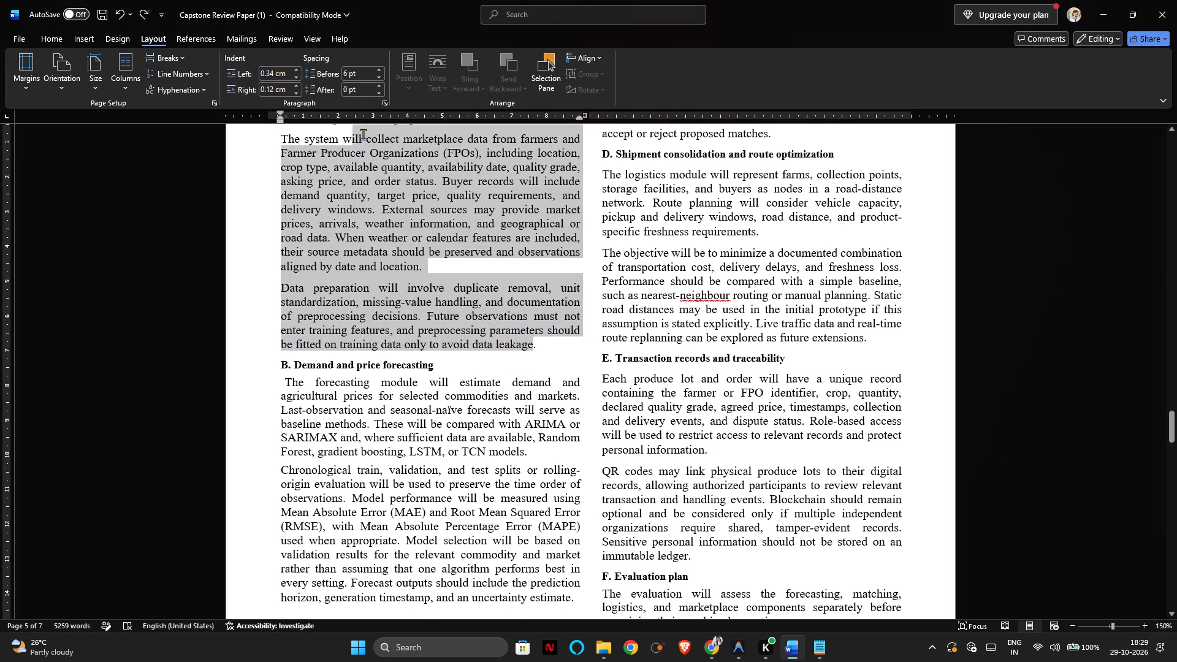
left_click_drag(363, 134, 286, 181)
key("ctrl+v")
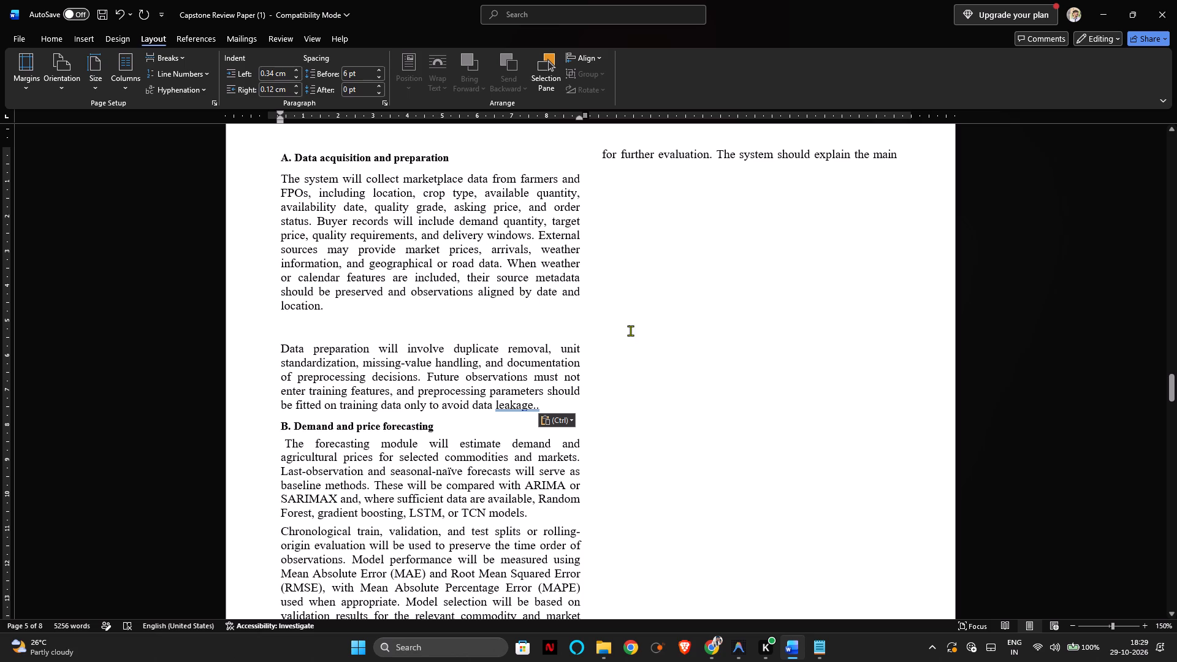
Delete the blank paragraph between the two pasted section A paragraphs and the duplicate period after "leakage".
left_click(459, 332)
left_click(459, 330)
key("BackSpace")
key("BackSpace")
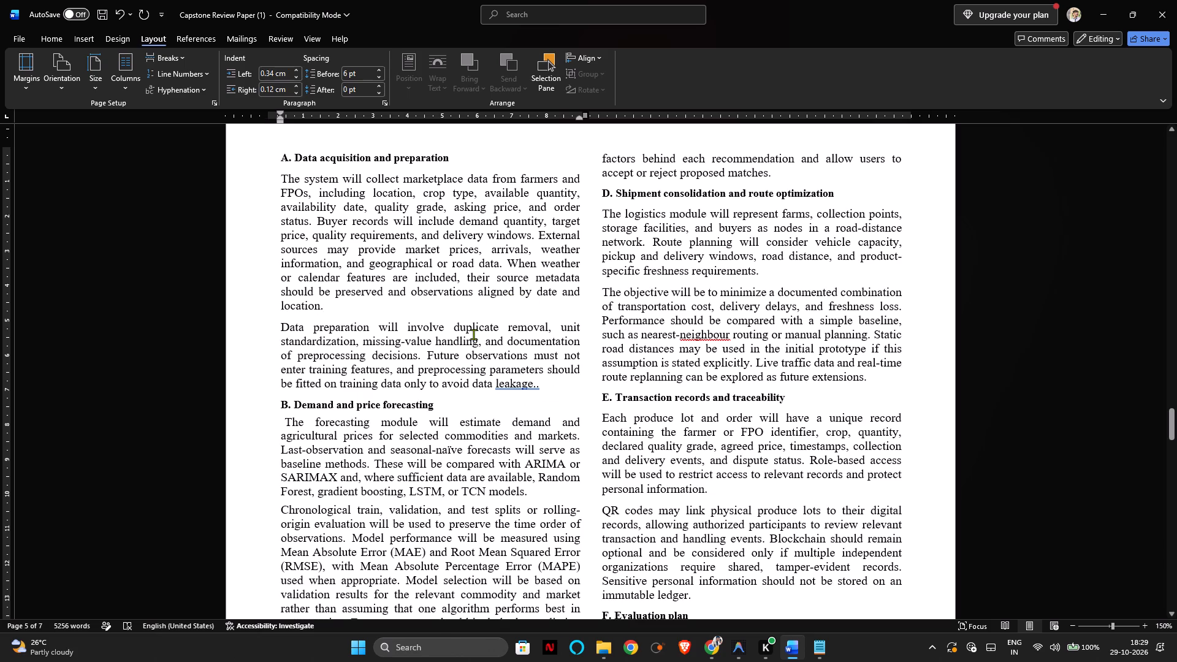
left_click(540, 384)
key("BackSpace")
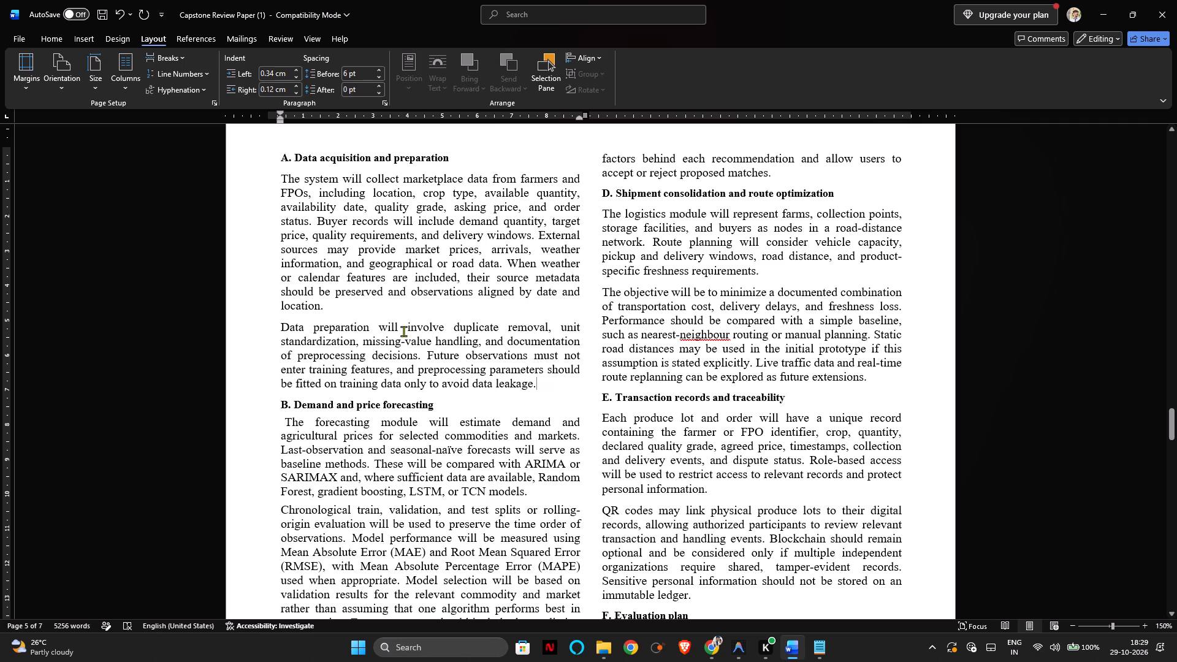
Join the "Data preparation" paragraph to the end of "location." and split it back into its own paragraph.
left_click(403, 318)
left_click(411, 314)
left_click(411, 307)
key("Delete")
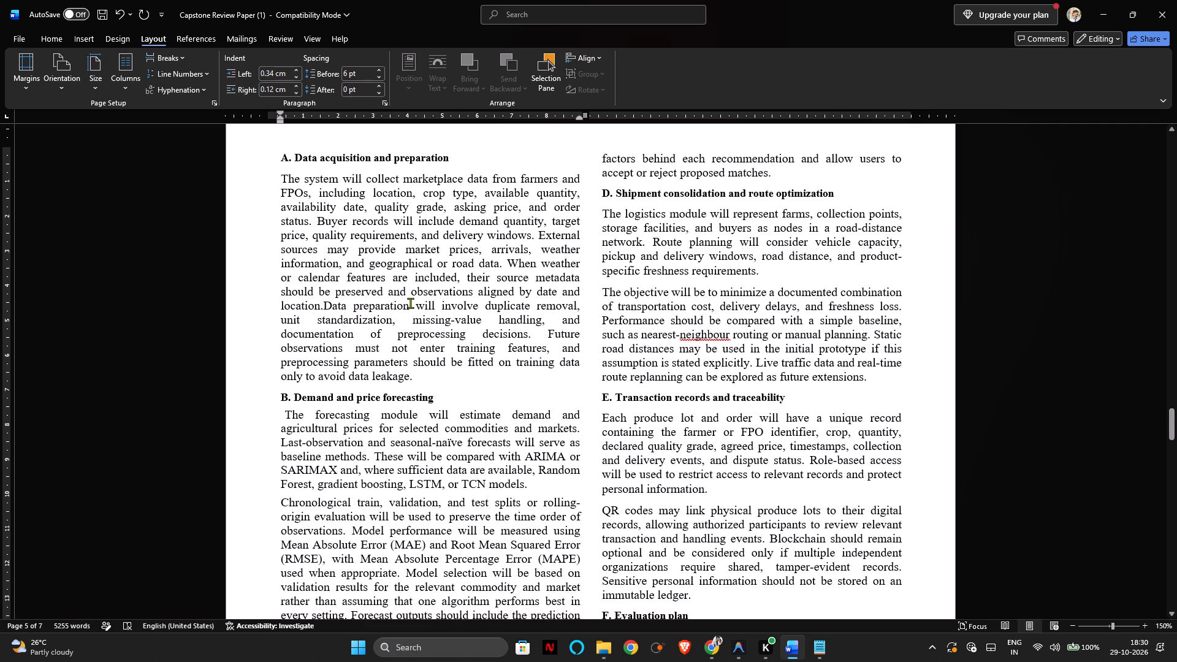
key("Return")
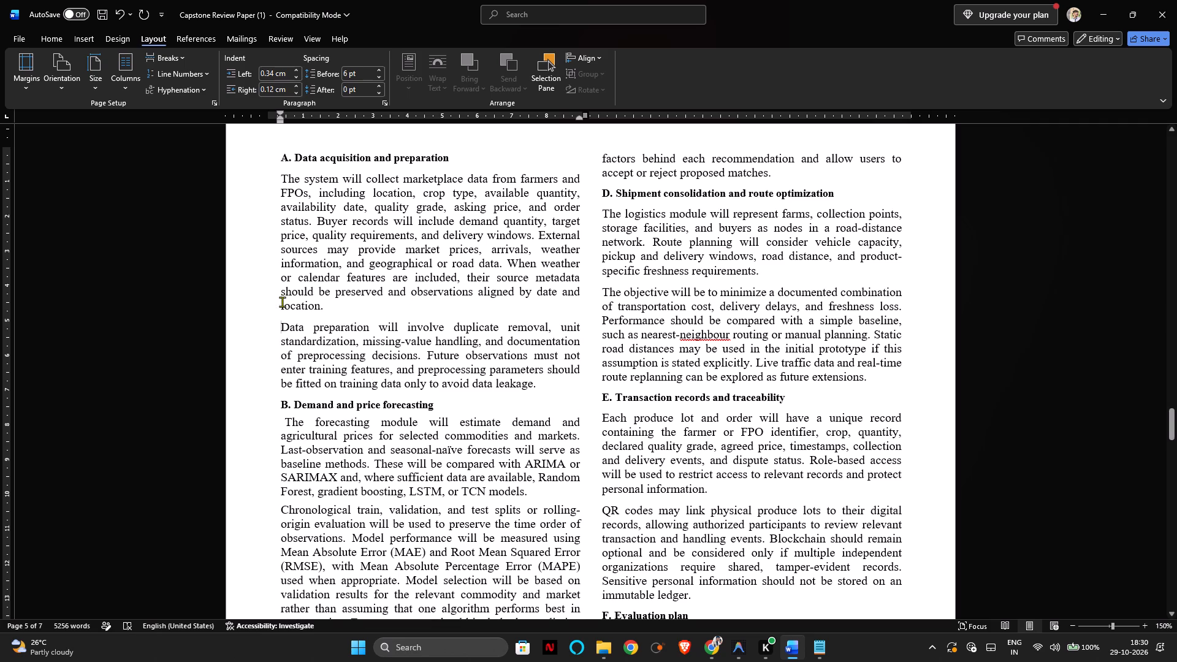
Set the spacing before the "Data preparation will involve" paragraph to 4 pt.
left_click(369, 77)
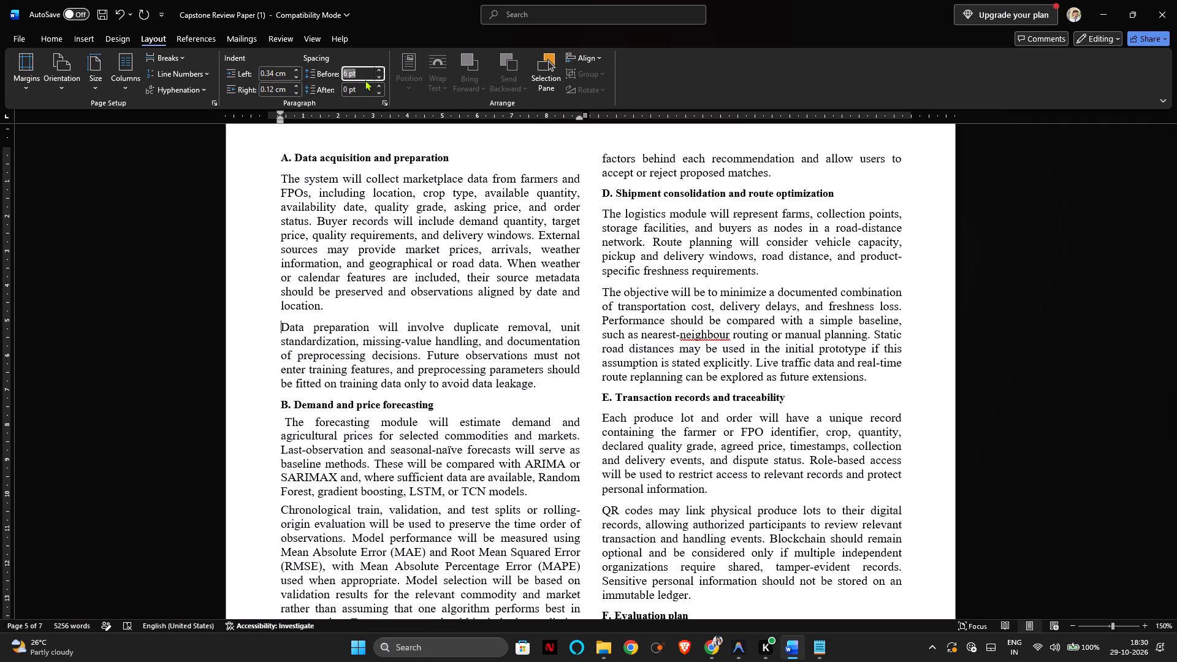
key("4")
key("Return")
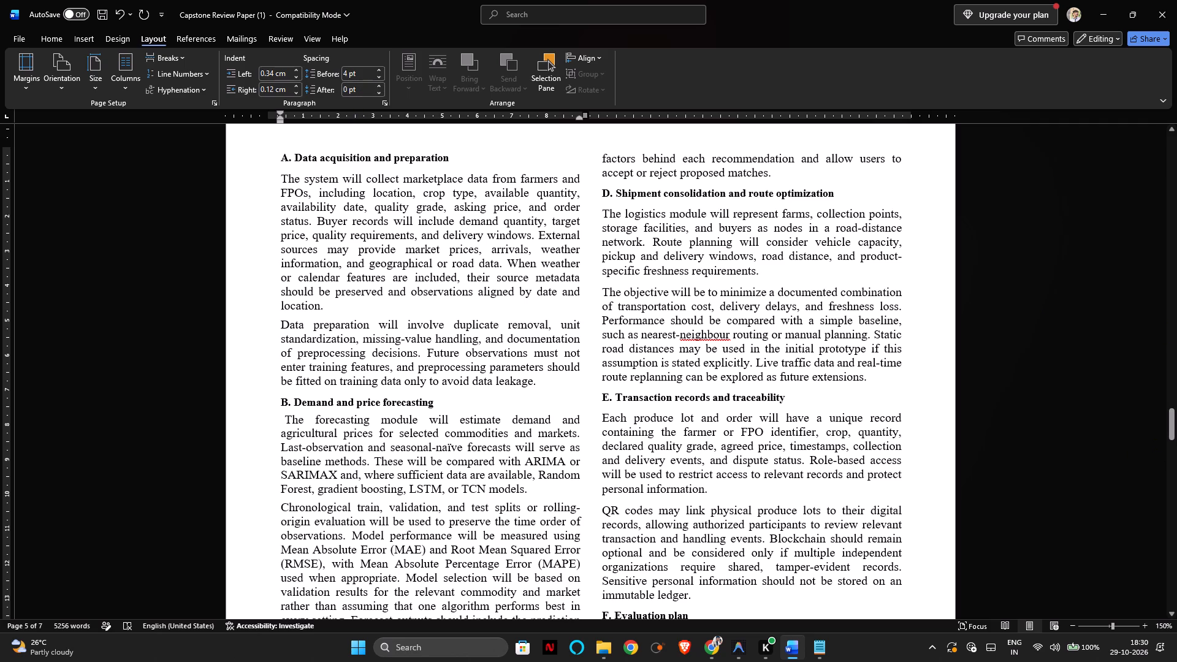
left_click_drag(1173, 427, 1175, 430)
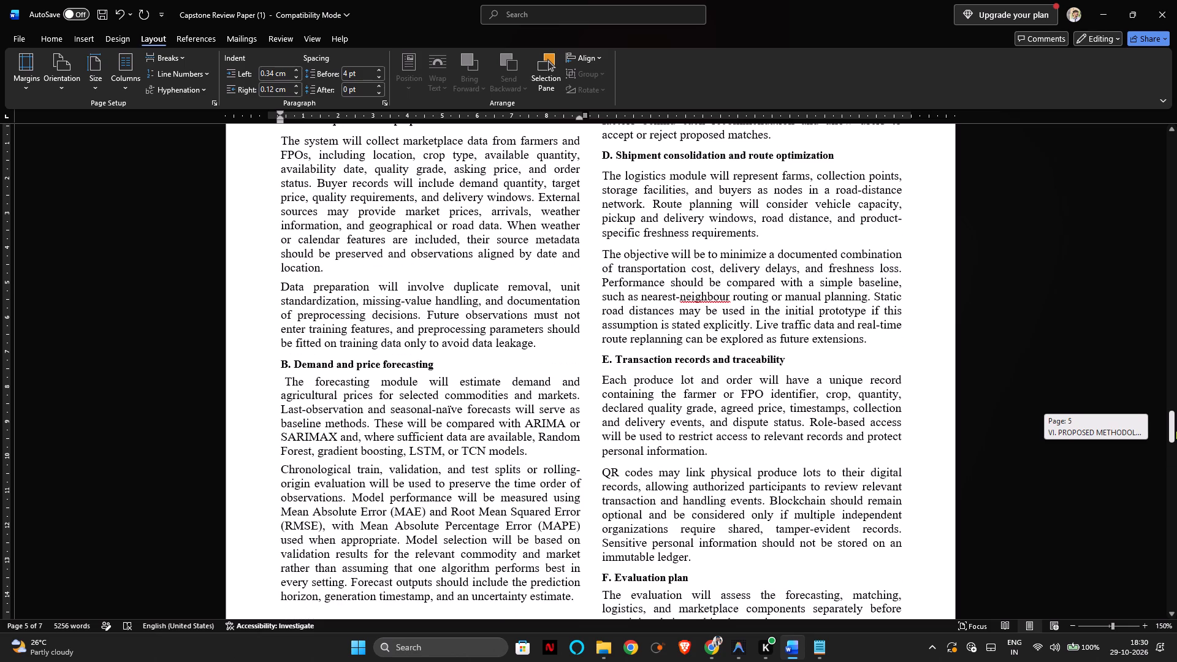
Set the font size of the "Demand and price forecasting" heading in section B to 10 pt.
left_click_drag(1175, 430, 1176, 397)
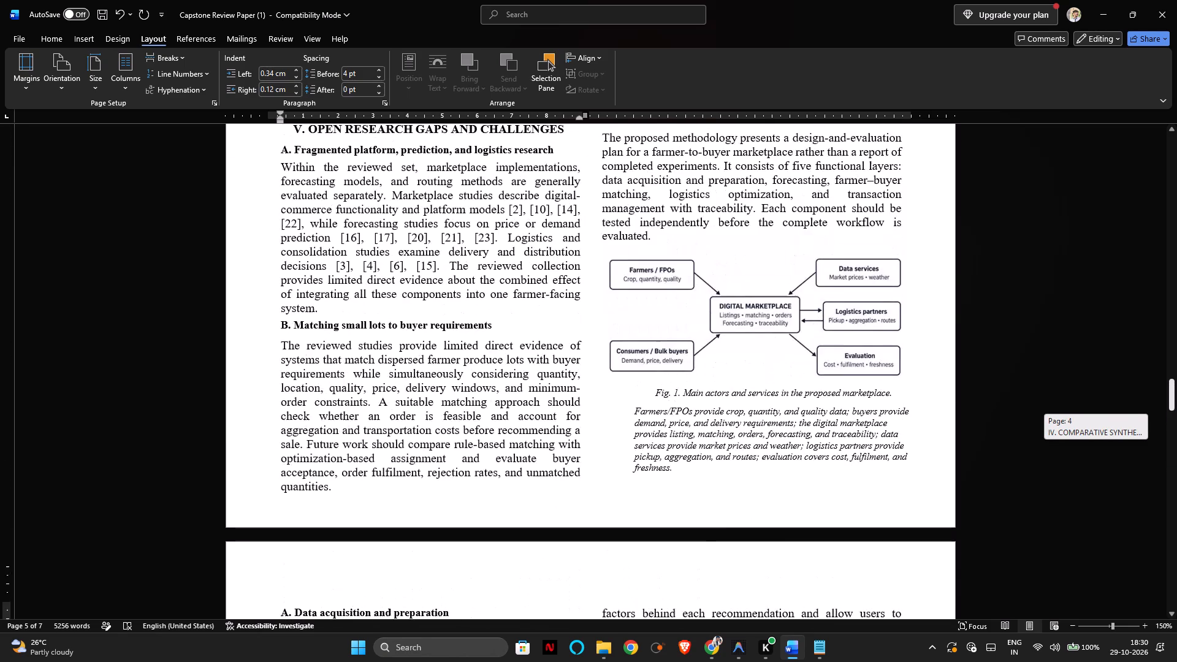
left_click_drag(1176, 397, 1176, 424)
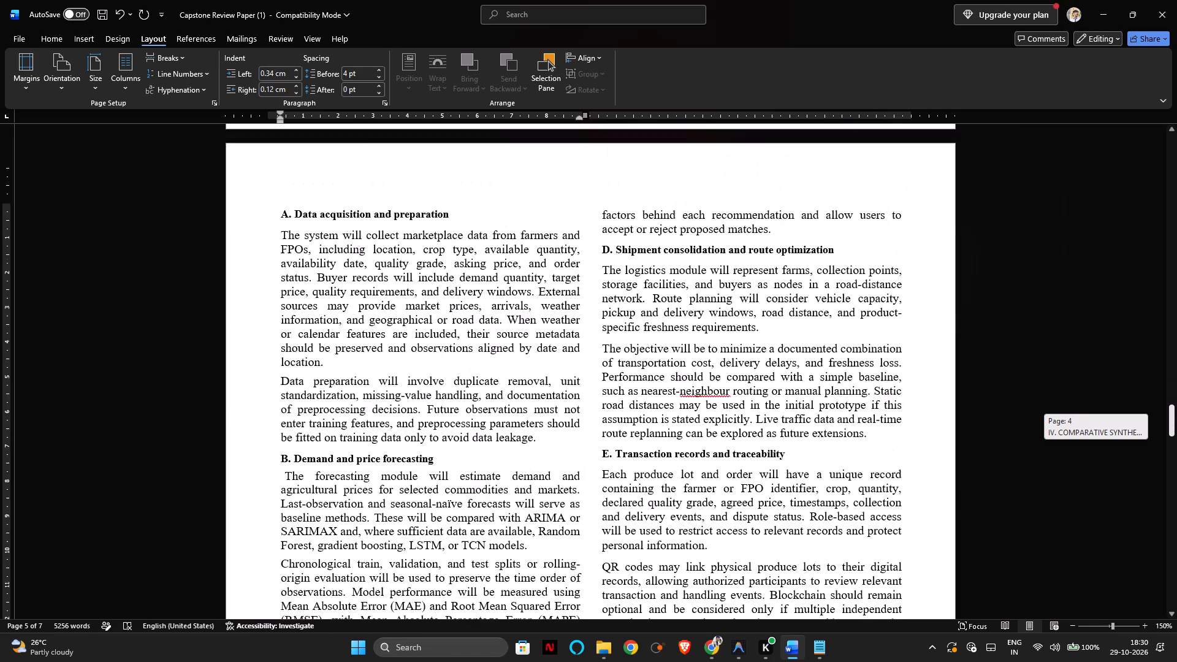
left_click_drag(1176, 424, 1176, 432)
left_click(482, 259)
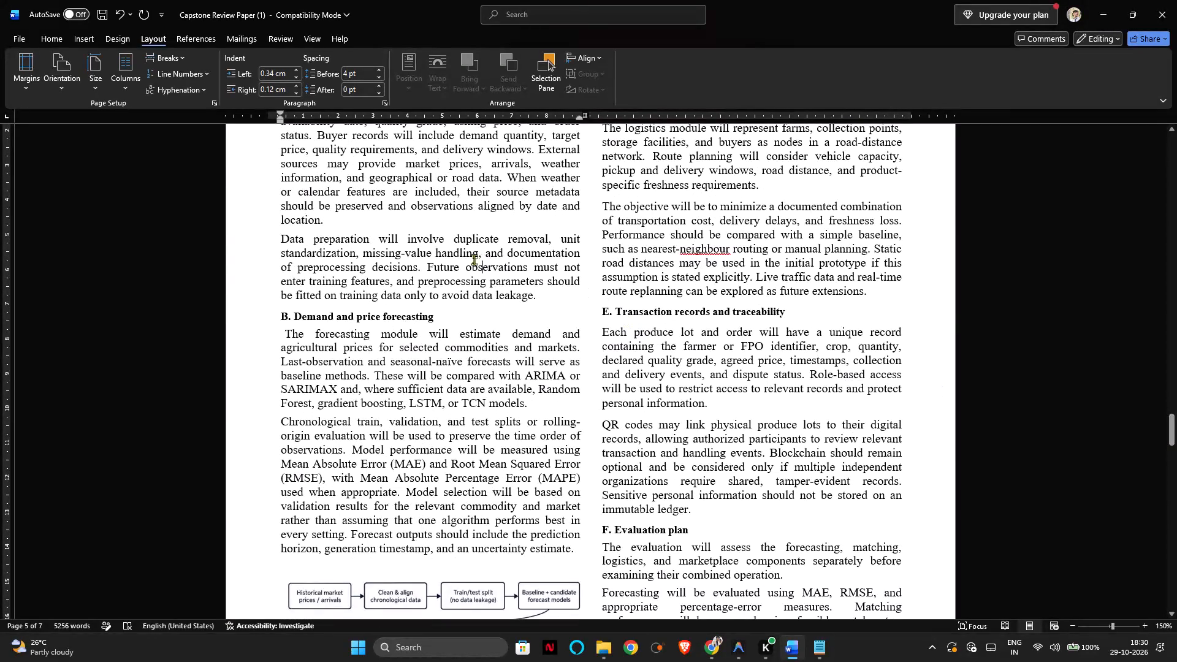
left_click(55, 40)
left_click(381, 177)
left_click(413, 379)
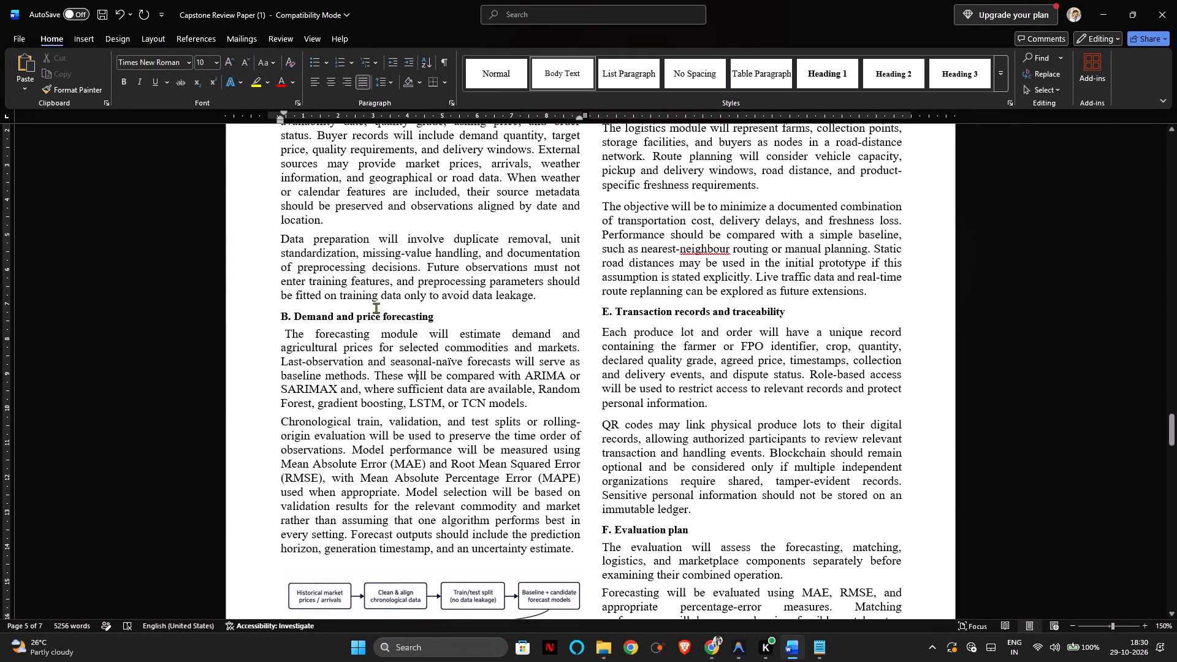
left_click(378, 314)
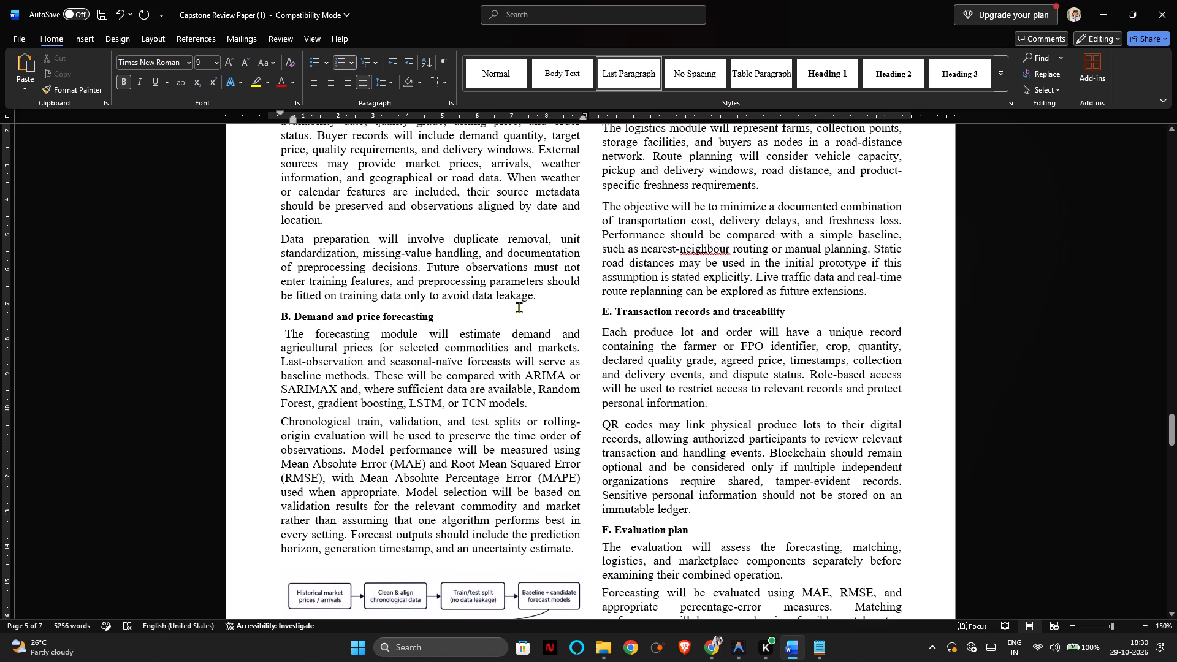
left_click_drag(447, 313, 234, 309)
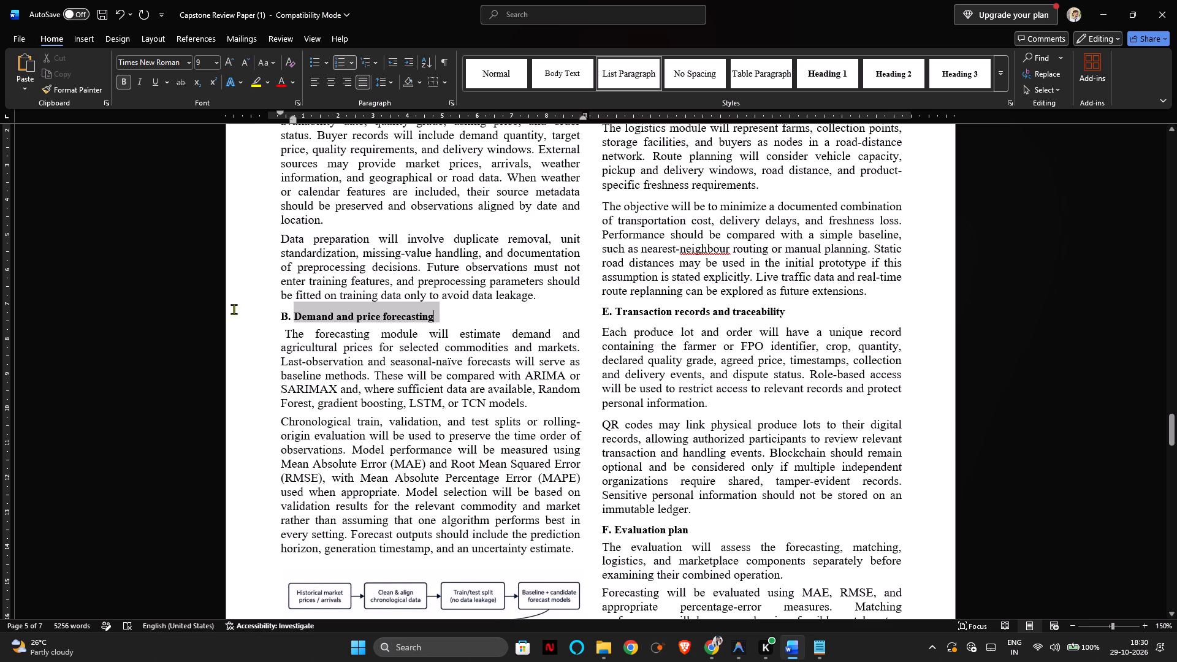
left_click_drag(234, 309, 283, 314)
left_click_drag(283, 314, 282, 313)
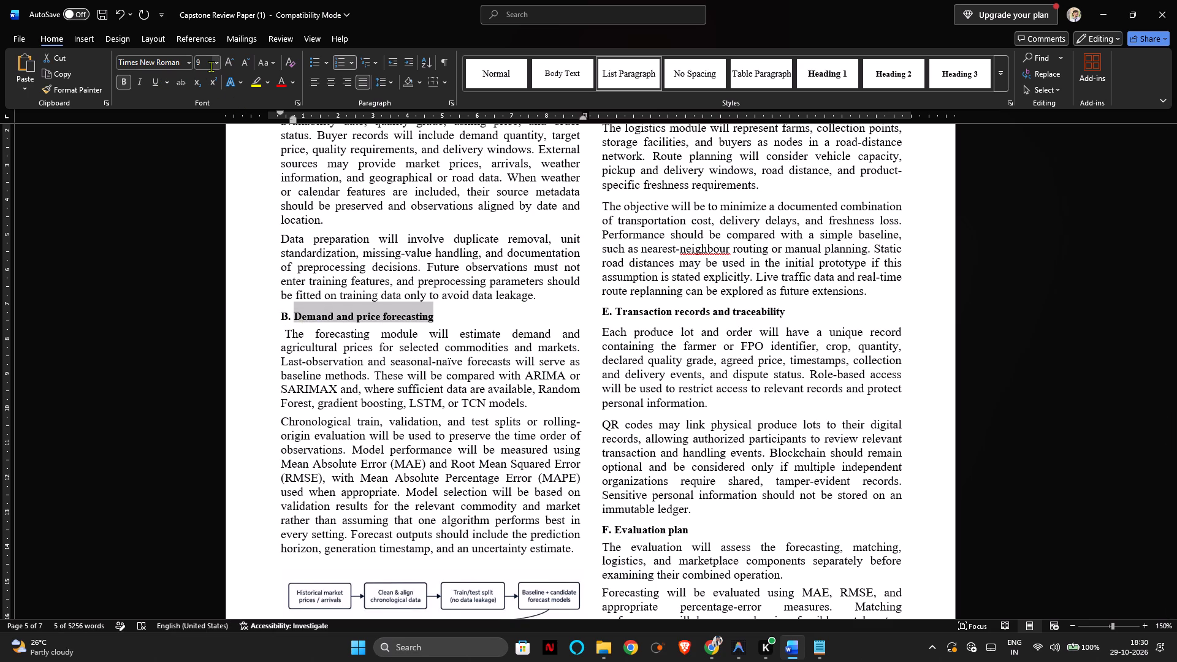
left_click(210, 66)
key("1")
key("0")
key("Return")
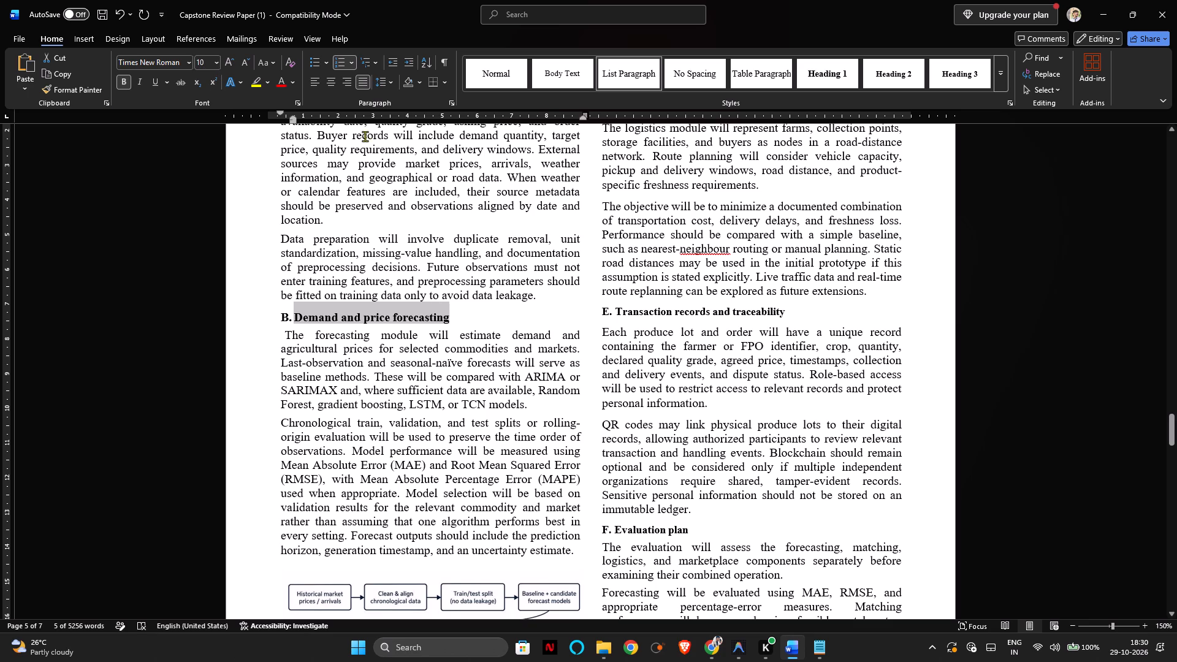
left_click(563, 224)
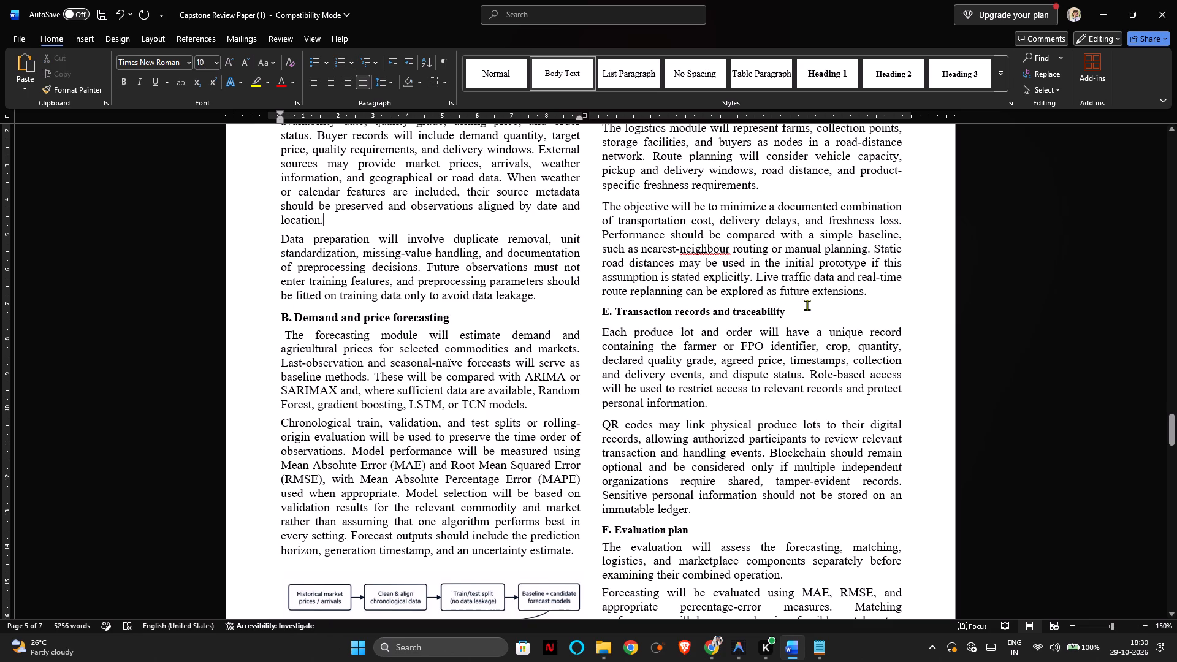
Set the font size of the "Transaction records and traceability" heading in section E to 10 pt.
left_click_drag(807, 308, 602, 306)
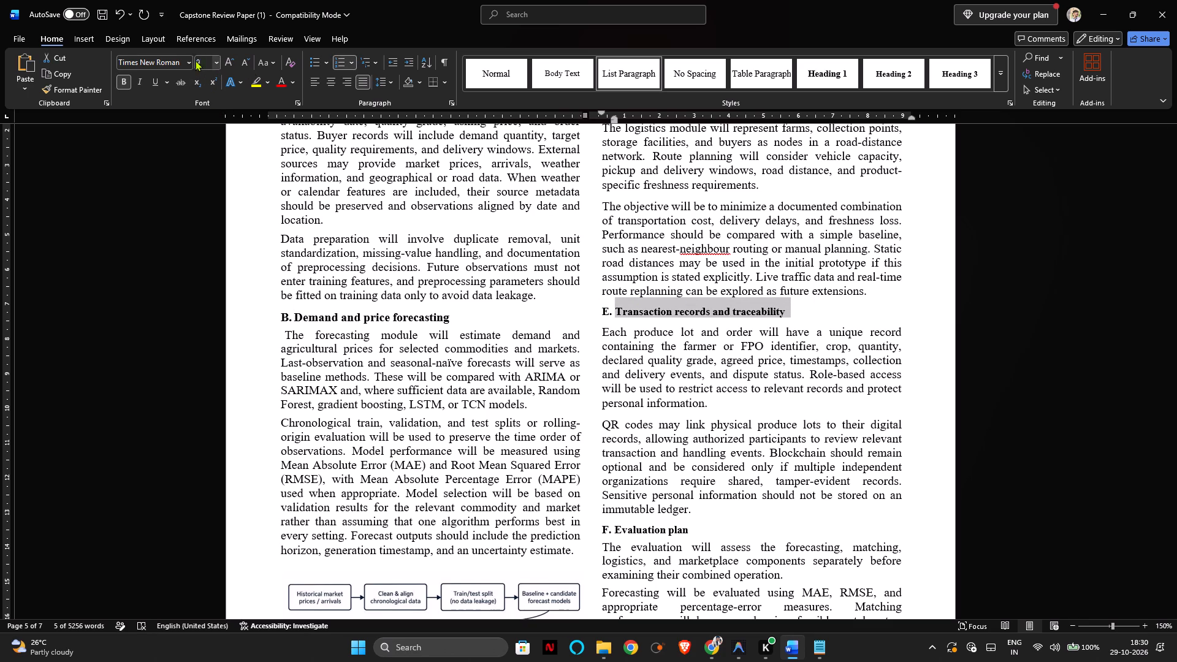
left_click(199, 61)
type("10")
key("Return")
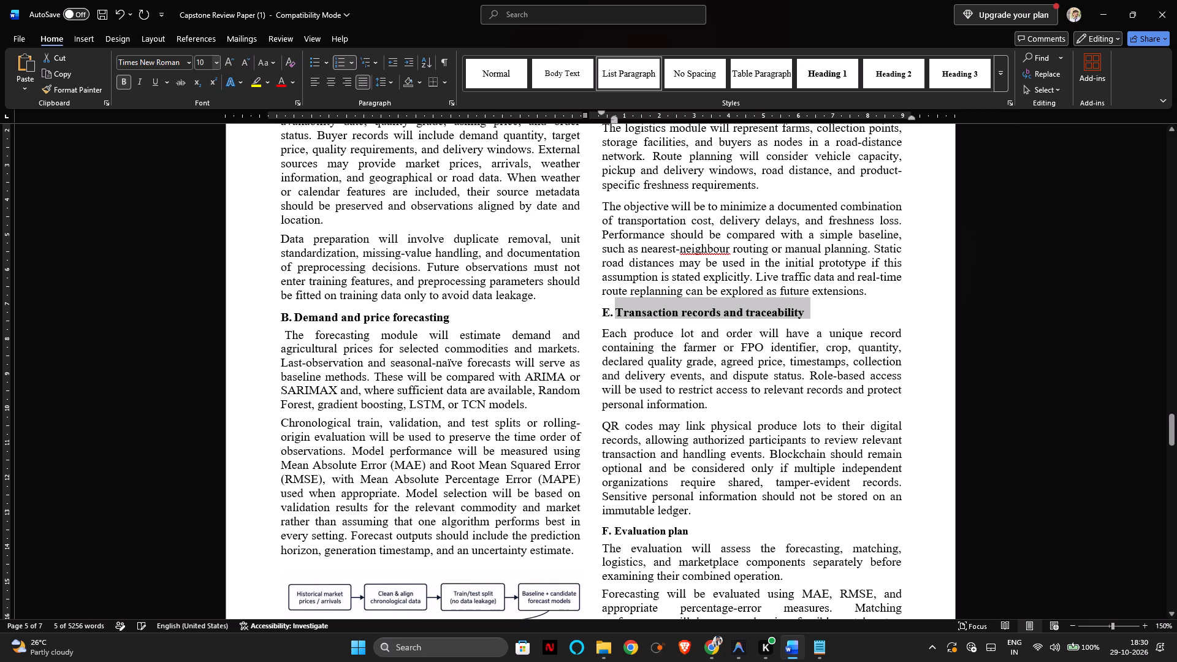
left_click(679, 434)
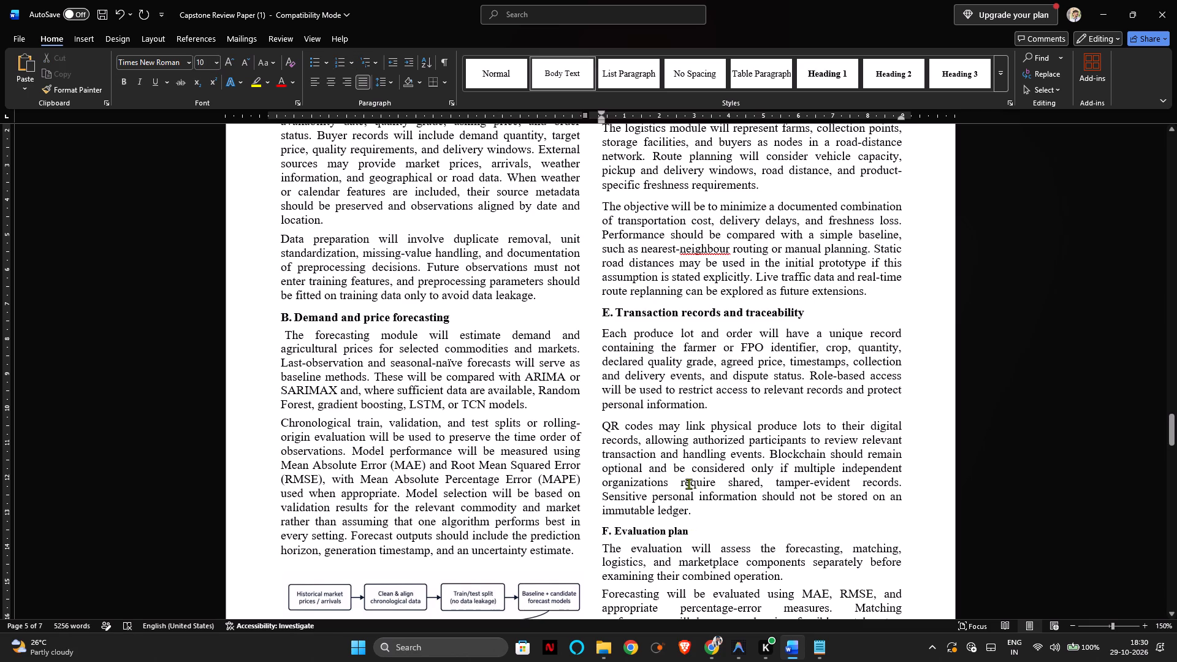
Set the font size of the "Evaluation plan" heading in section F to 10 pt.
left_click_drag(699, 533, 601, 533)
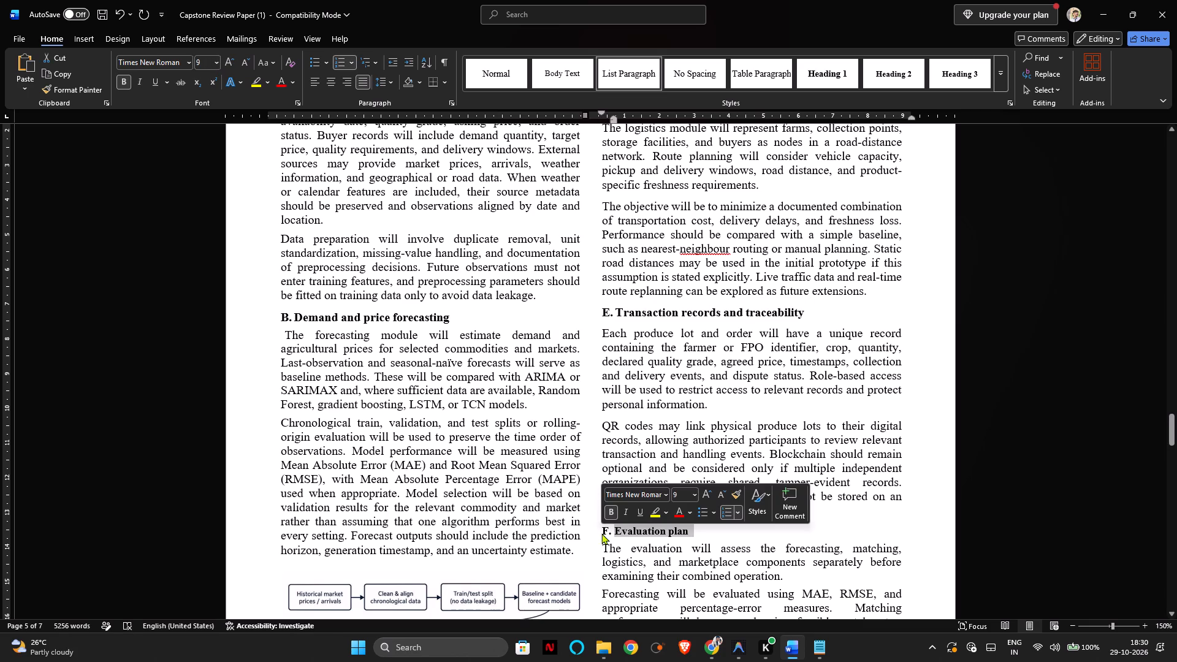
left_click(685, 495)
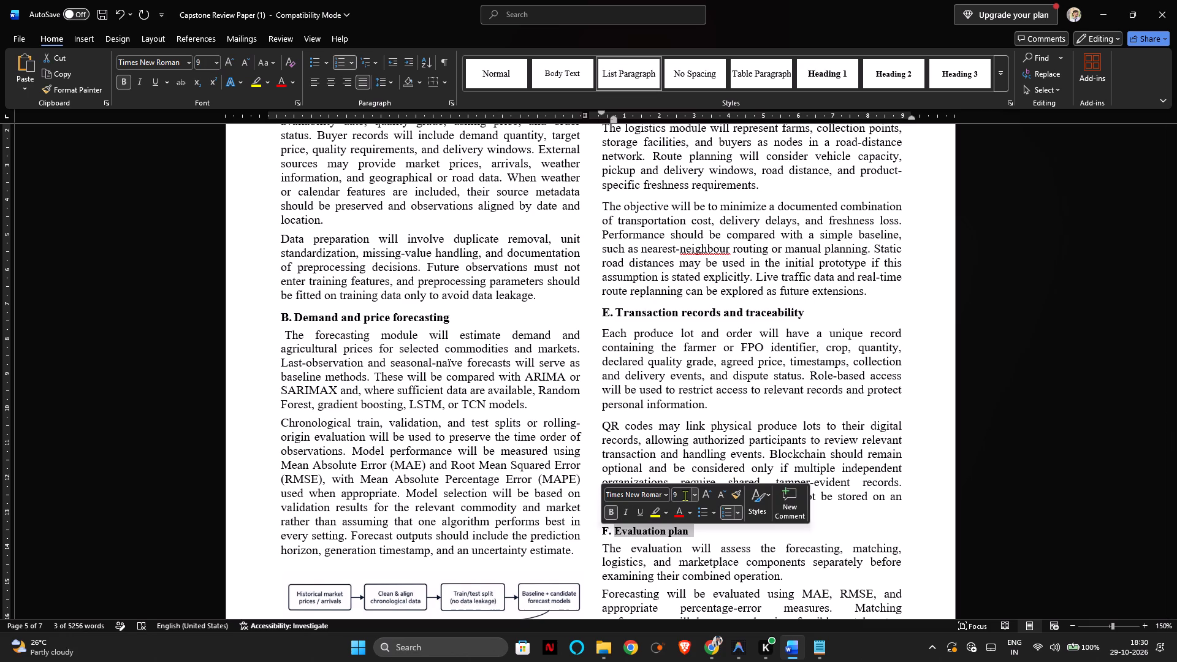
type("10")
key("Return")
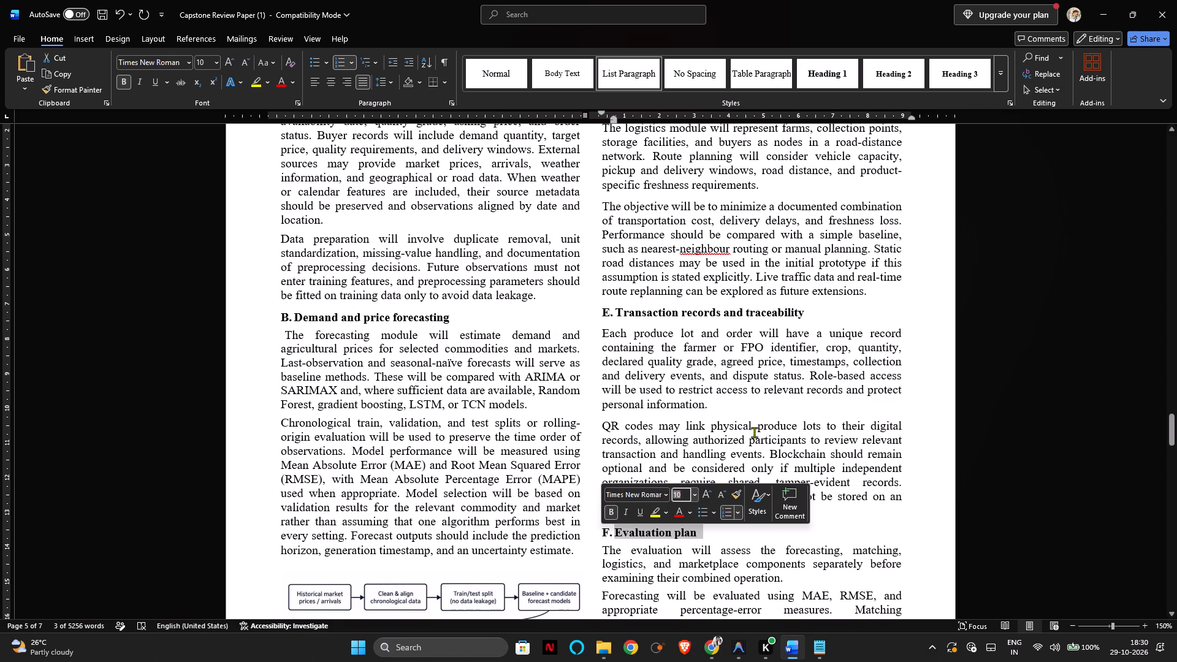
left_click(756, 430)
Set the font size of the "Shipment consolidation and route optimization" heading in section D to 10 pt.
left_click_drag(1174, 427, 1176, 421)
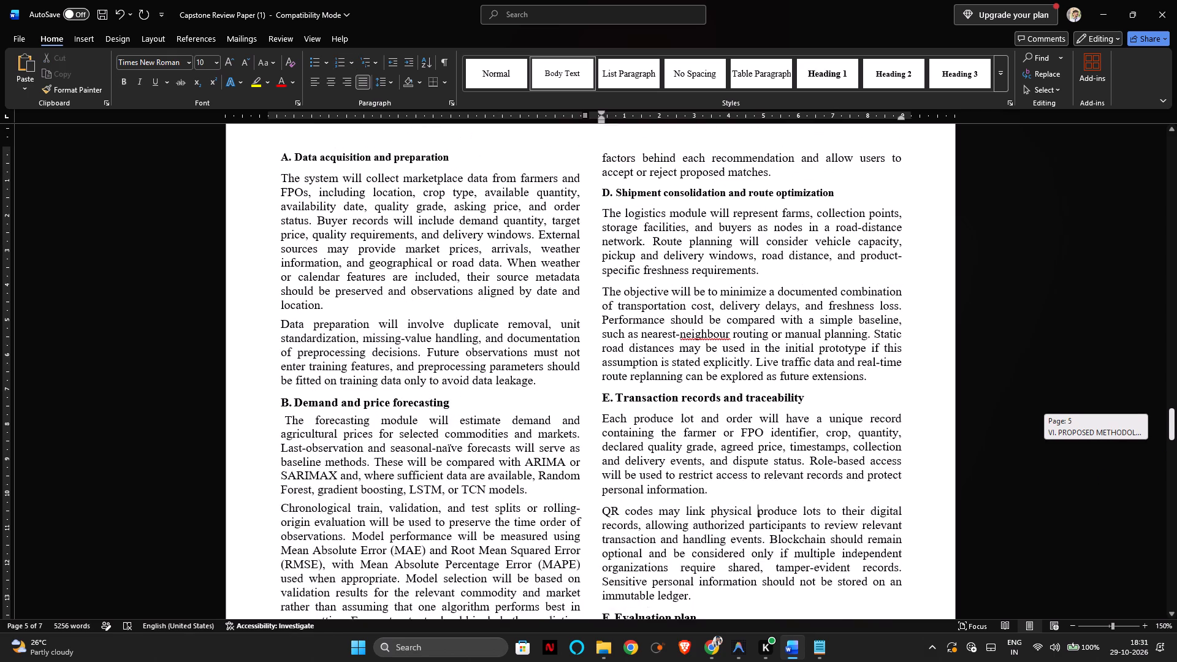
left_click_drag(1176, 421, 1176, 419)
left_click_drag(843, 224, 600, 226)
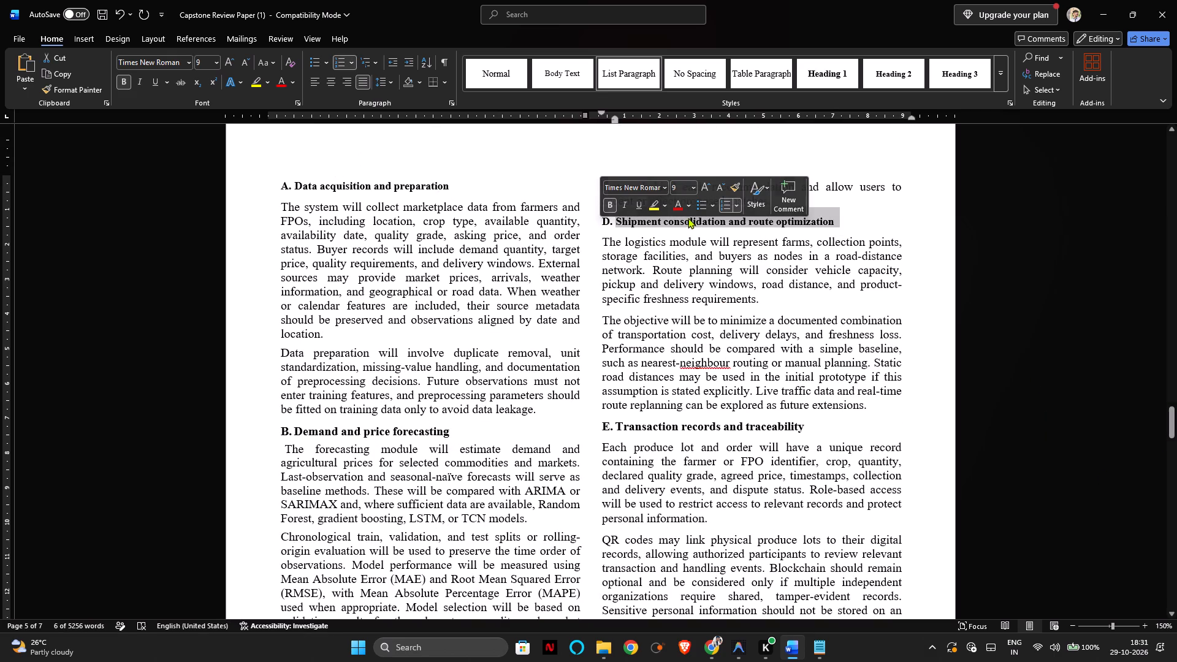
left_click(685, 189)
type("10")
key("Return")
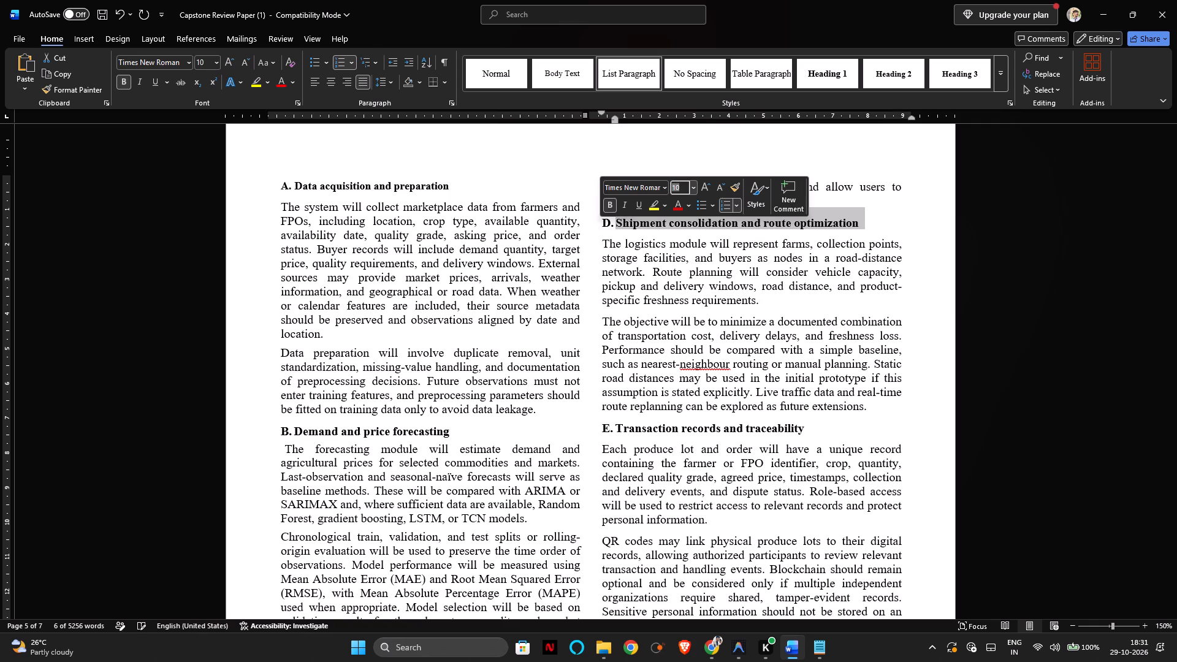
left_click(409, 167)
Set the font size of the "Data acquisition and preparation" heading in section A to 10 pt.
left_click_drag(484, 196, 252, 175)
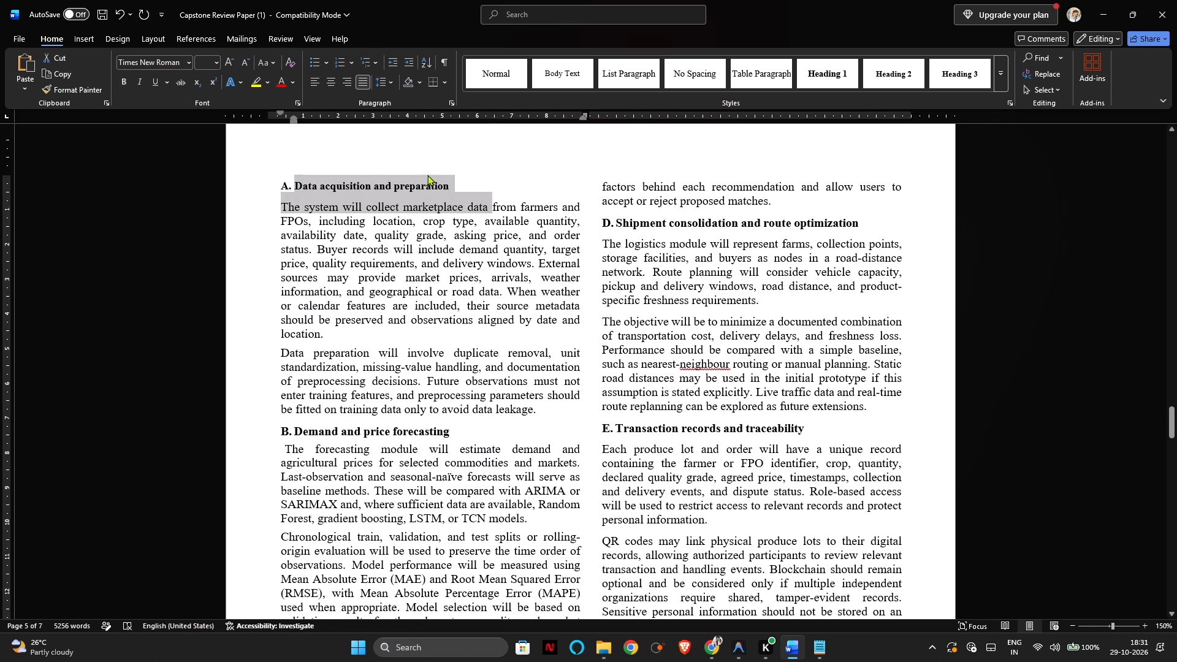
left_click(427, 175)
left_click_drag(461, 183, 267, 178)
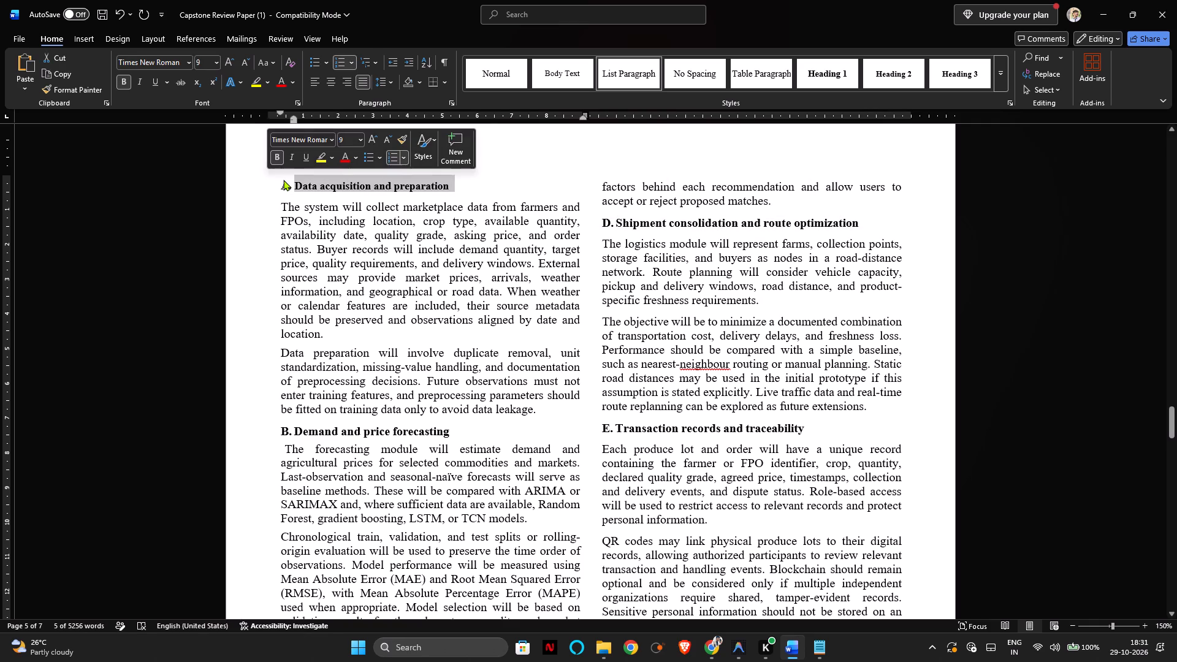
left_click(343, 141)
key("1")
key("0")
key("Return")
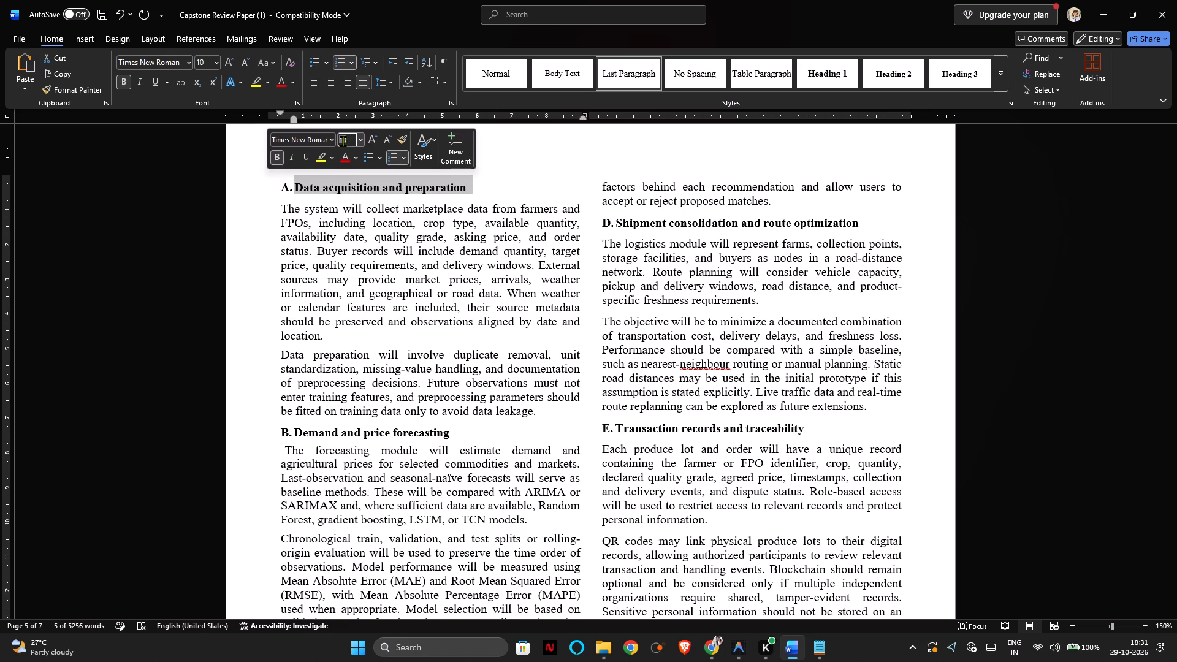
left_click(492, 157)
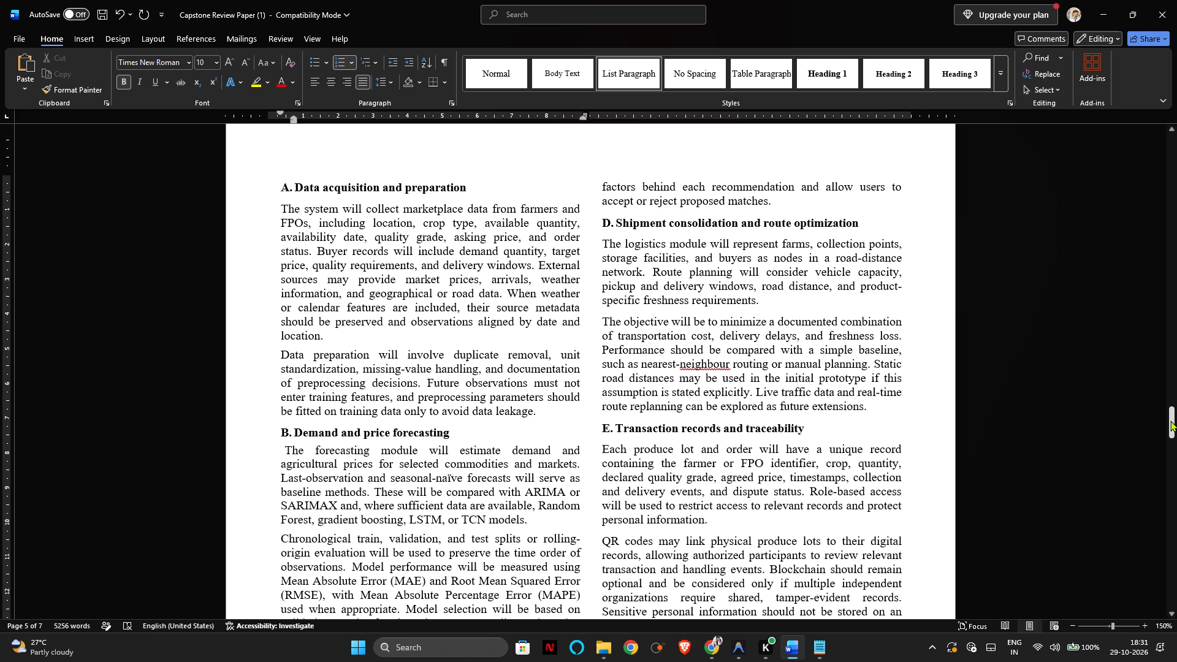
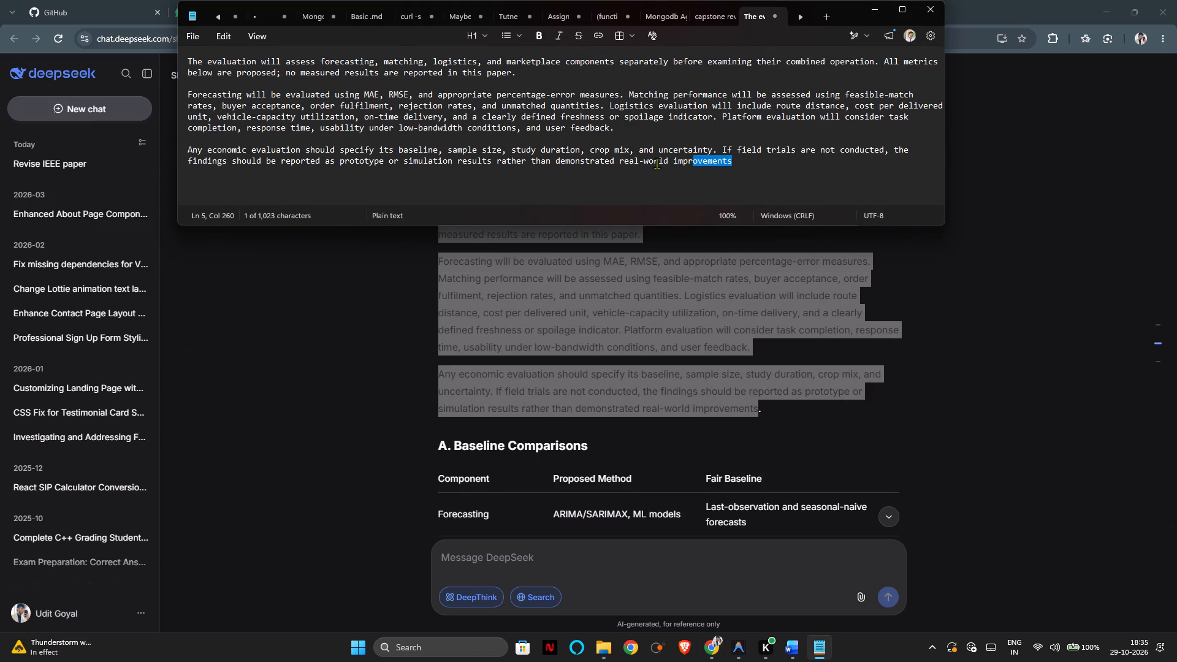
left_click_drag(657, 163, 185, 59)
key("ctrl+c")
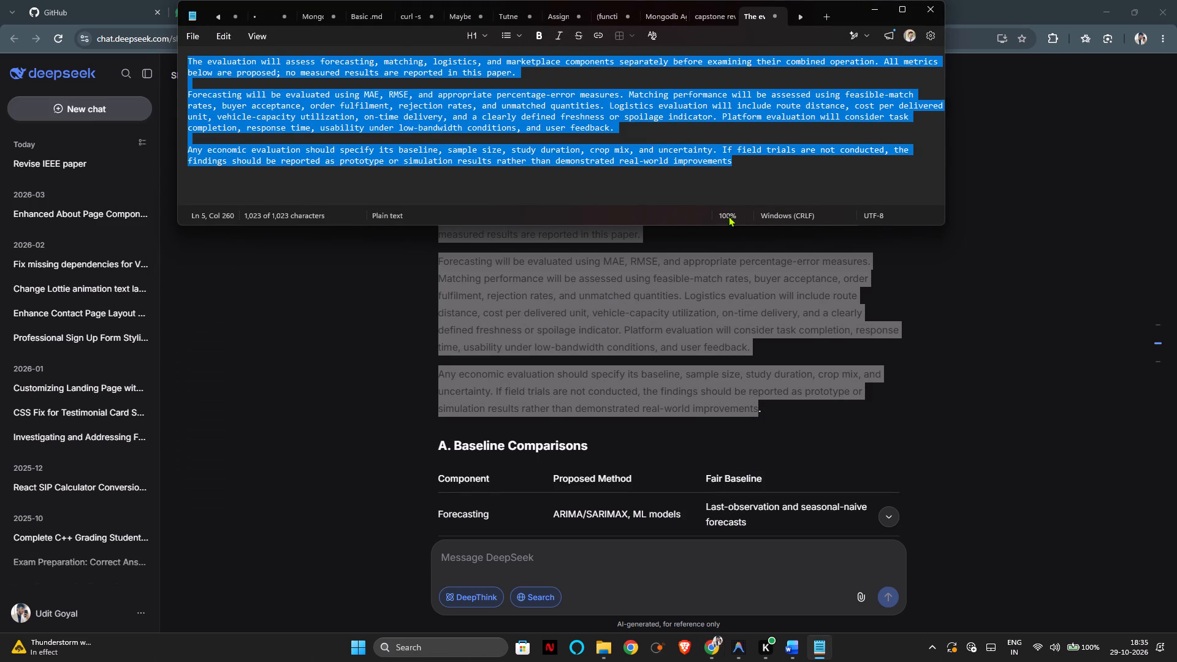
Locate the existing body paragraphs of "F. Evaluation plan" in the Word paper.
left_click(1042, 226)
key("alt+Tab")
key("alt+Tab")
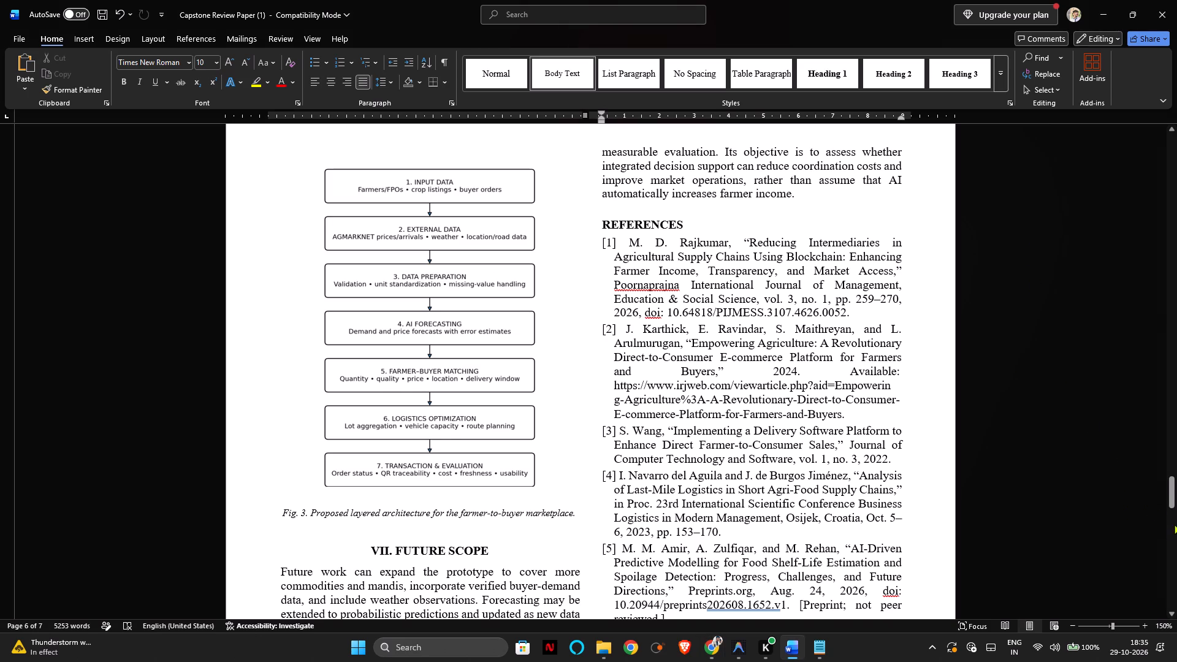
left_click_drag(1173, 498, 1176, 456)
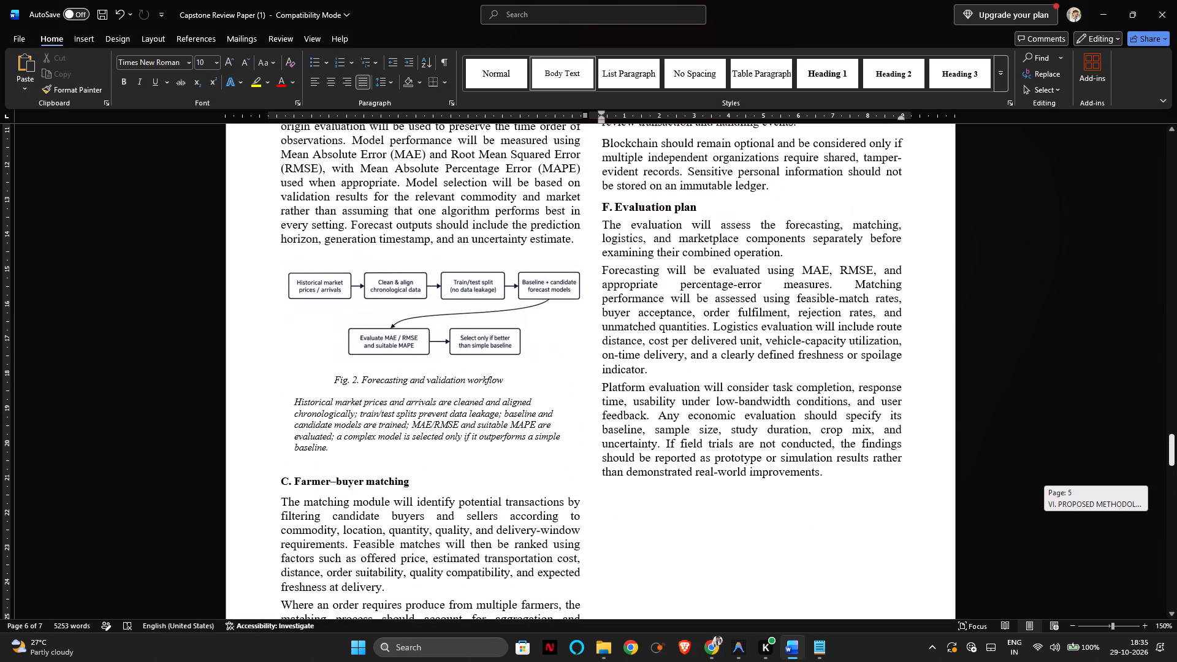
left_click_drag(1176, 456, 1176, 504)
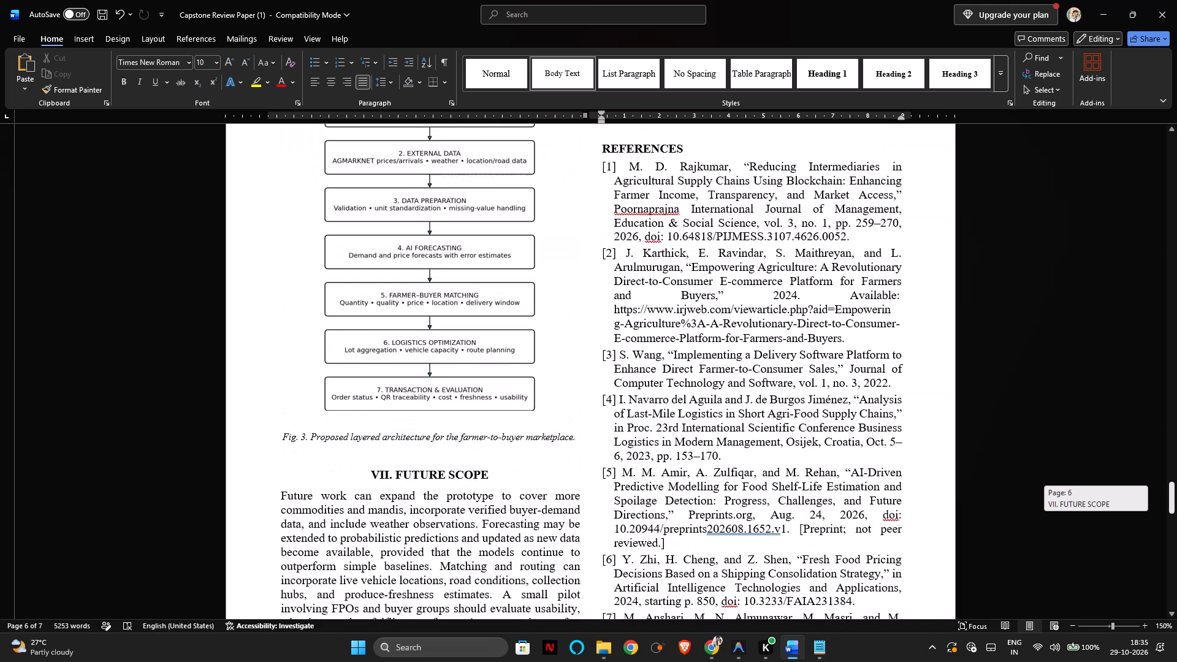
left_click_drag(1176, 504, 1176, 458)
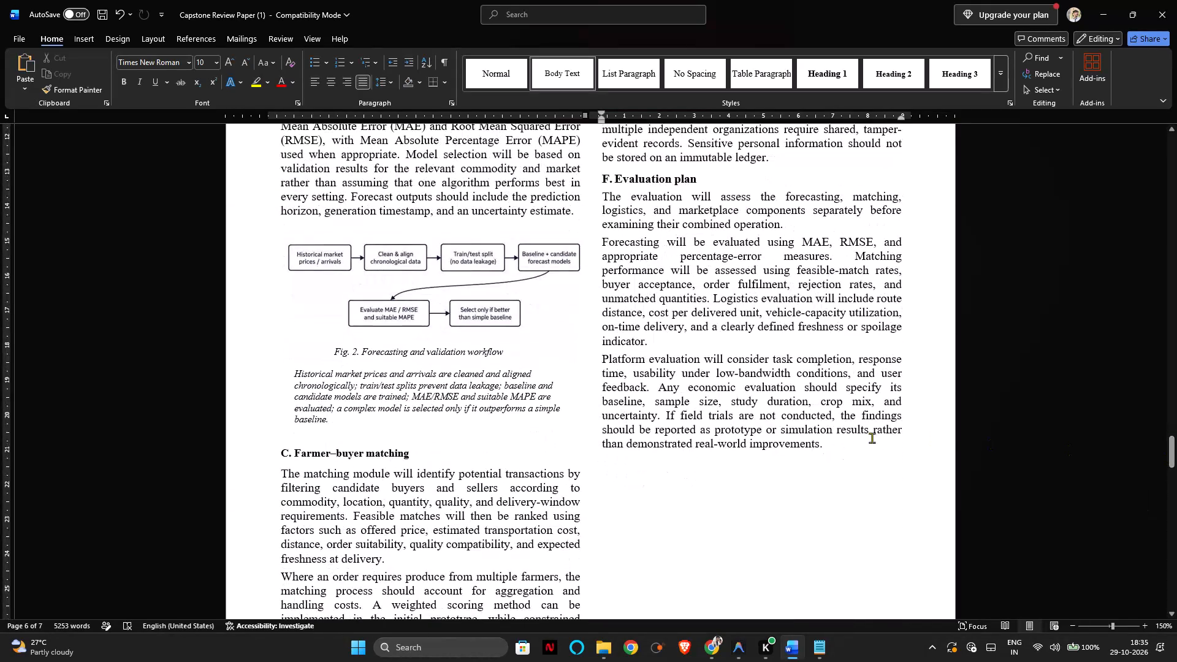
left_click_drag(839, 446, 608, 209)
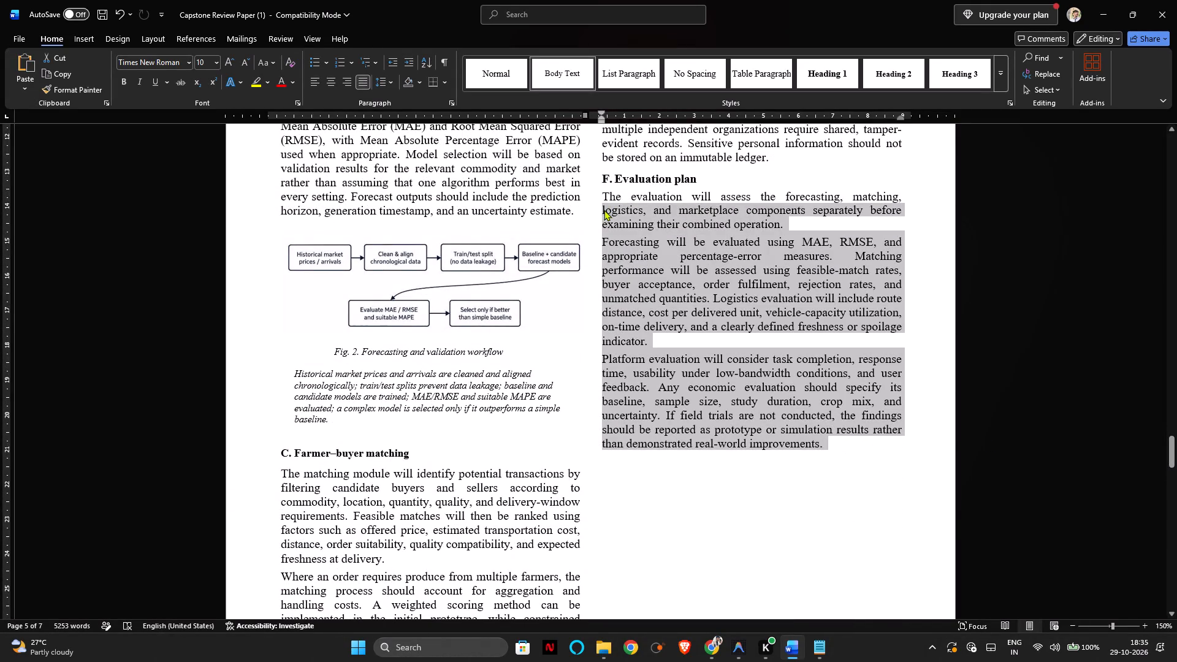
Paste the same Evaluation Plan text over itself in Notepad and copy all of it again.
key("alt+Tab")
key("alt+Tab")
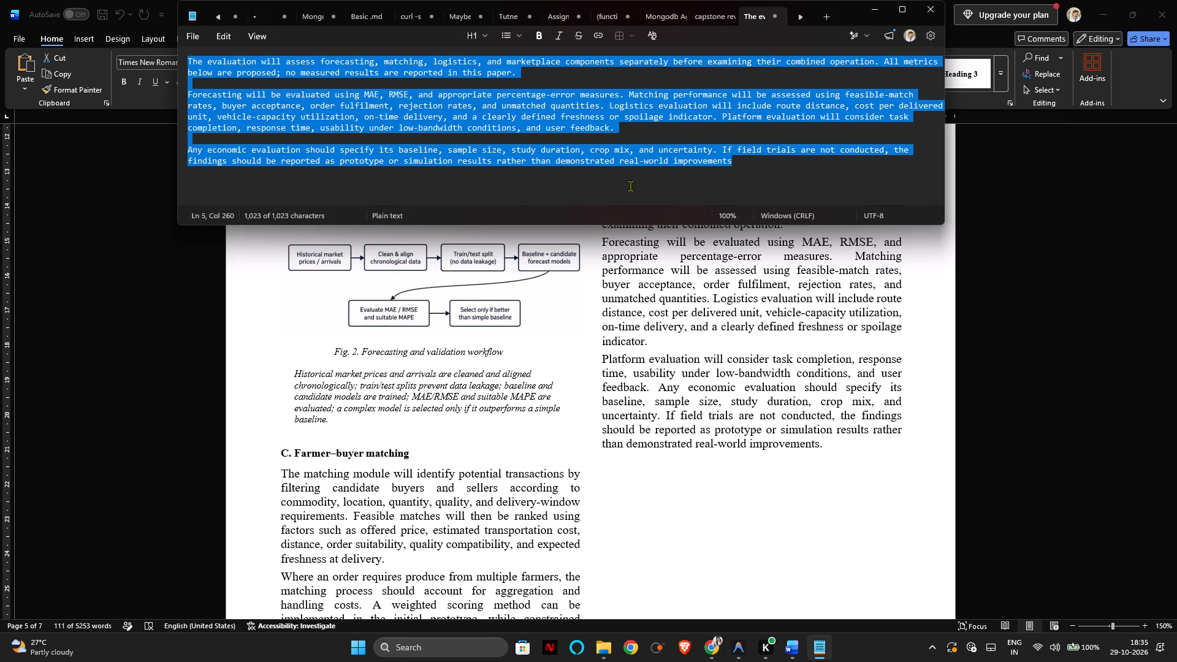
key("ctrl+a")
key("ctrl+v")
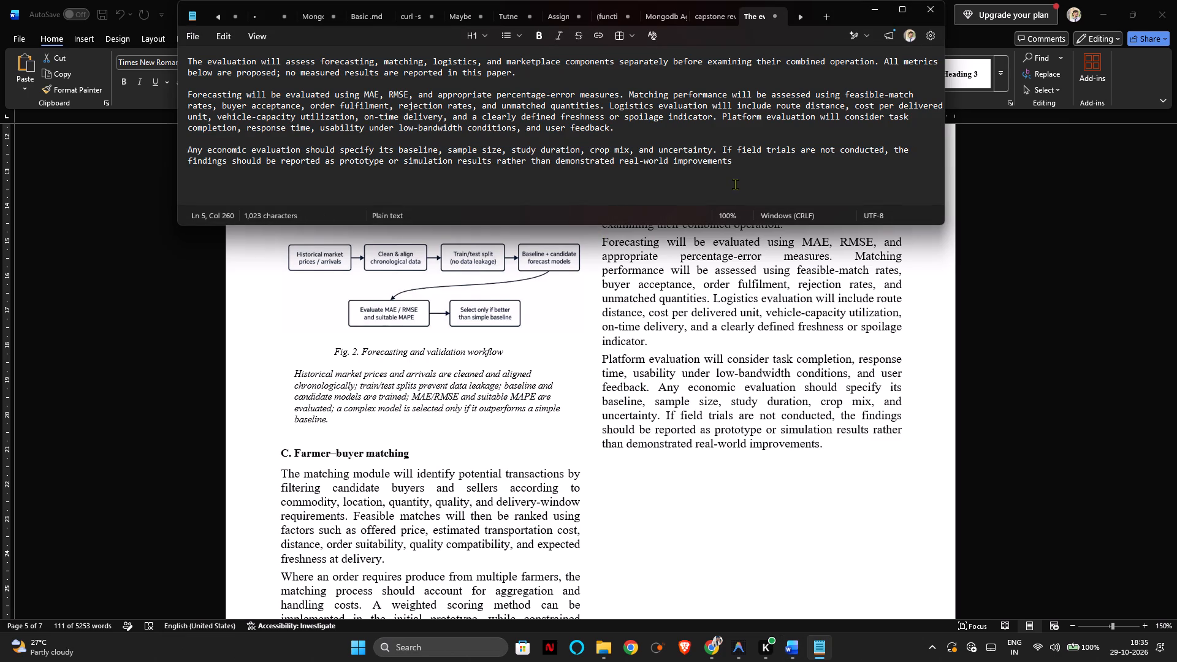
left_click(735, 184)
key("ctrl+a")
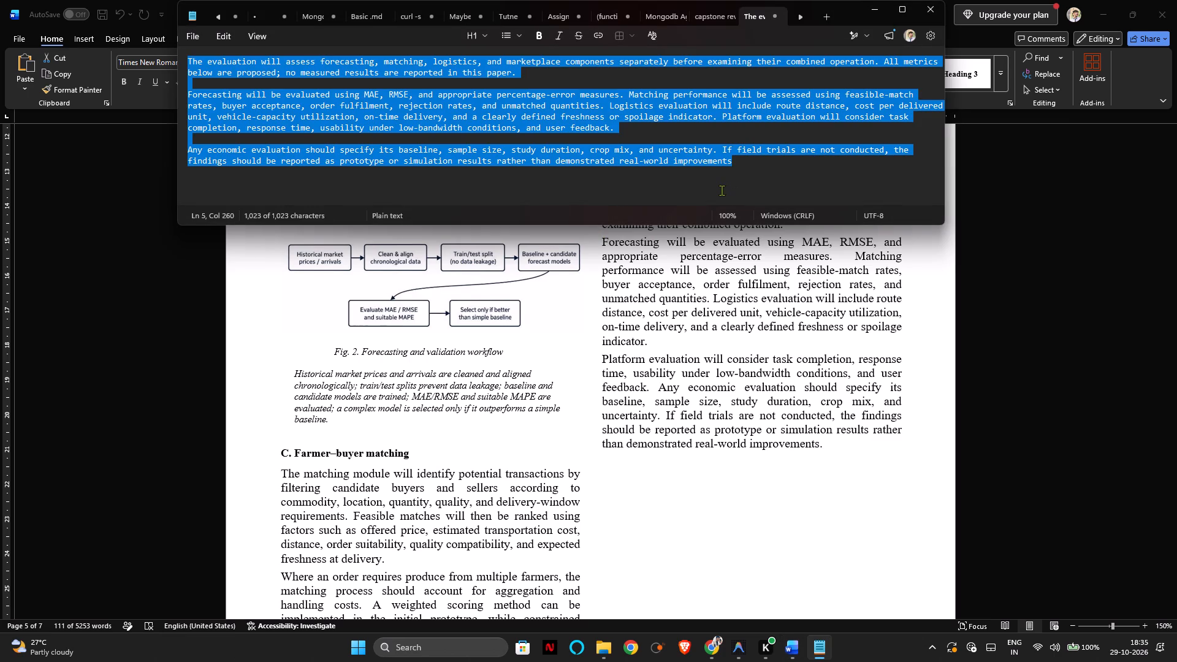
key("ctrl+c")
Replace all body paragraphs under "F. Evaluation plan" in Word with the plain Evaluation Plan text from Notepad.
key("alt+Tab")
left_click(847, 446)
left_click_drag(847, 446, 814, 433)
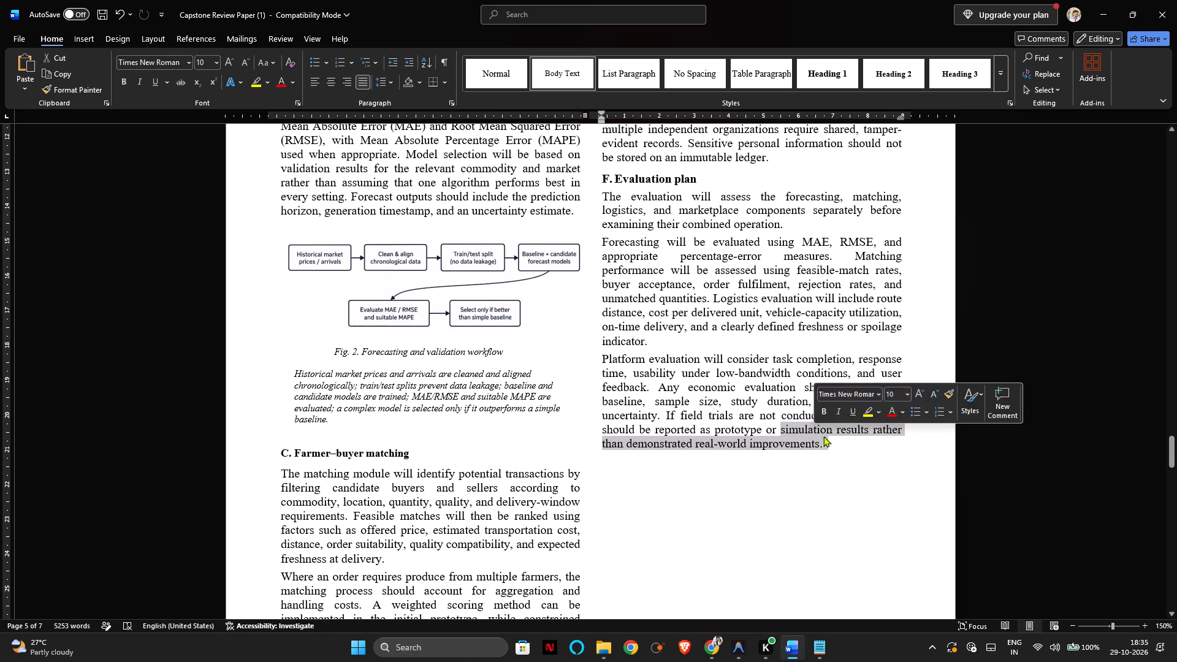
left_click(820, 441)
left_click_drag(823, 444, 649, 221)
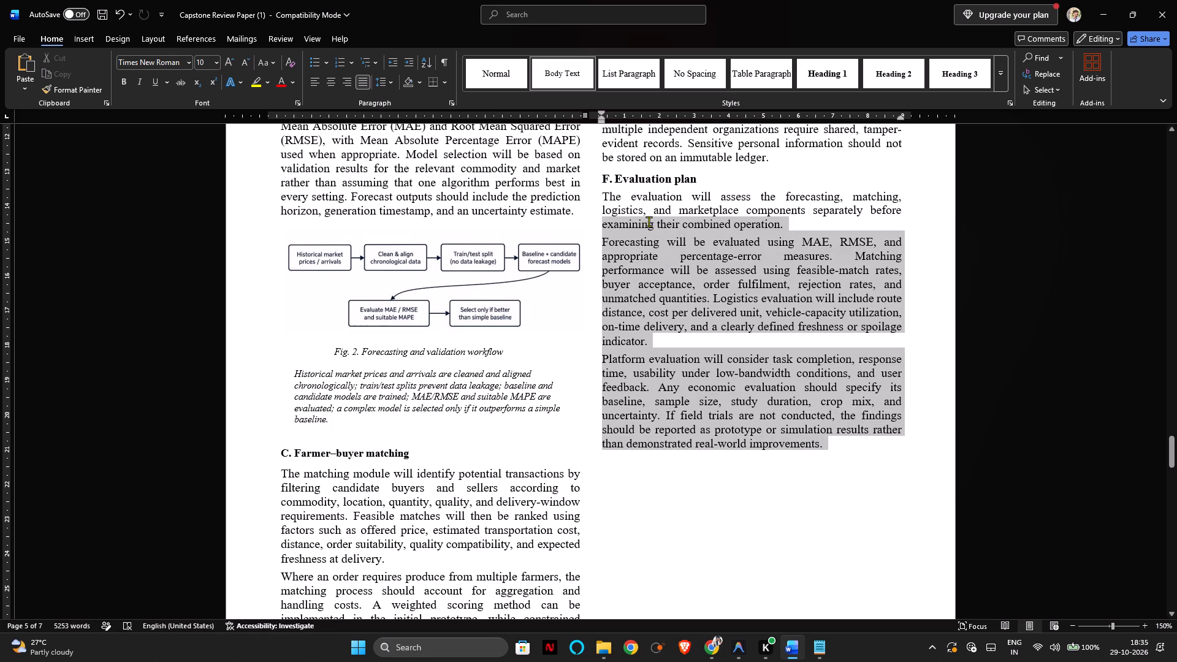
left_click_drag(649, 221, 621, 200)
key("ctrl+v")
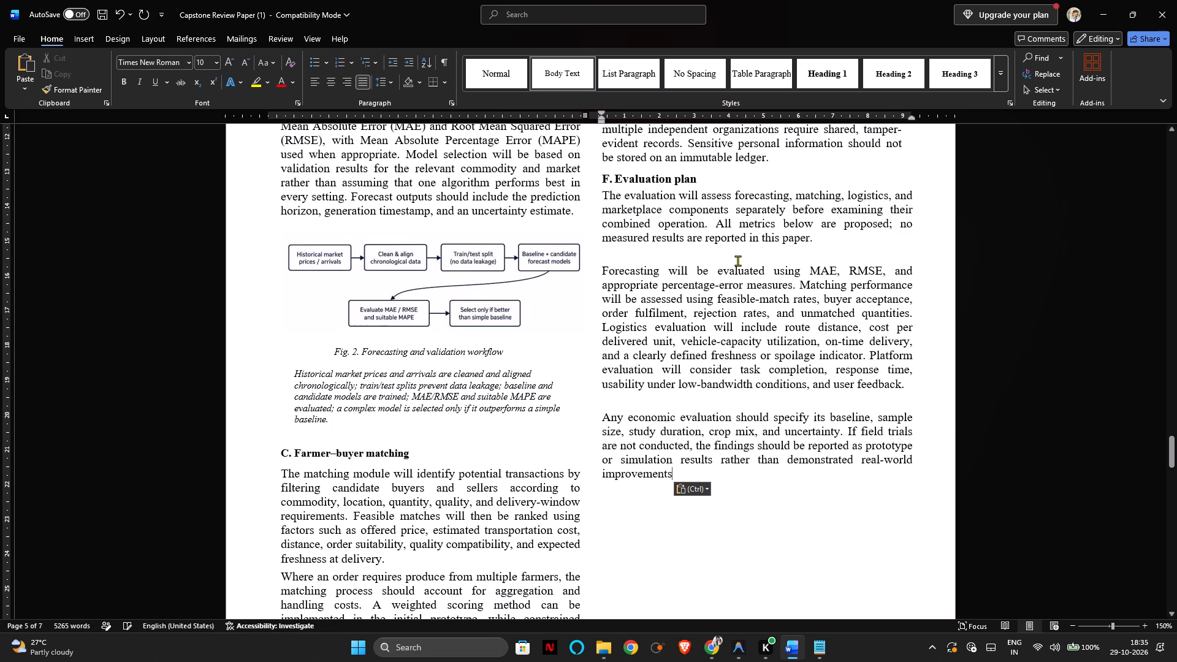
Remove the blank lines separating the three paragraphs under "F. Evaluation plan".
left_click(741, 253)
key("BackSpace")
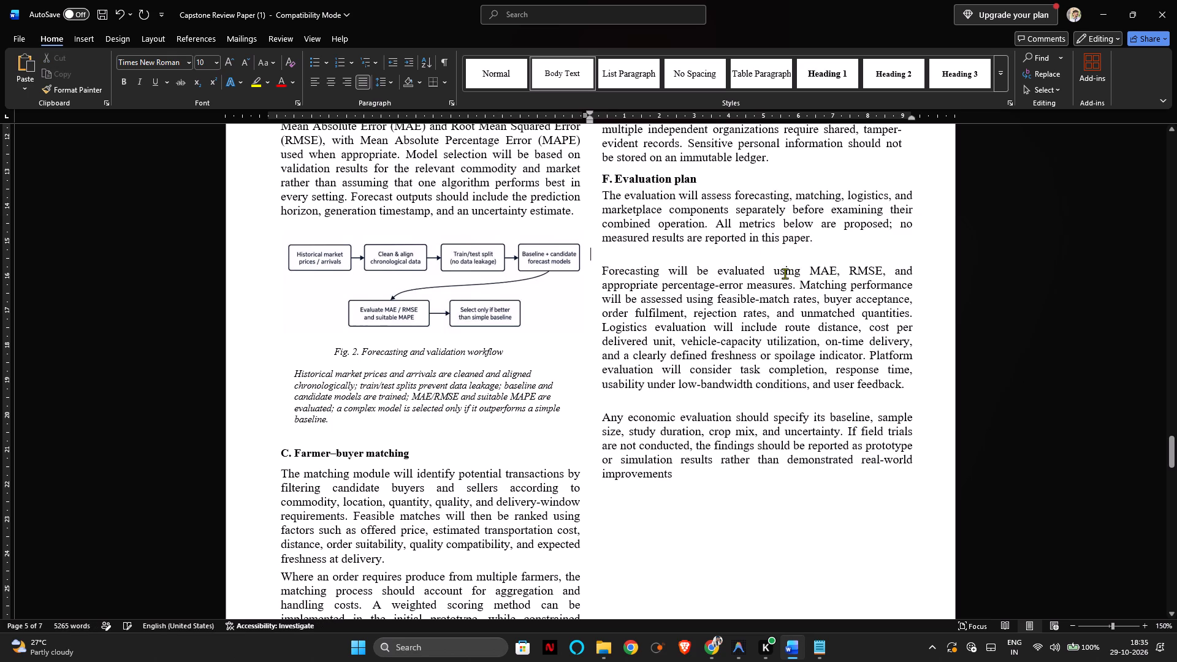
key("BackSpace")
left_click(745, 386)
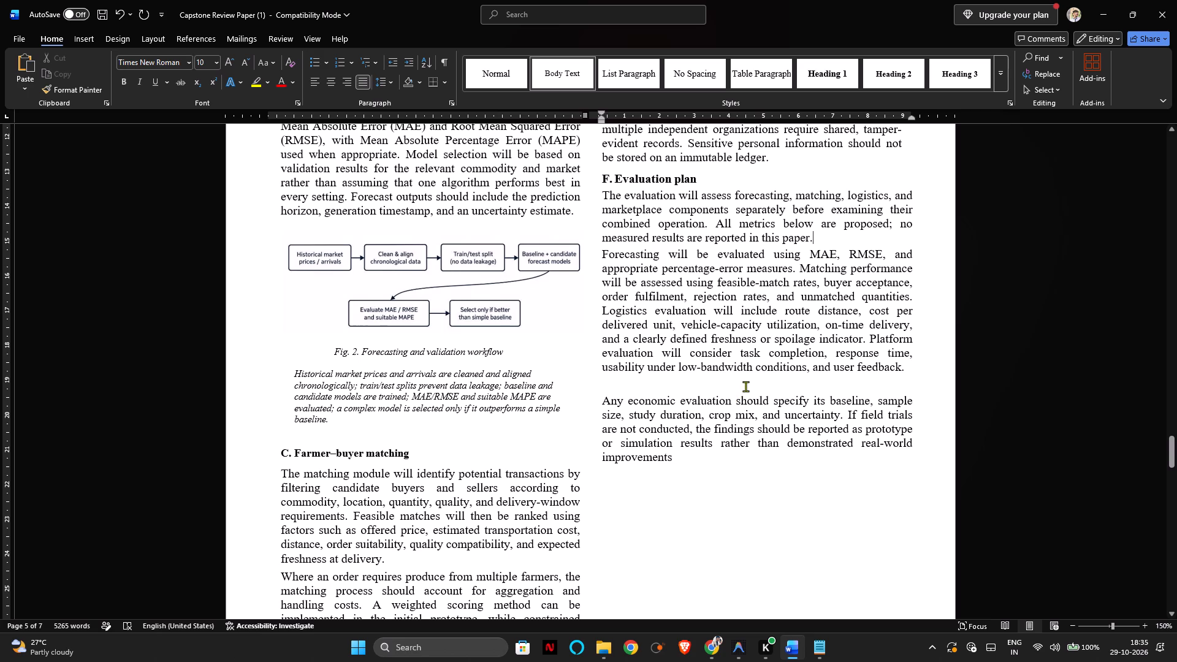
key("BackSpace")
key("BackSpace")
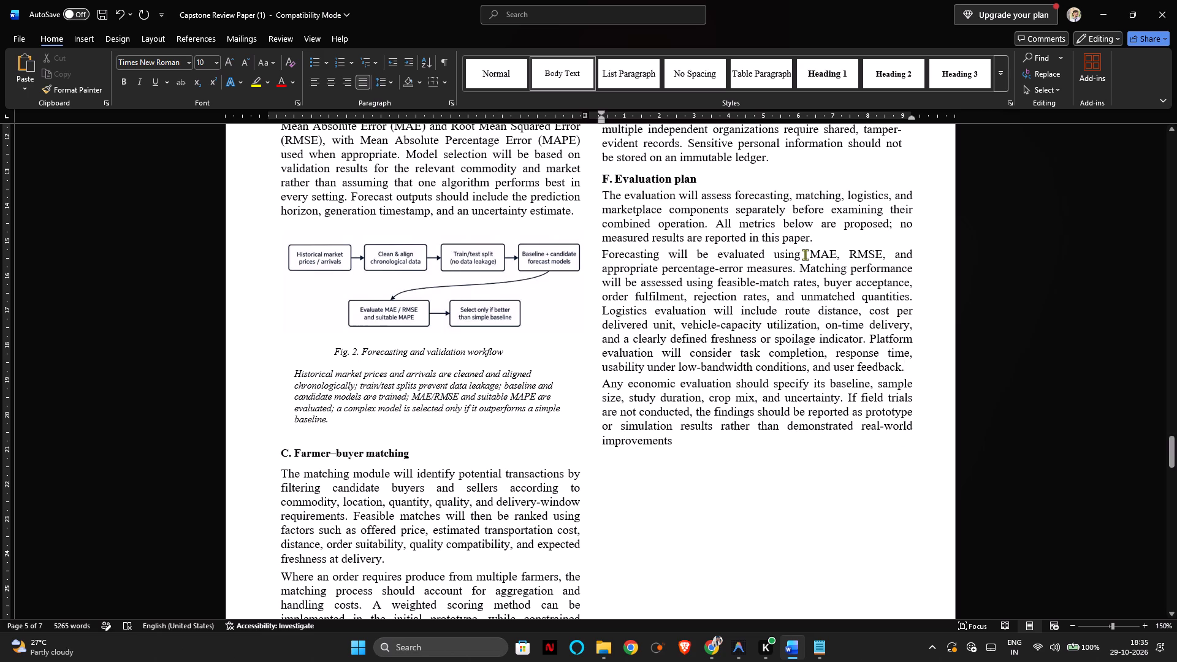
Set the spacing after the first paragraph under "F. Evaluation plan" to 4 pt.
left_click(810, 239)
left_click(840, 242)
left_click(145, 38)
left_click(364, 89)
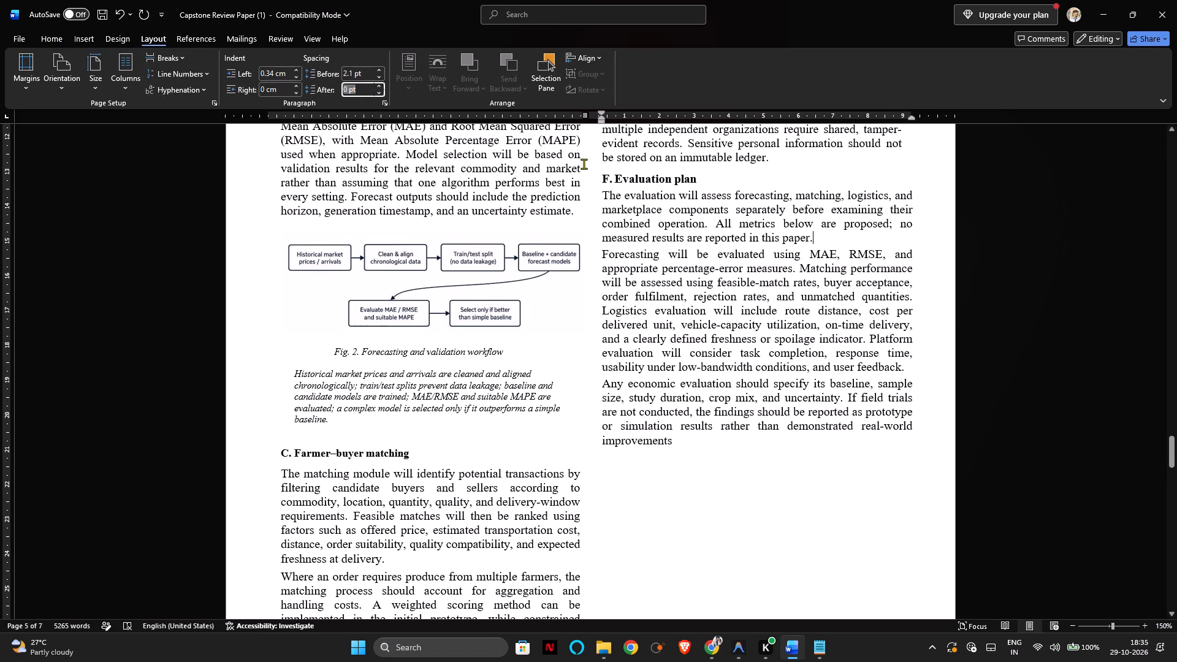
key("BackSpace")
key("4")
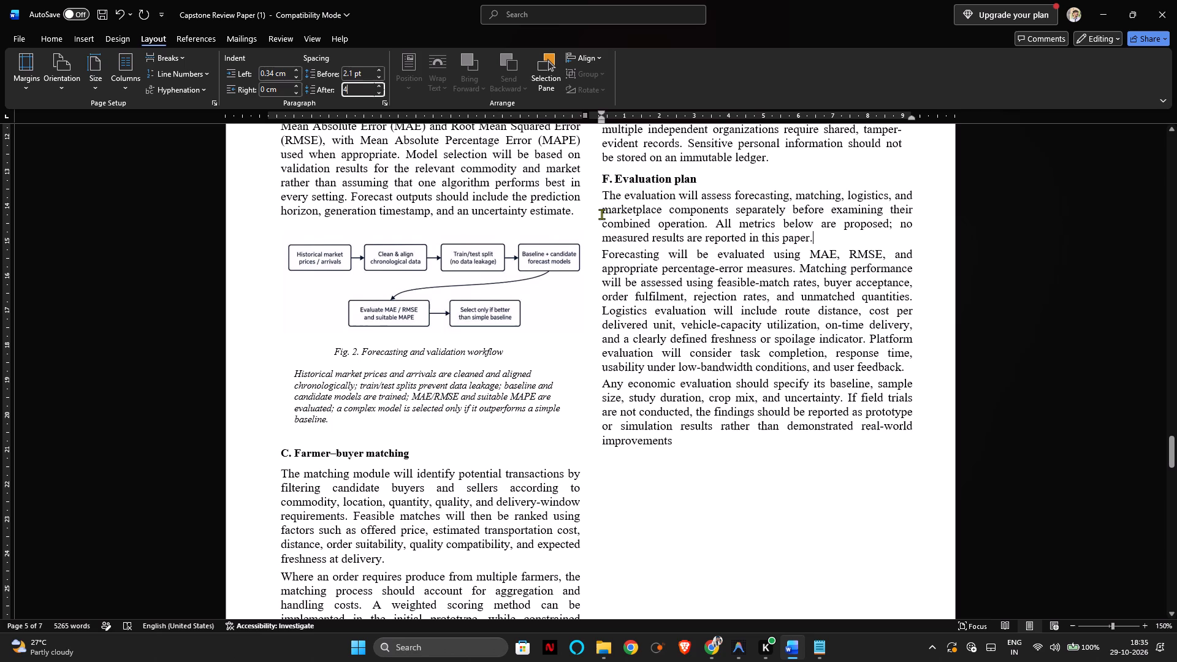
key("Return")
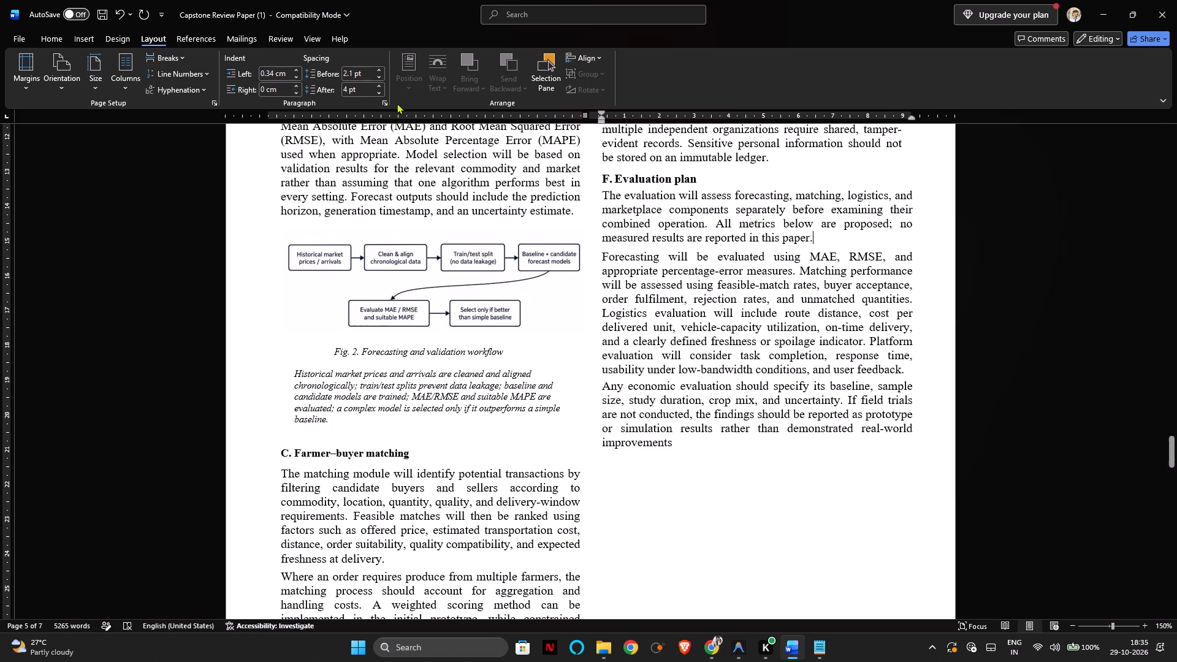
Set the spacing after both the first and second paragraphs under "F. Evaluation plan" to 6 pt.
left_click(360, 72)
left_click(368, 89)
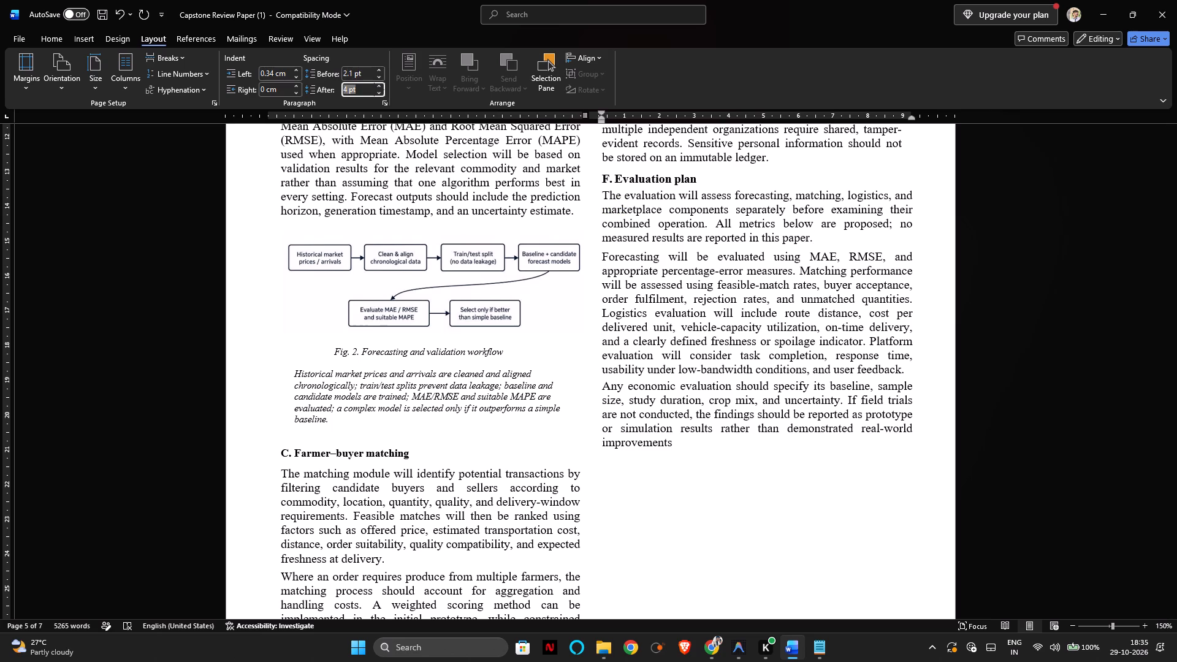
key("BackSpace")
key("6")
key("Return")
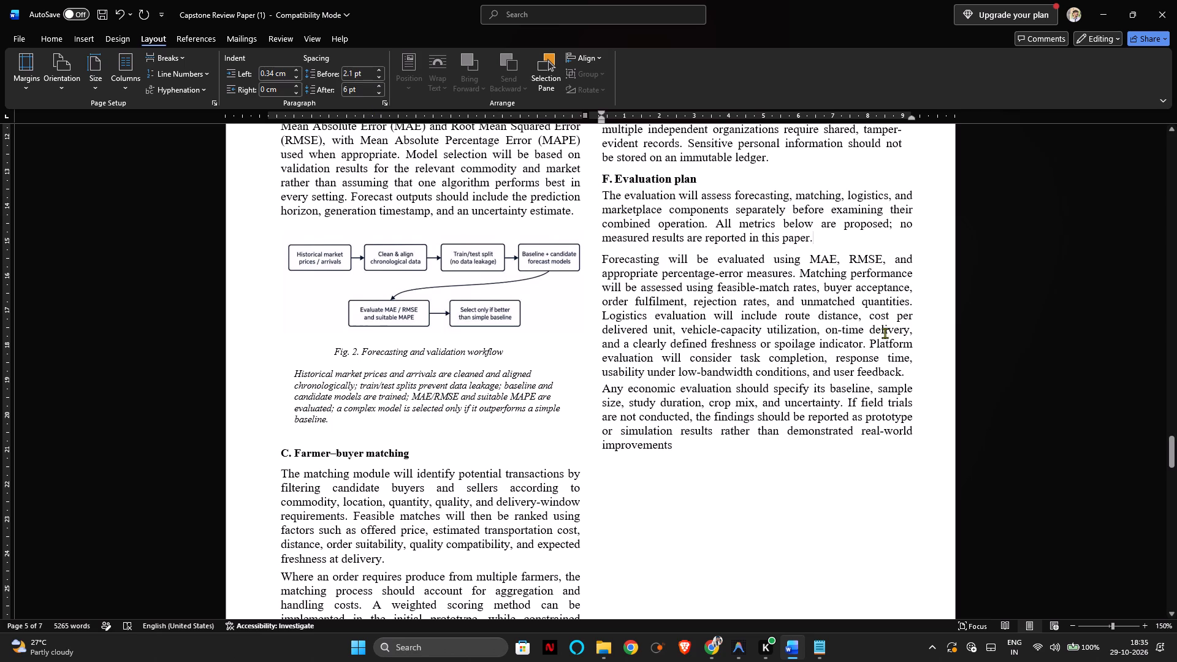
left_click(905, 373)
left_click(358, 90)
key("6")
key("Return")
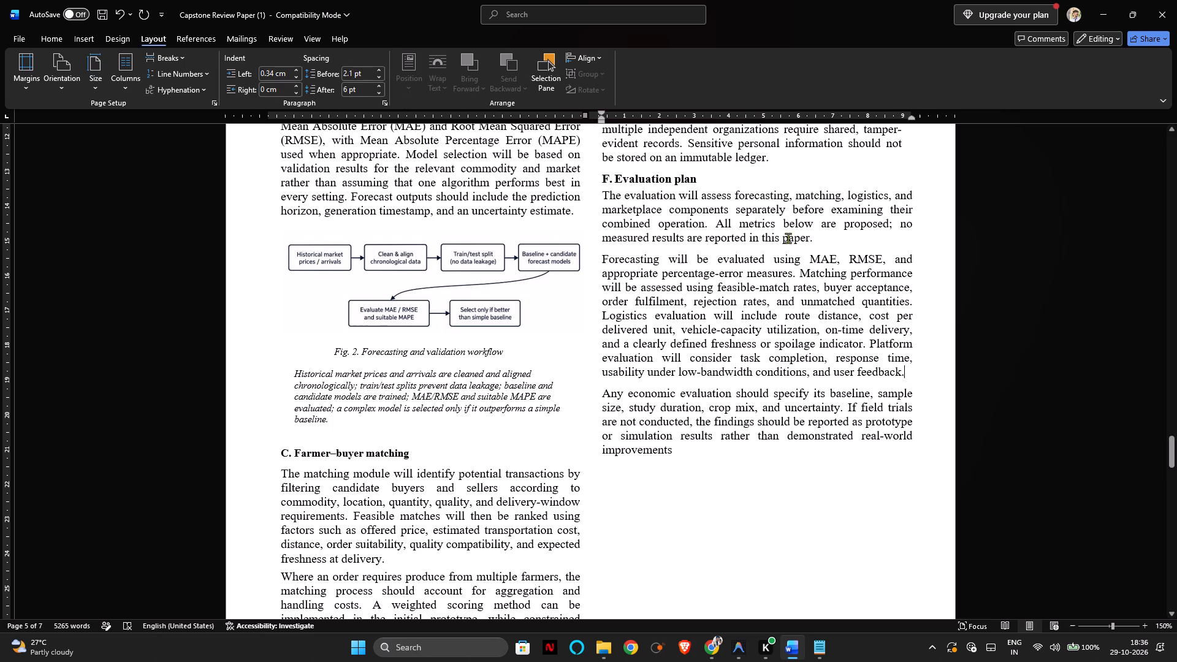
Set the spacing after the last paragraph of section E, ending "immutable ledger", to 4 pt.
left_click(782, 163)
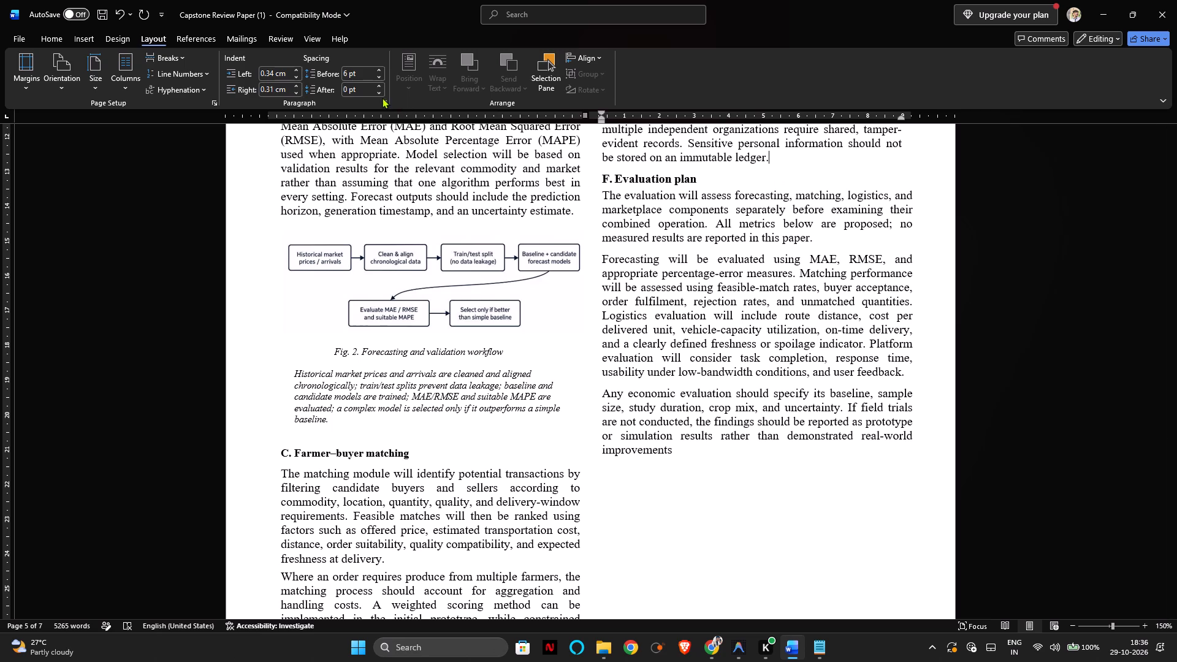
left_click(369, 92)
key("4")
key("Return")
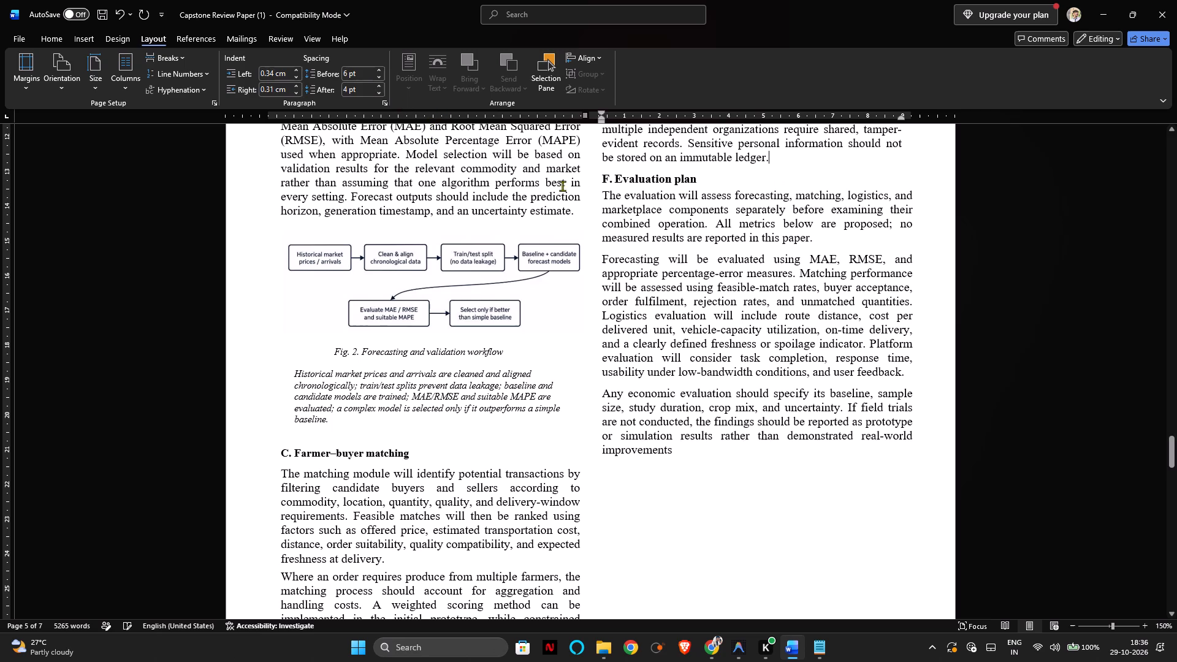
Set the spacing before the "F. Evaluation plan" heading to 8 pt.
left_click_drag(733, 176, 733, 181)
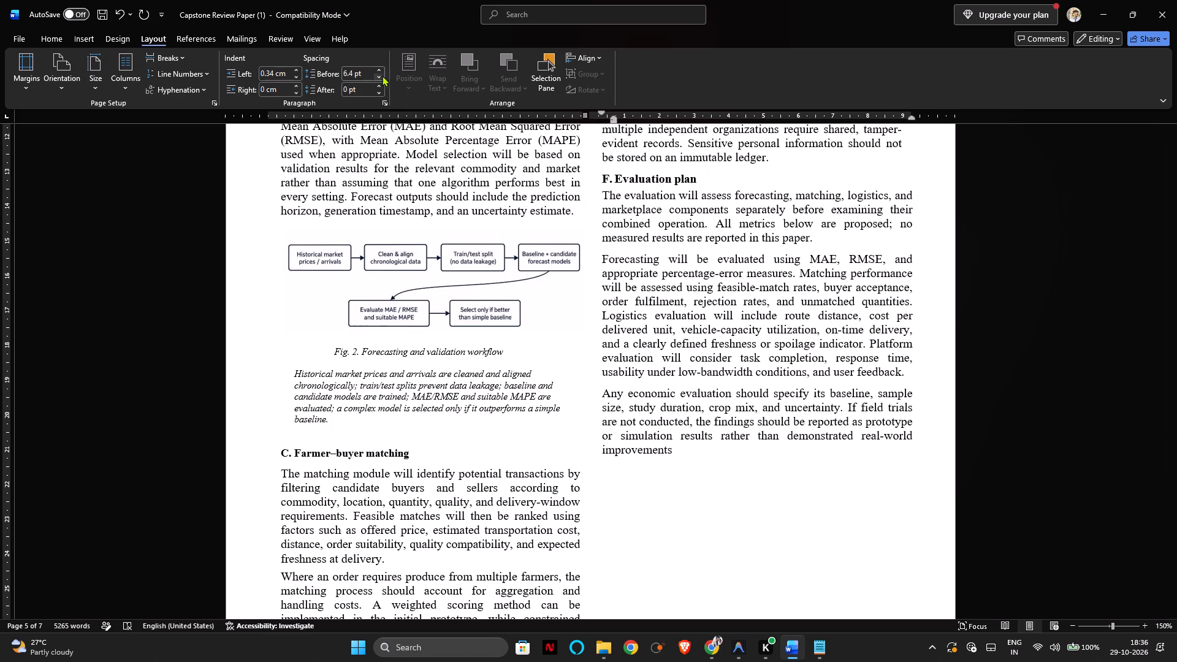
left_click(365, 74)
key("8")
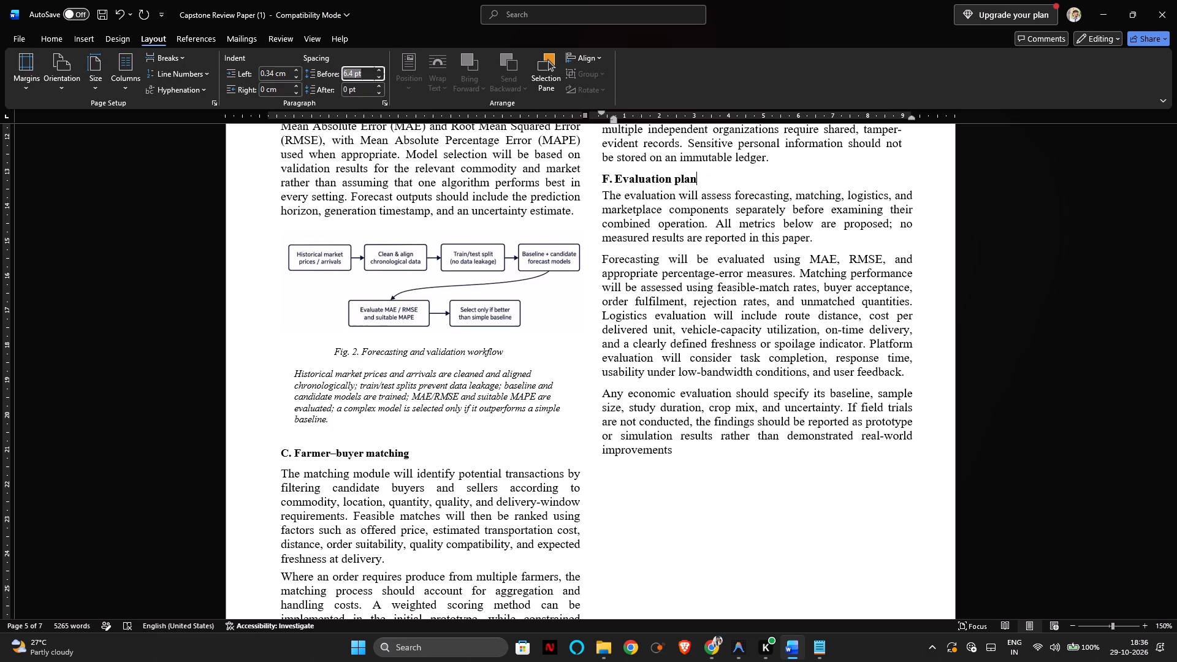
key("Return")
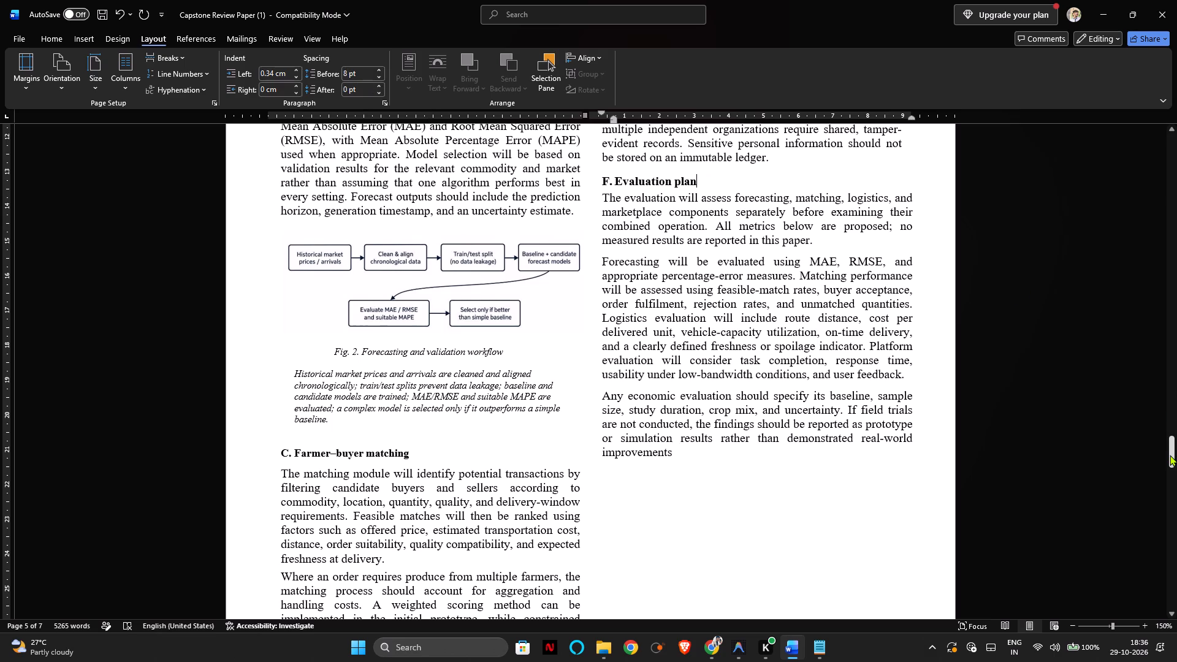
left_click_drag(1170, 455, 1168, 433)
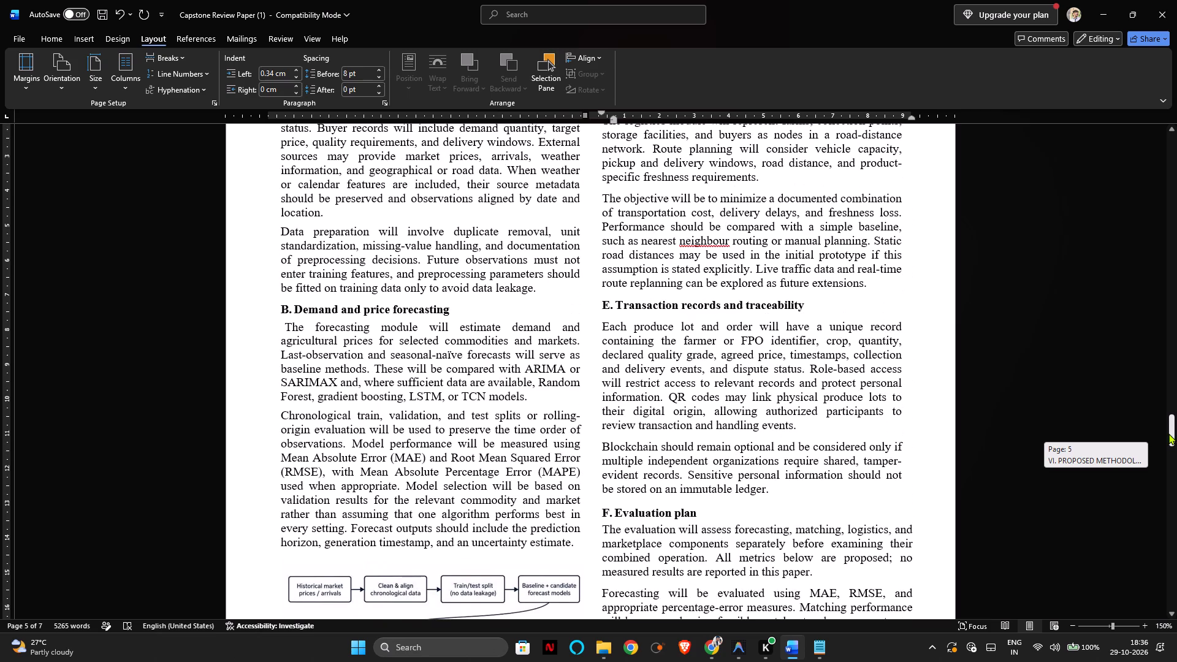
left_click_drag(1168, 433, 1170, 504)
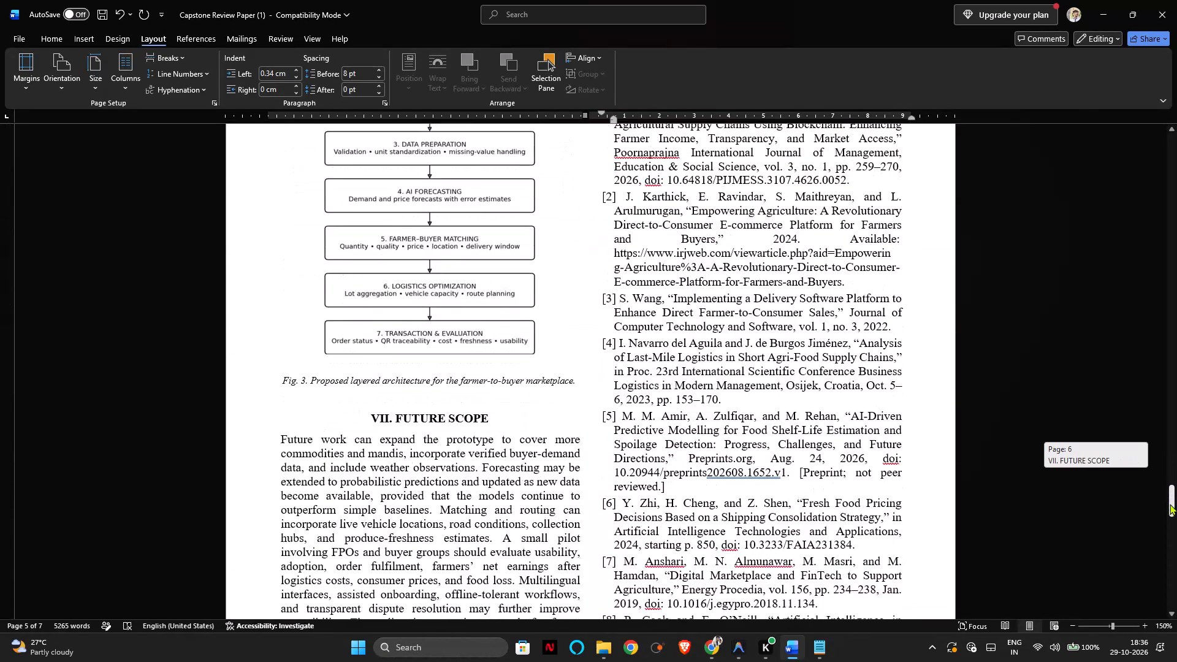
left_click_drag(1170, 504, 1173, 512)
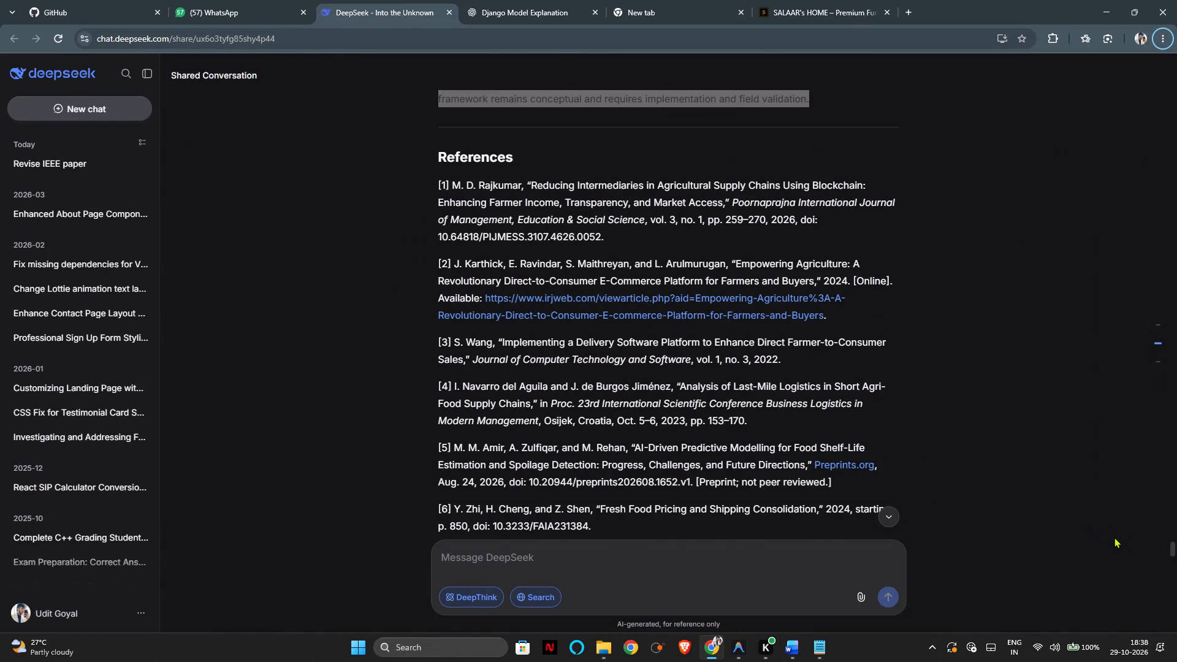
key("alt+Tab")
Go back to the Proposed Methodology section and check the font formatting of subsection headings B, E and F.
left_click_drag(1171, 578, 1171, 541)
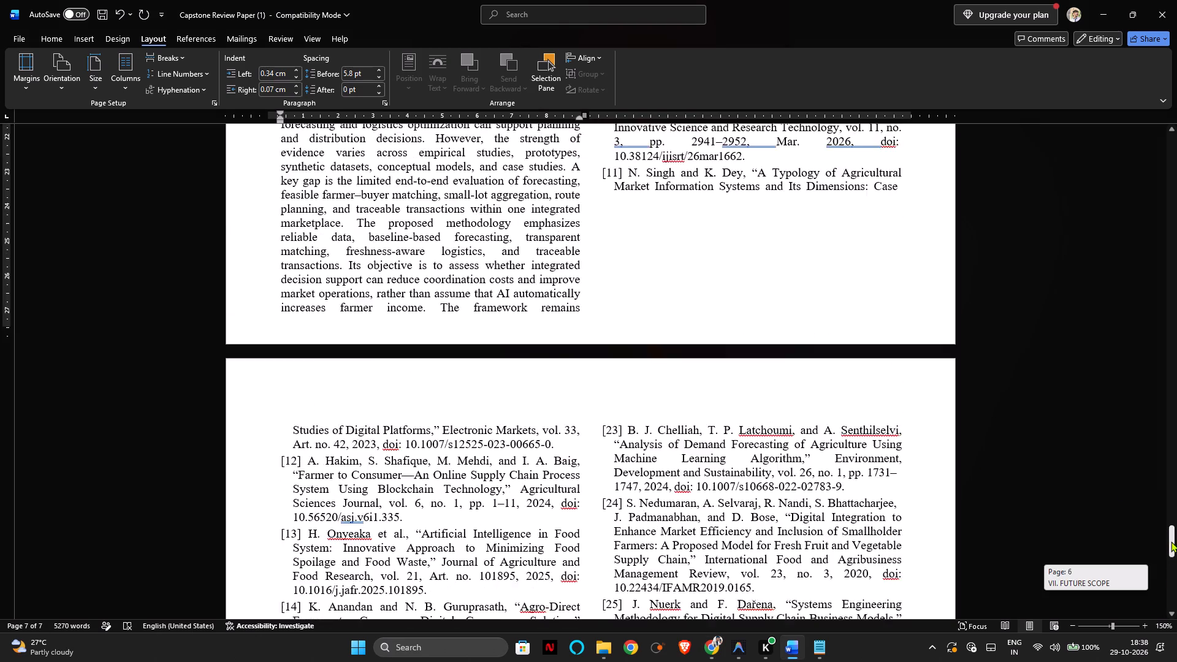
left_click_drag(1171, 541, 1173, 510)
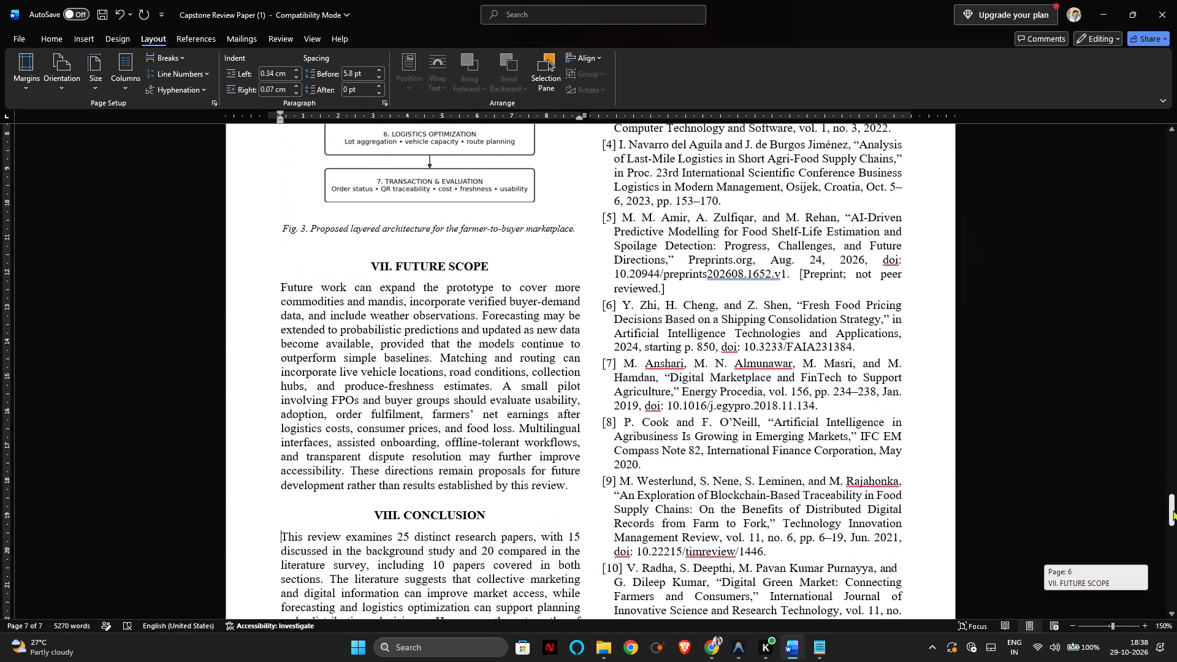
left_click_drag(1173, 510, 1175, 471)
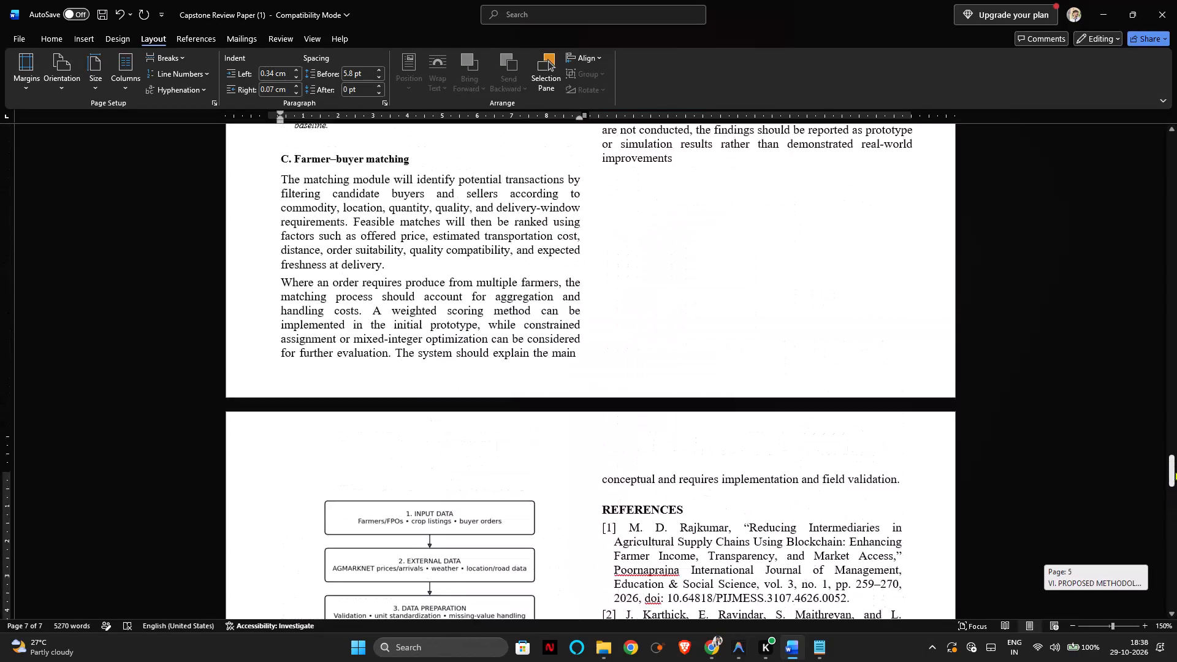
left_click_drag(1175, 471, 1176, 433)
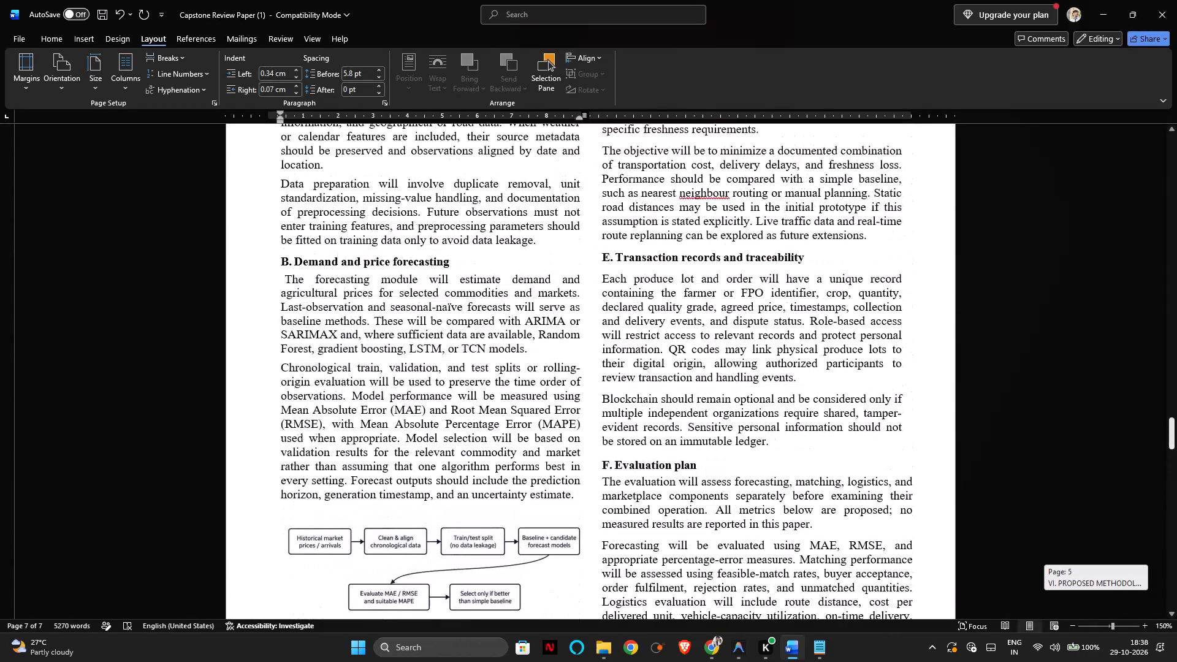
left_click_drag(1176, 433, 1176, 428)
left_click(442, 335)
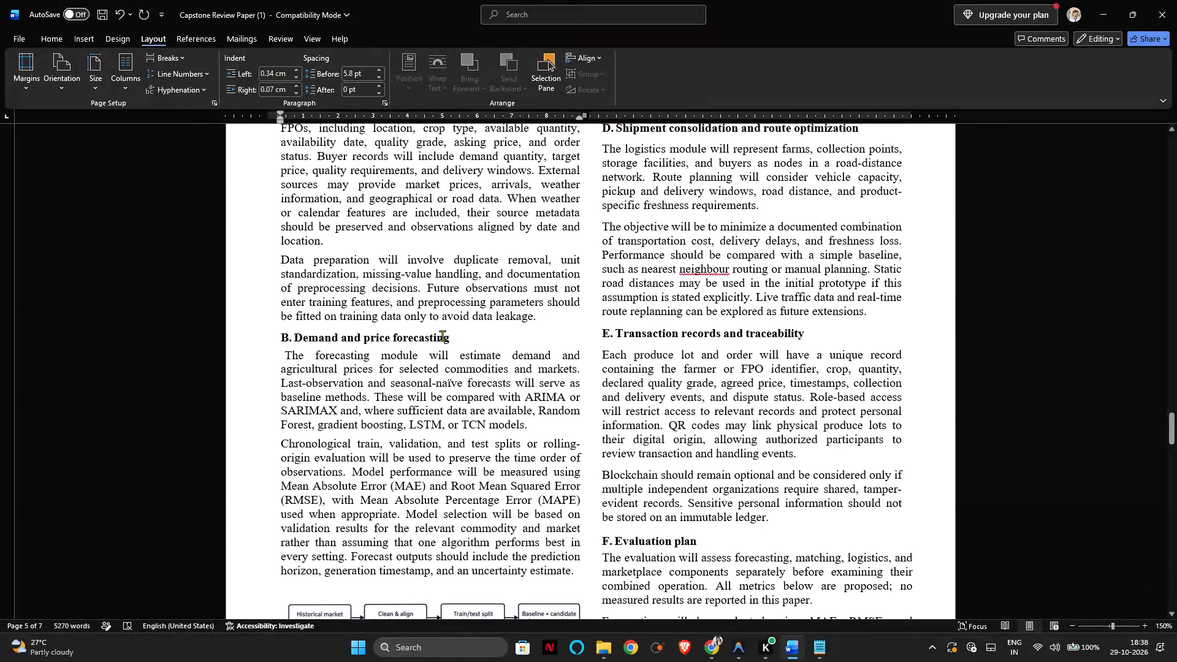
left_click(82, 37)
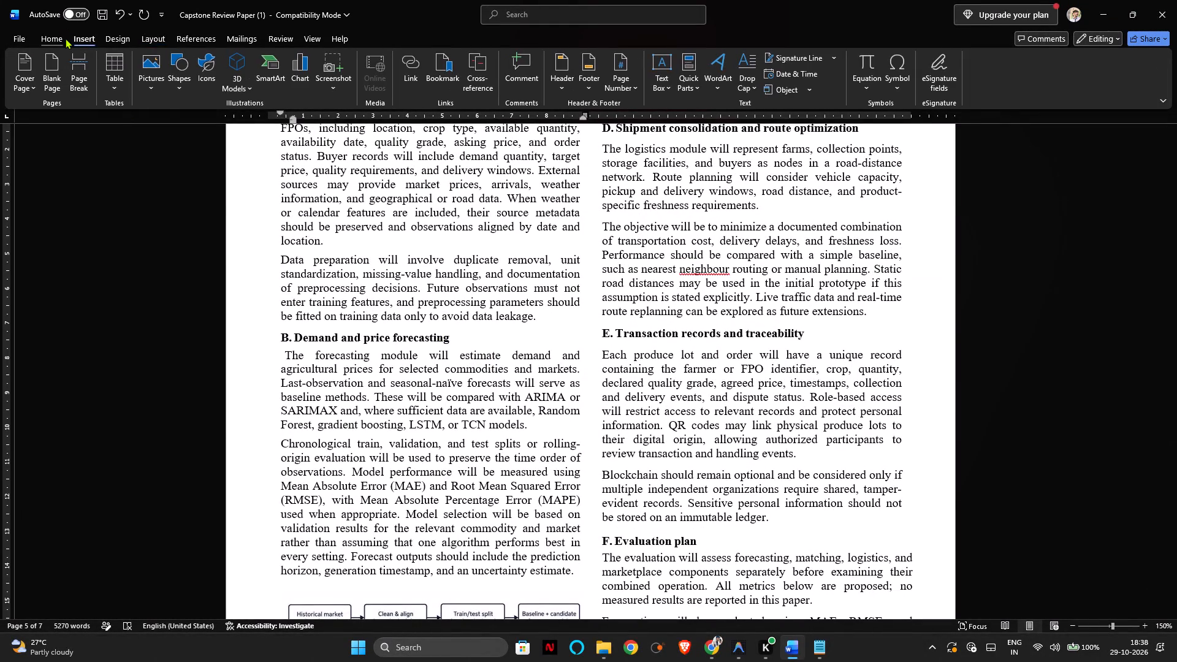
left_click(63, 39)
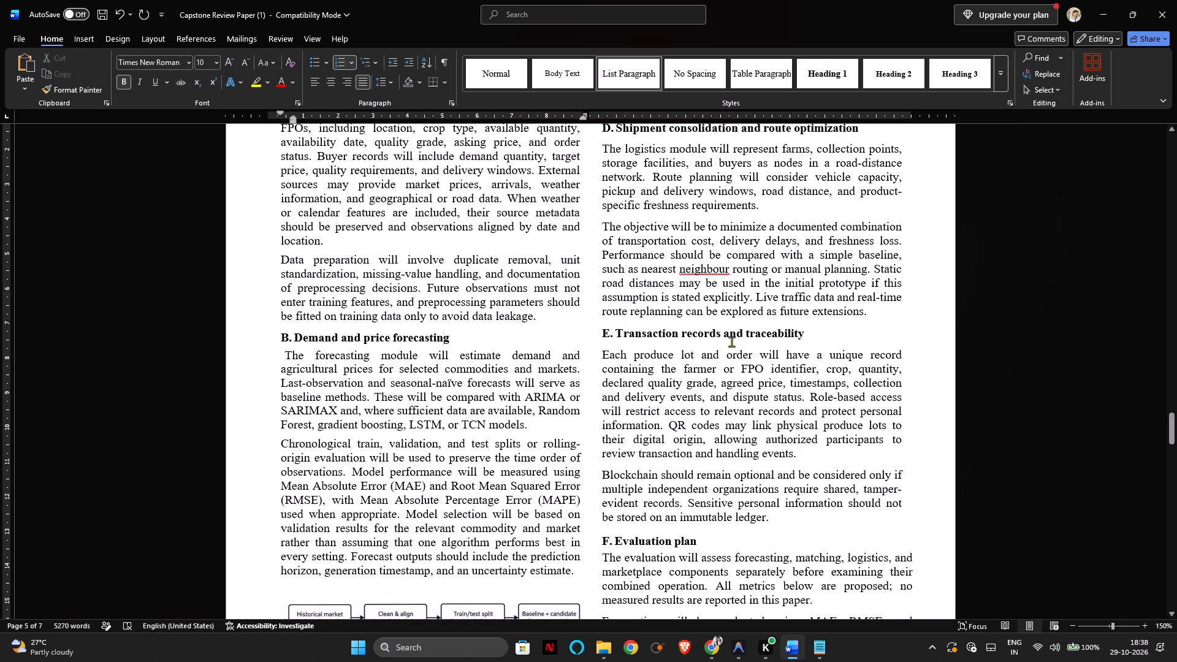
left_click(731, 341)
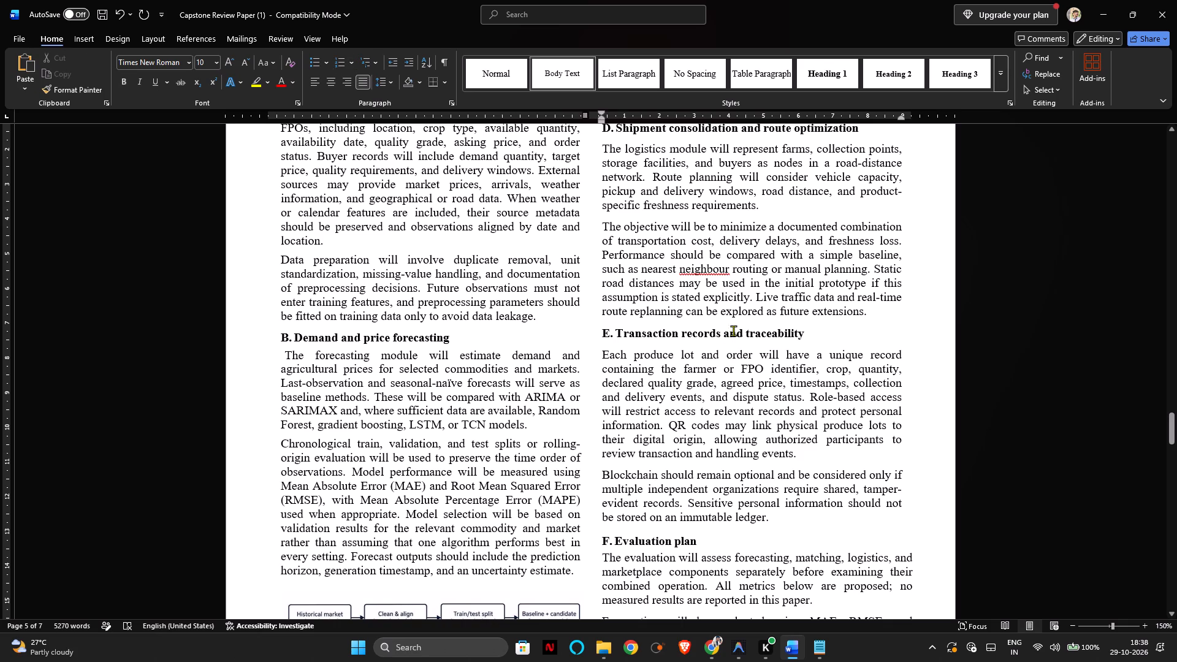
left_click(734, 335)
left_click(368, 336)
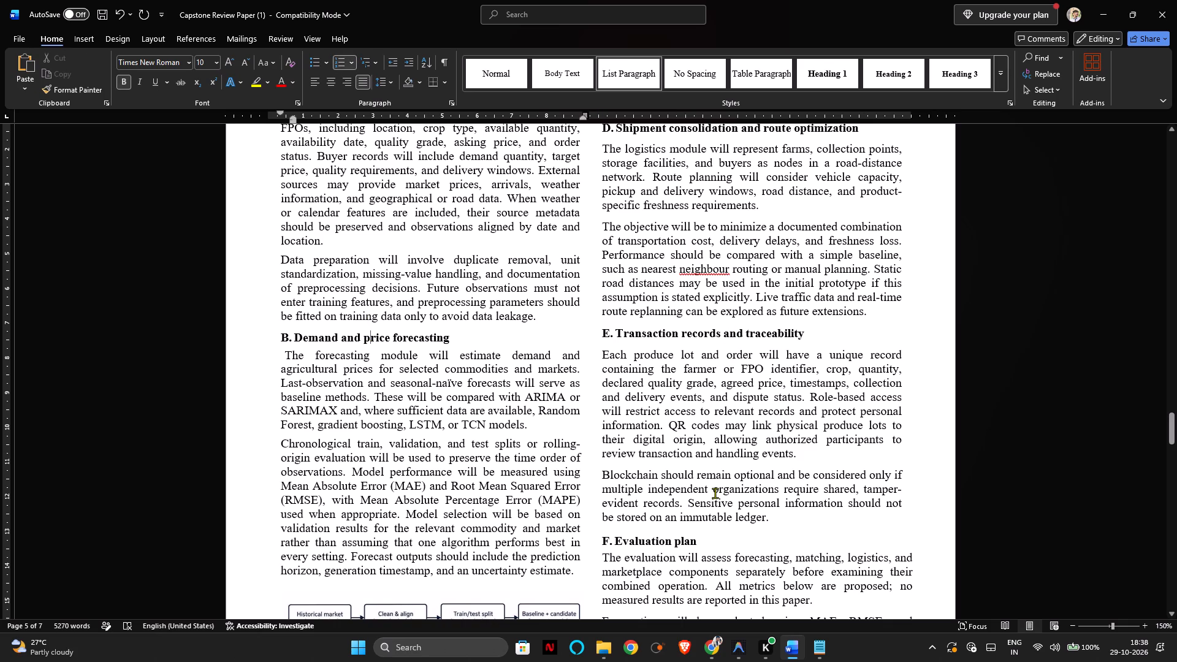
left_click(673, 542)
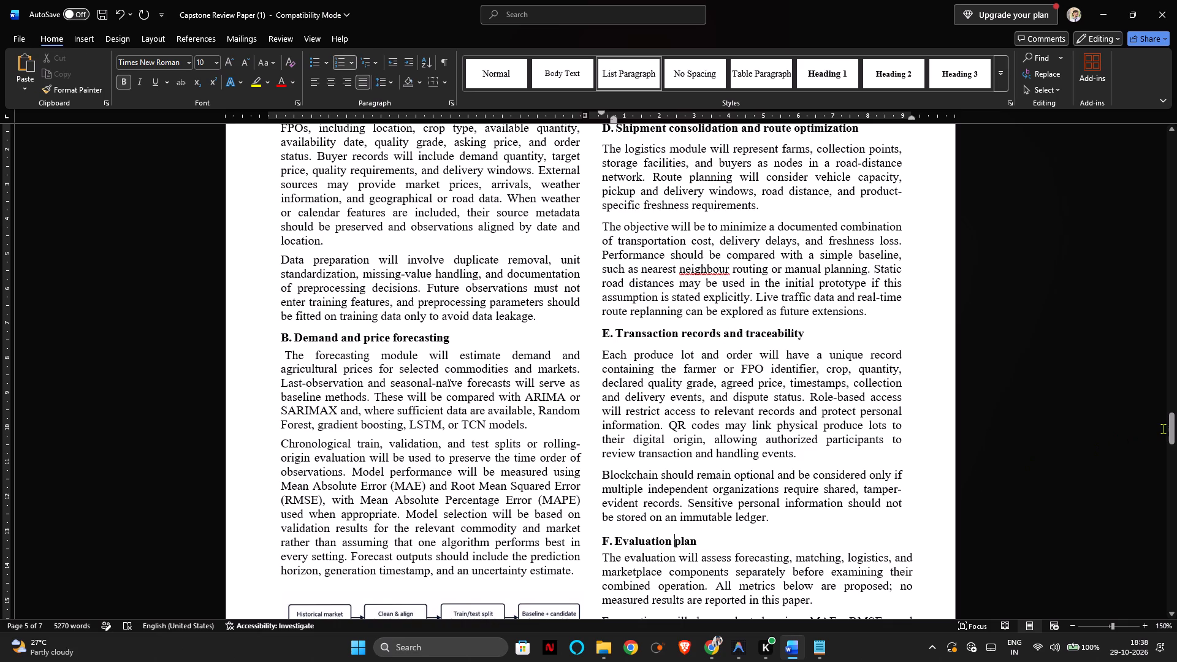
Set the font size of the "C. Farmer–buyer matching" subsection heading to 10.
left_click_drag(1174, 430, 1176, 481)
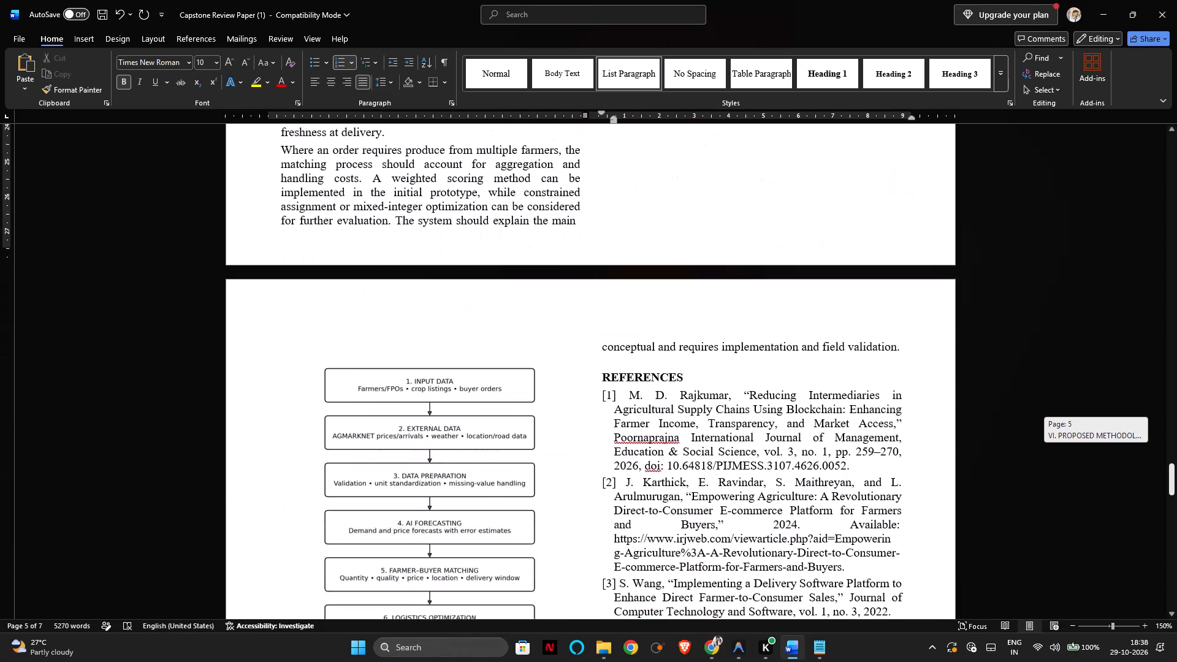
left_click_drag(1176, 481, 1176, 471)
left_click(390, 167)
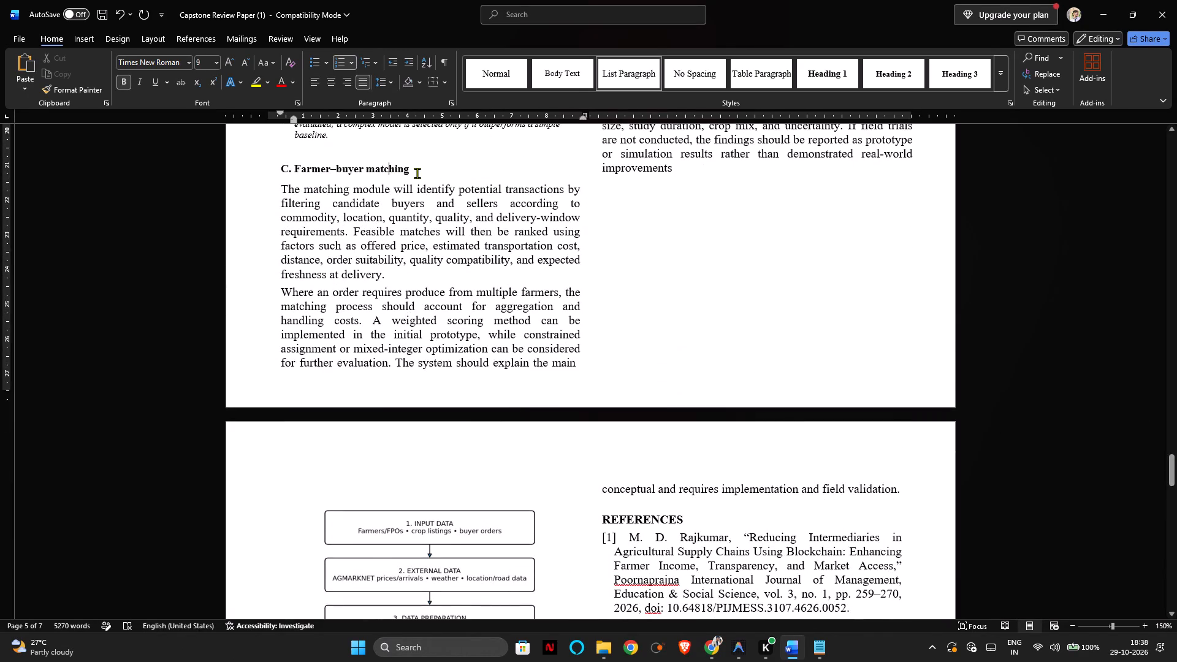
left_click_drag(424, 174, 287, 162)
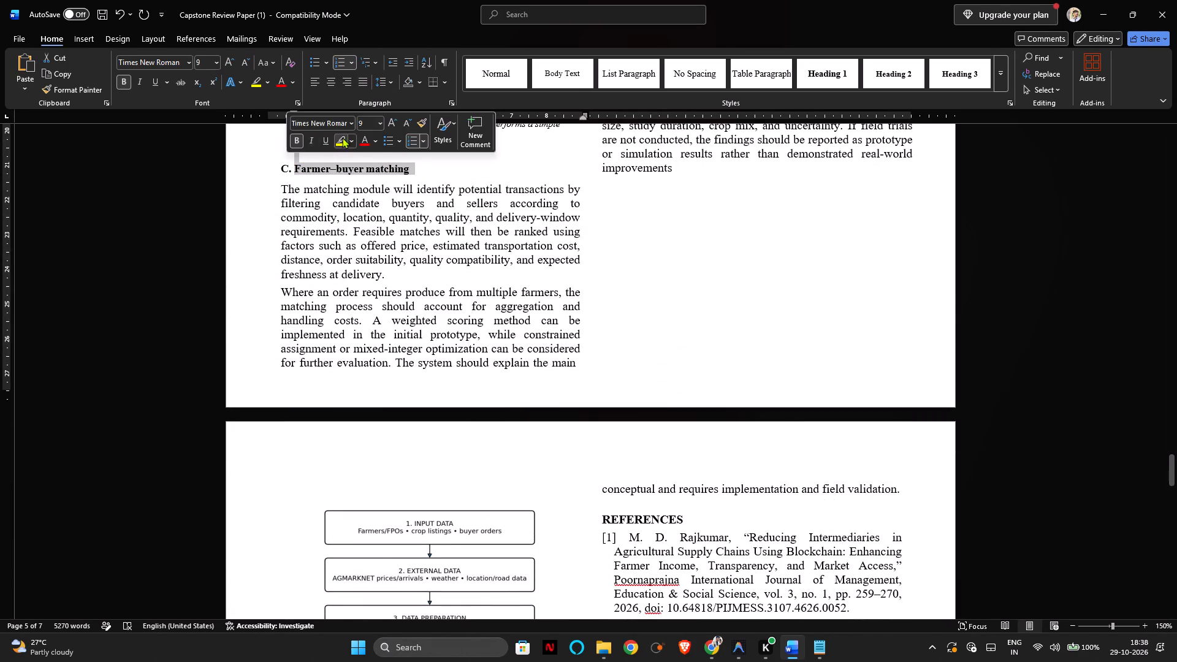
left_click(334, 162)
left_click_drag(423, 173, 302, 169)
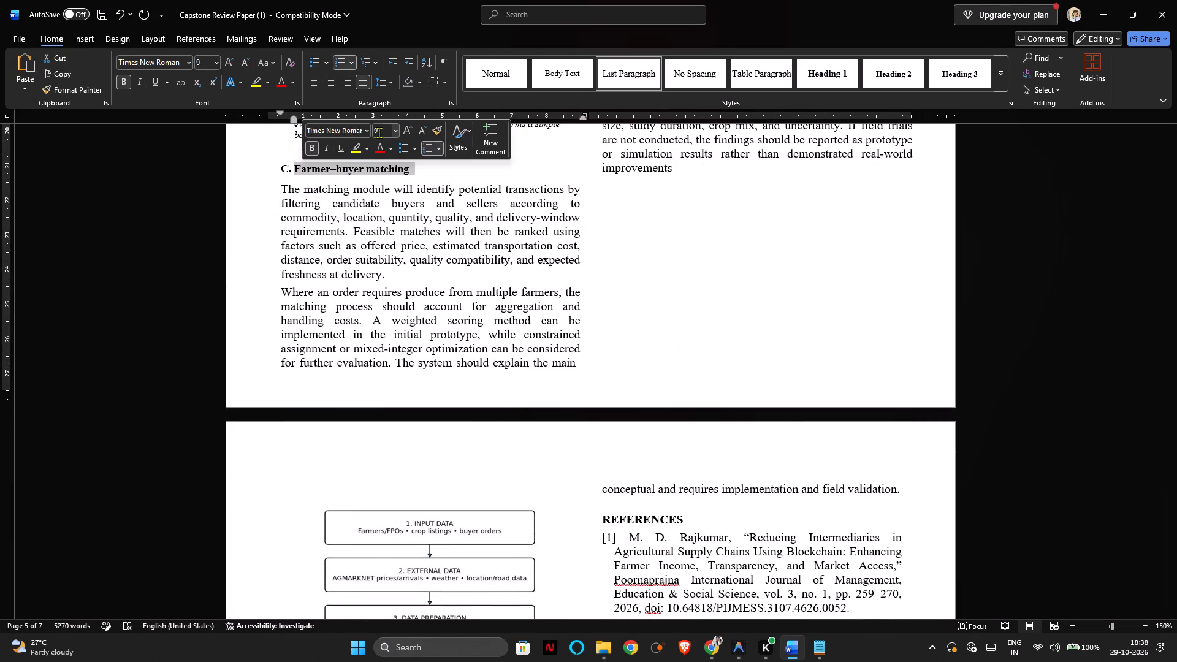
left_click(379, 132)
type("10")
key("Return")
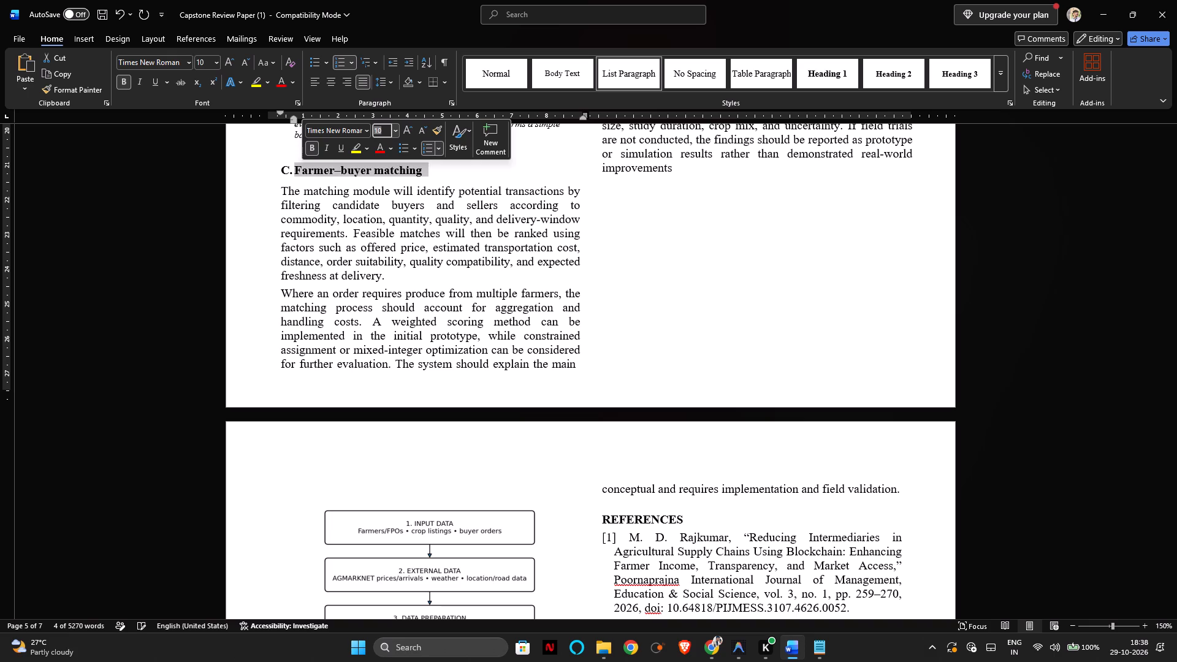
left_click(1065, 286)
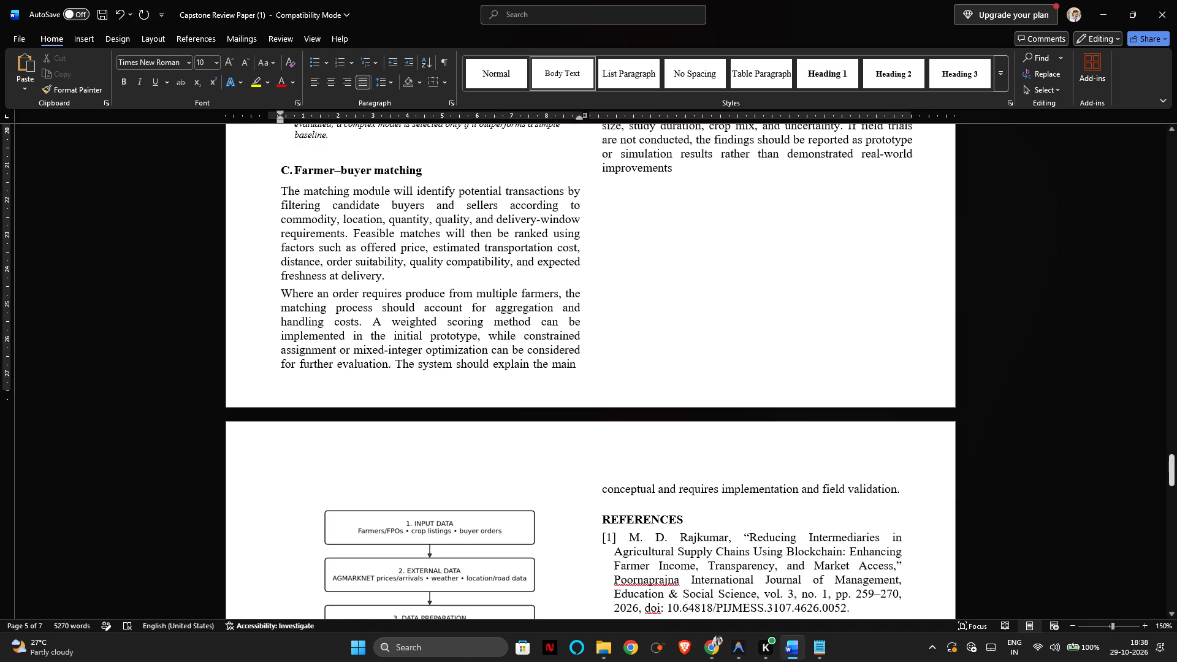
Set the spacing before the "B. Matching small lots to buyer requirements" subsection heading in section V to 8 pt.
left_click_drag(1172, 465, 1176, 436)
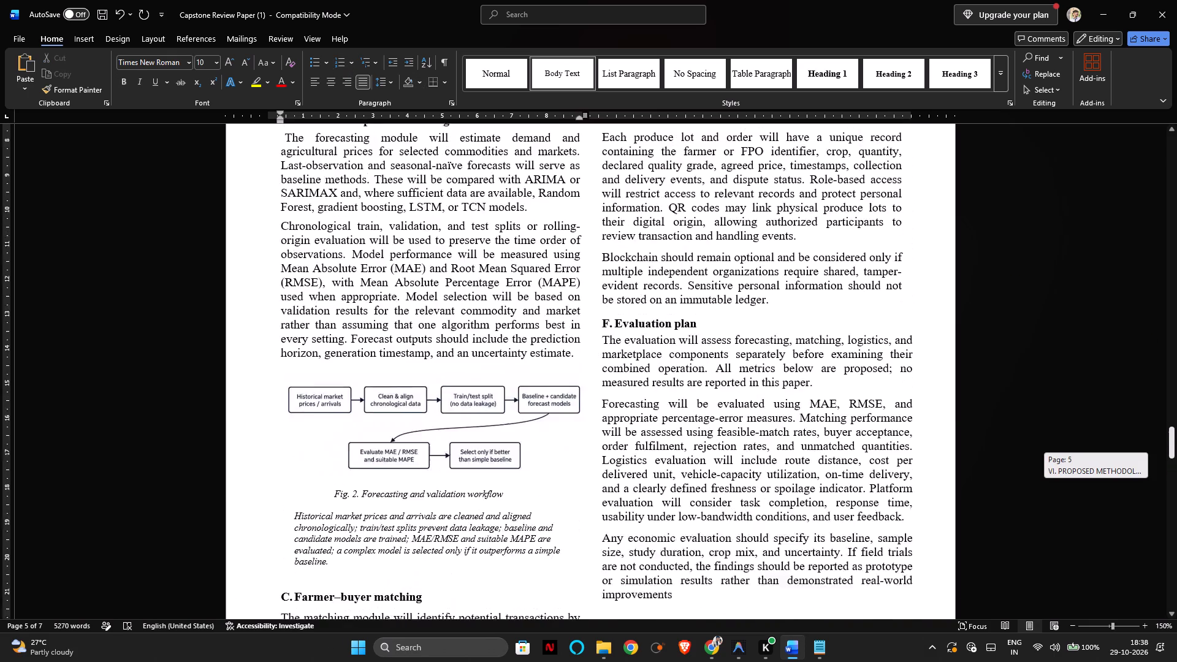
left_click_drag(1176, 436, 1176, 408)
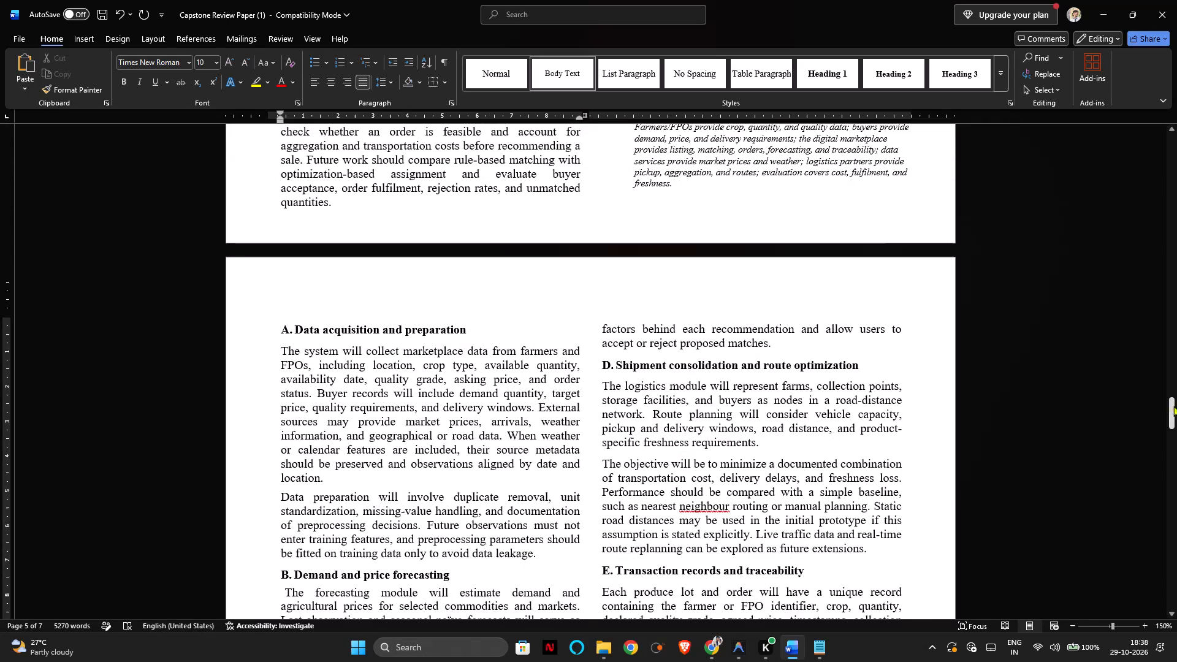
left_click(506, 320)
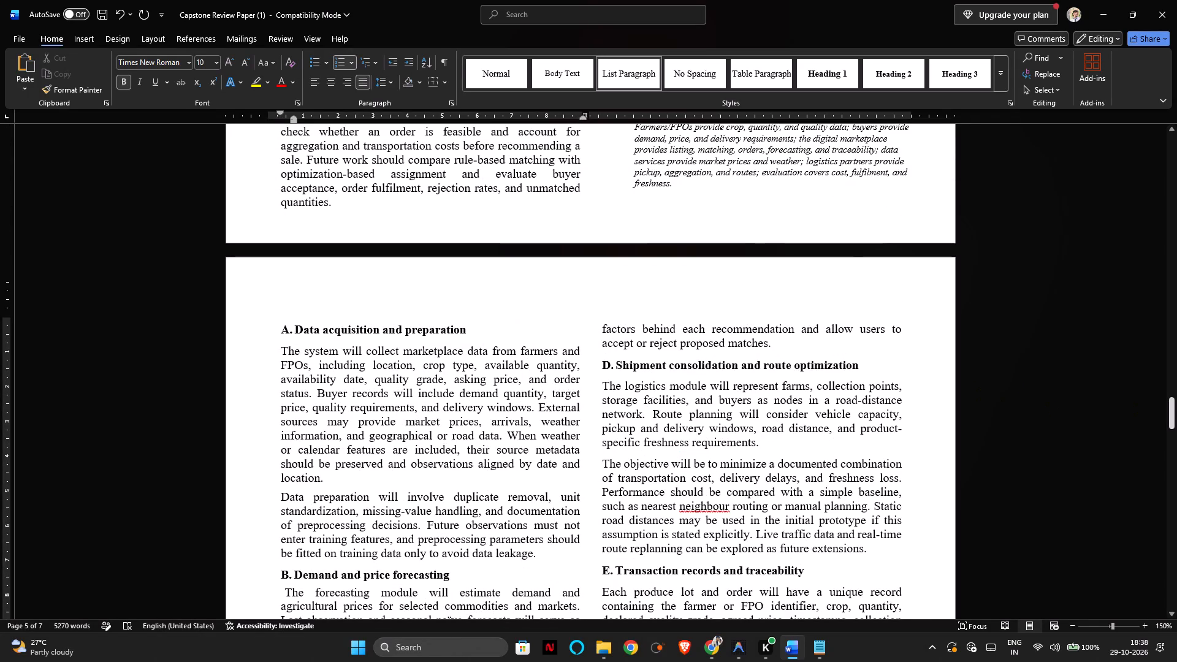
left_click_drag(1173, 406, 1176, 381)
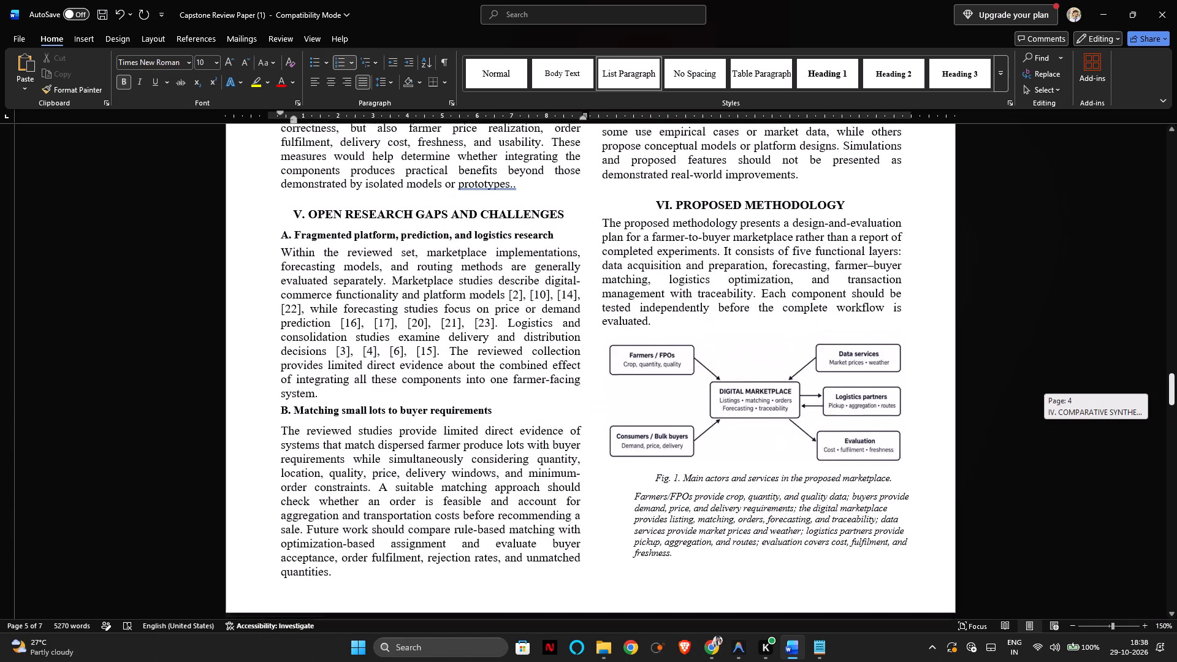
left_click_drag(1176, 381, 1176, 375)
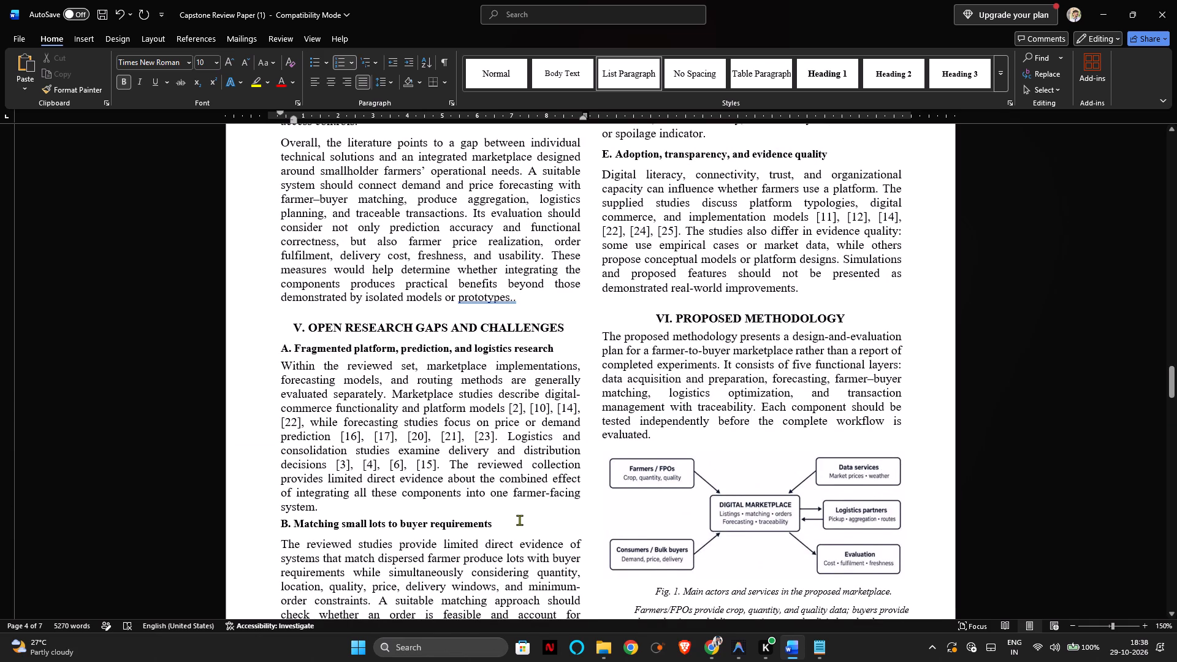
left_click(524, 513)
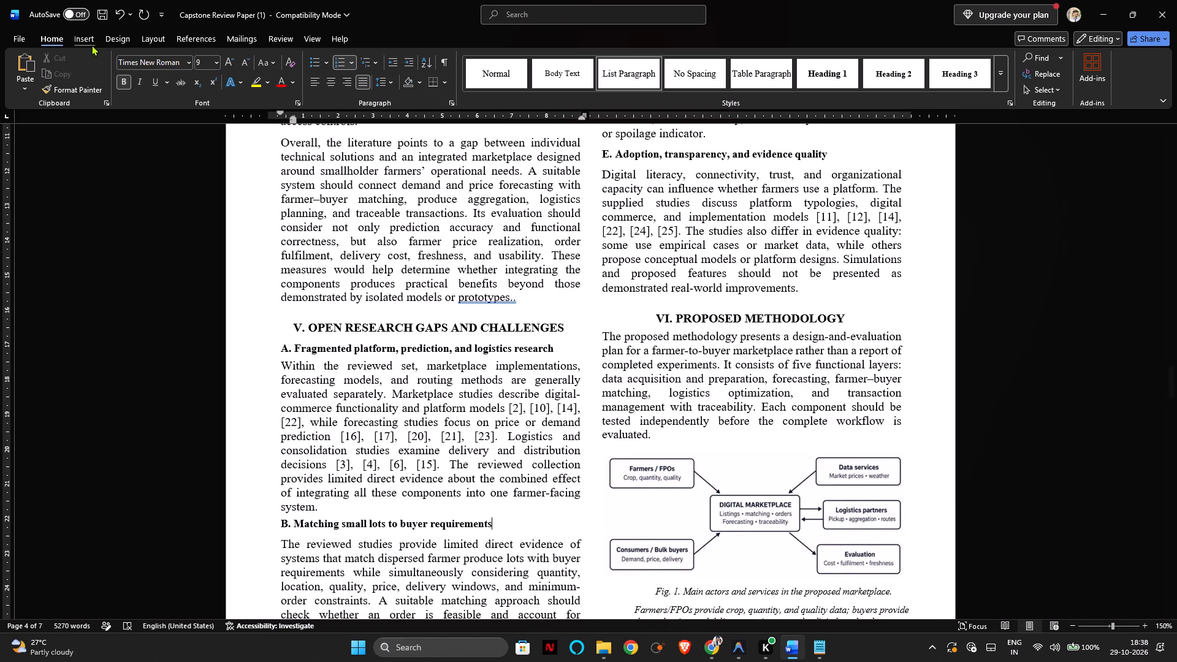
left_click(102, 37)
left_click(169, 44)
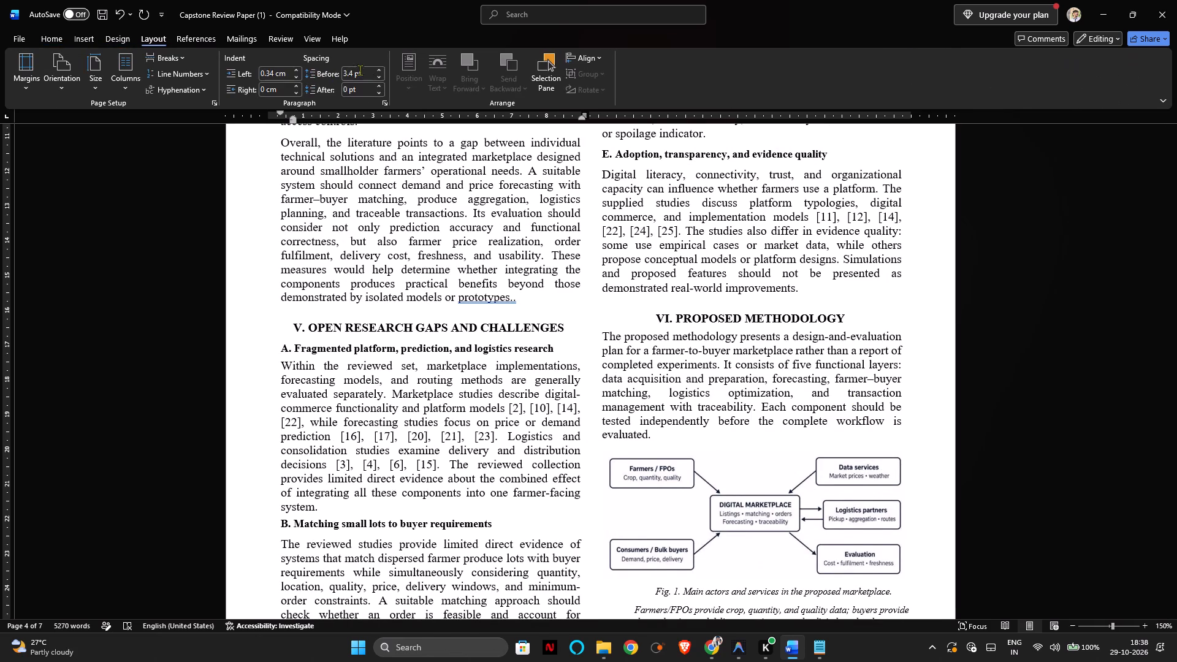
left_click(375, 70)
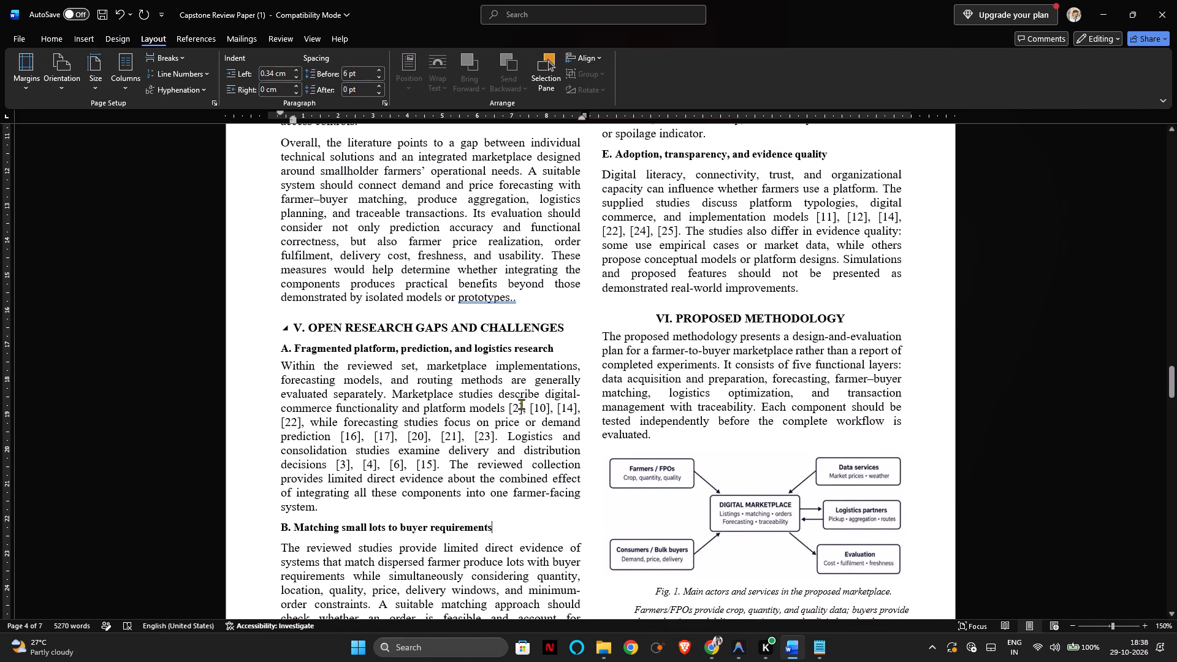
left_click(472, 509)
left_click(513, 531)
left_click(368, 74)
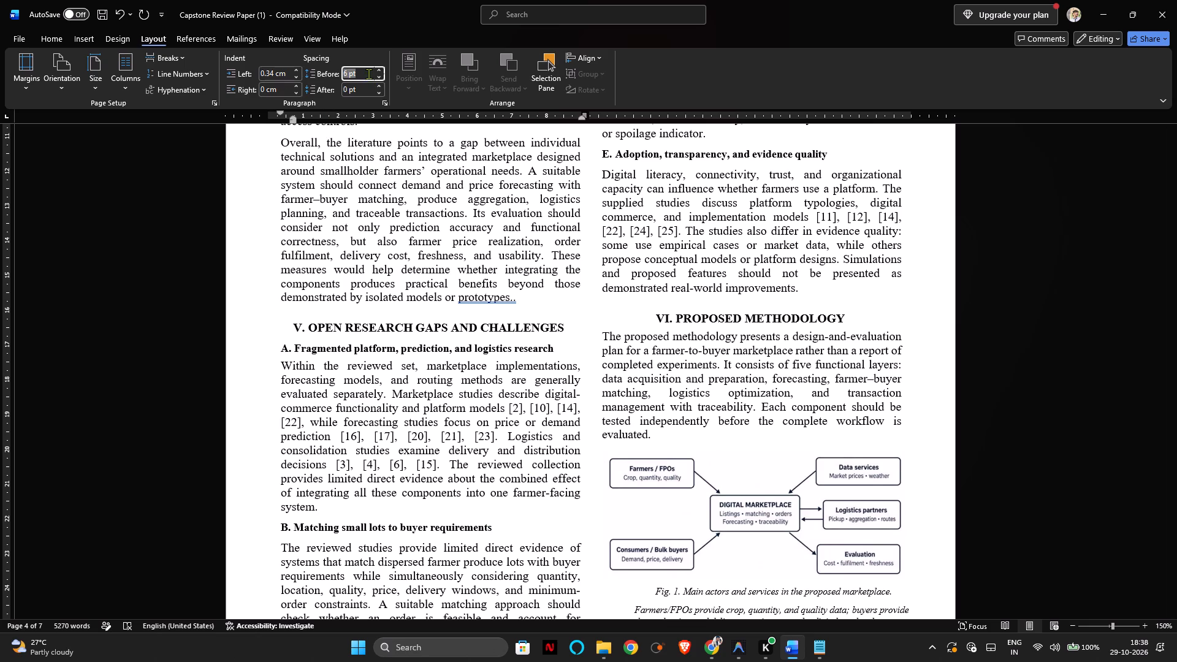
key("BackSpace")
key("8")
key("Return")
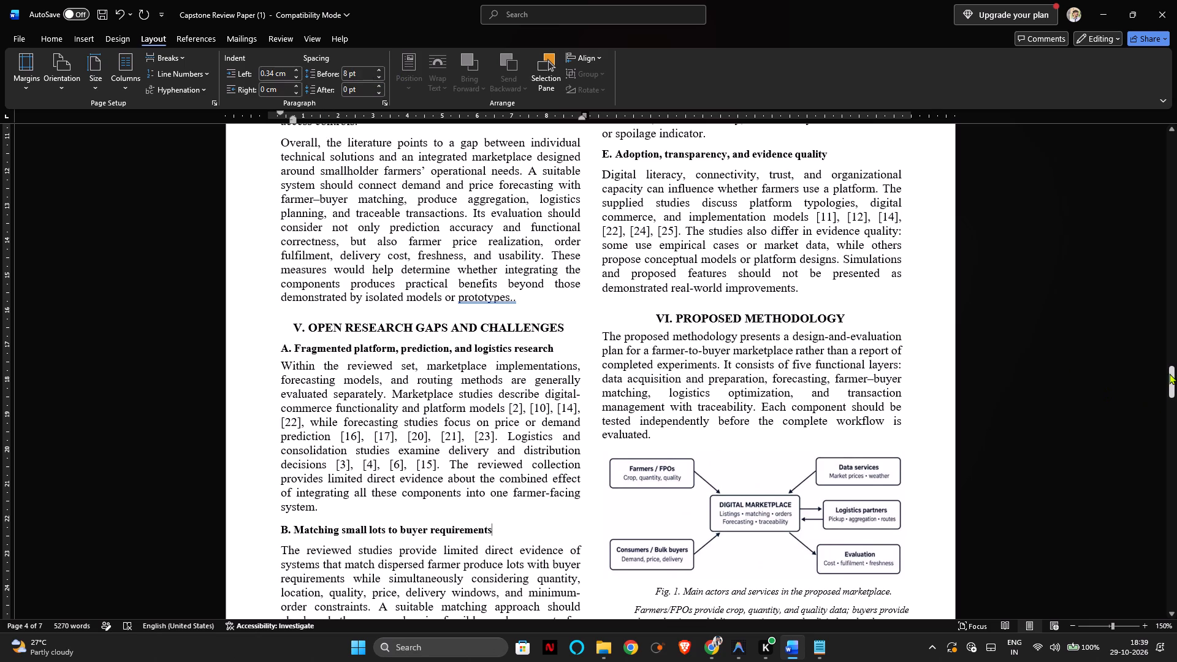
Set the font size of the "B. Matching small lots to buyer requirements" subsection heading to 10.
left_click_drag(1172, 373, 1176, 380)
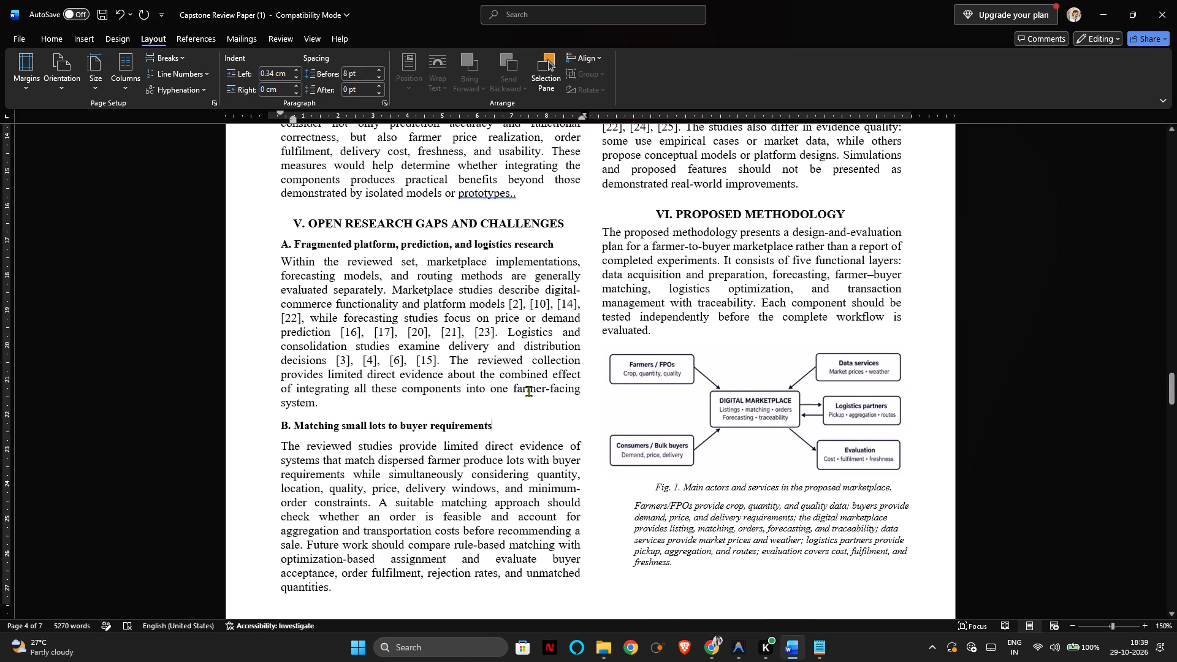
left_click(497, 426)
left_click_drag(497, 426, 292, 410)
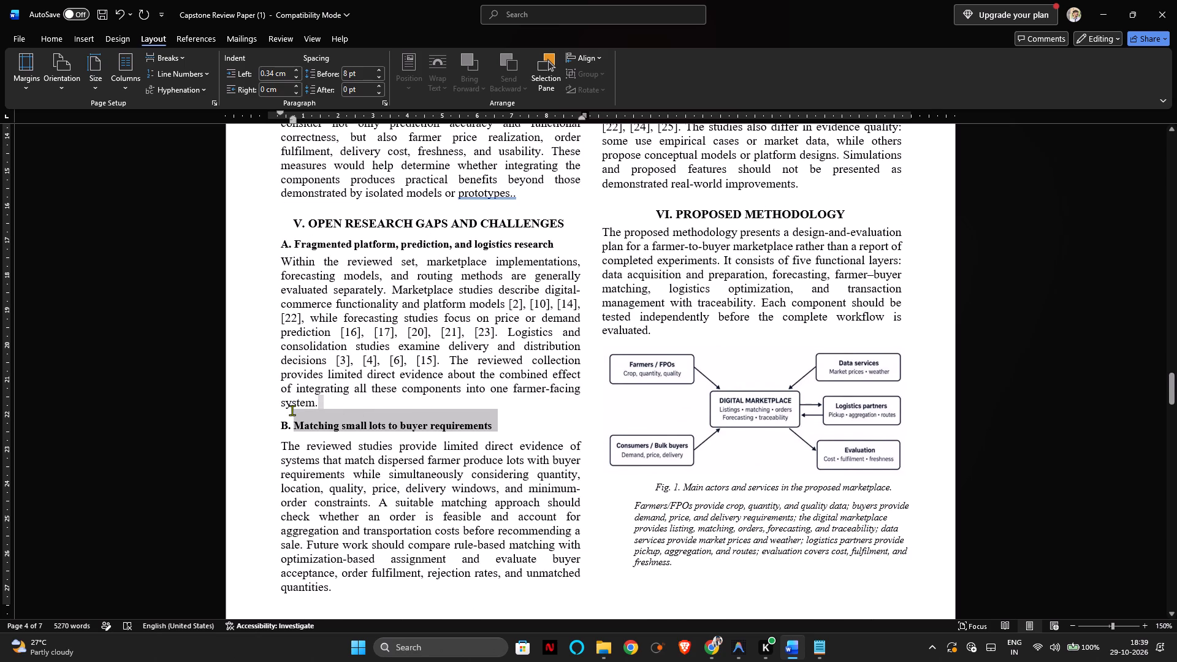
left_click_drag(292, 410, 296, 420)
left_click(82, 43)
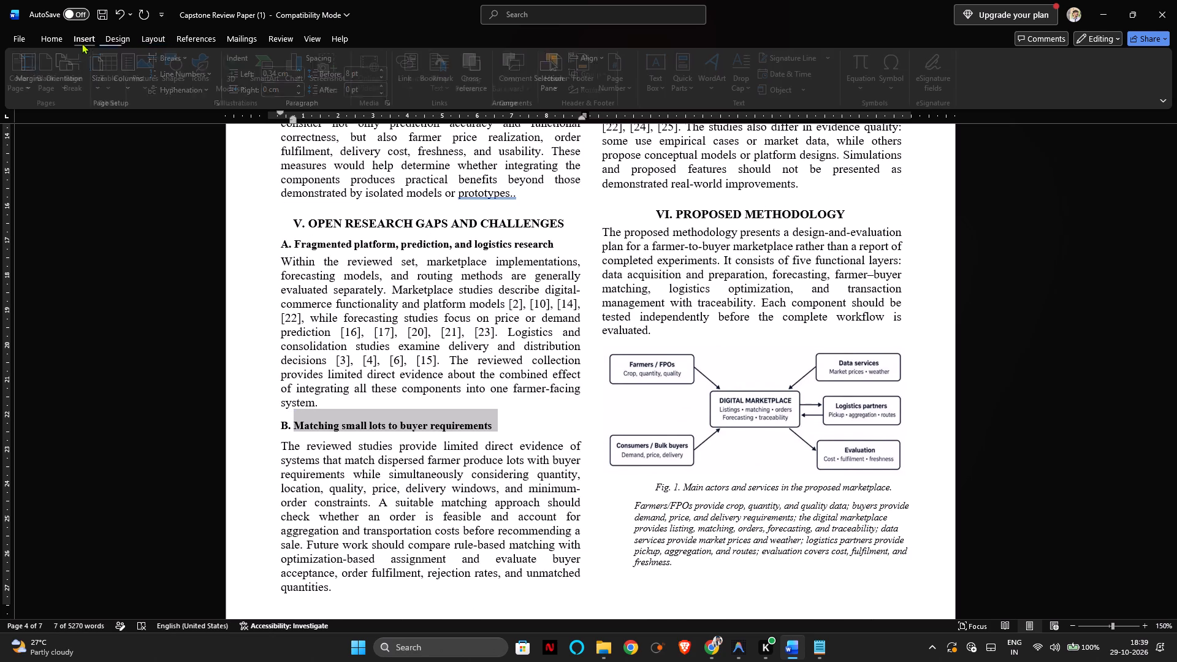
left_click(58, 39)
double_click(204, 55)
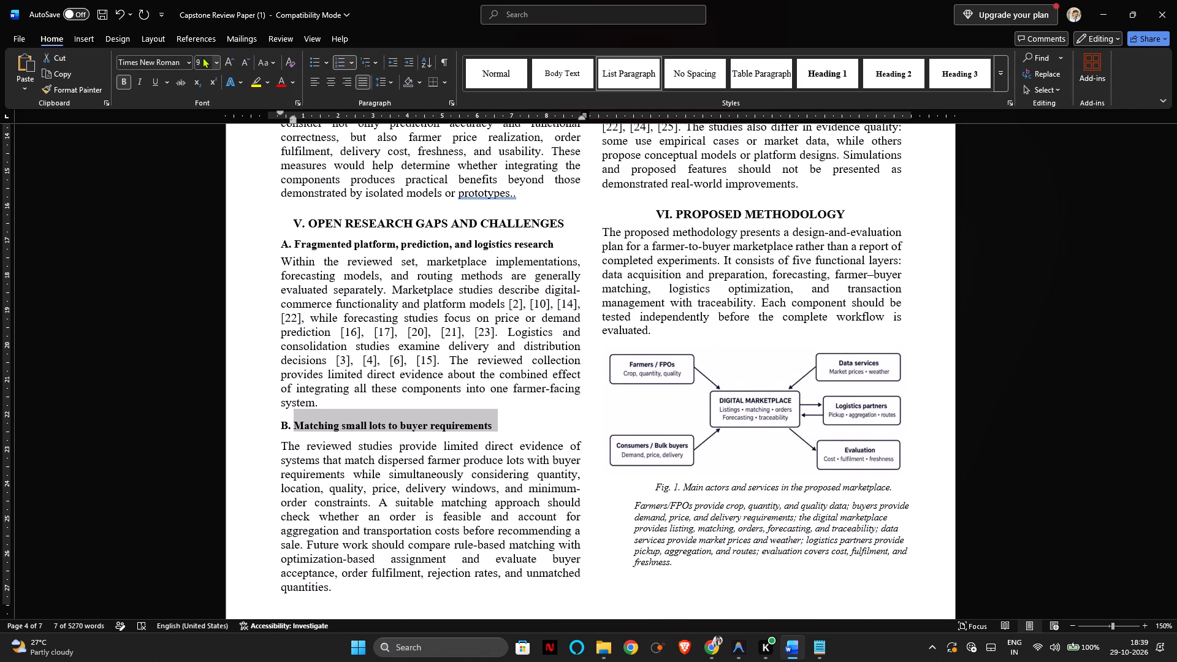
left_click(202, 60)
key("BackSpace")
type("10")
left_click(1058, 304)
left_click(501, 429)
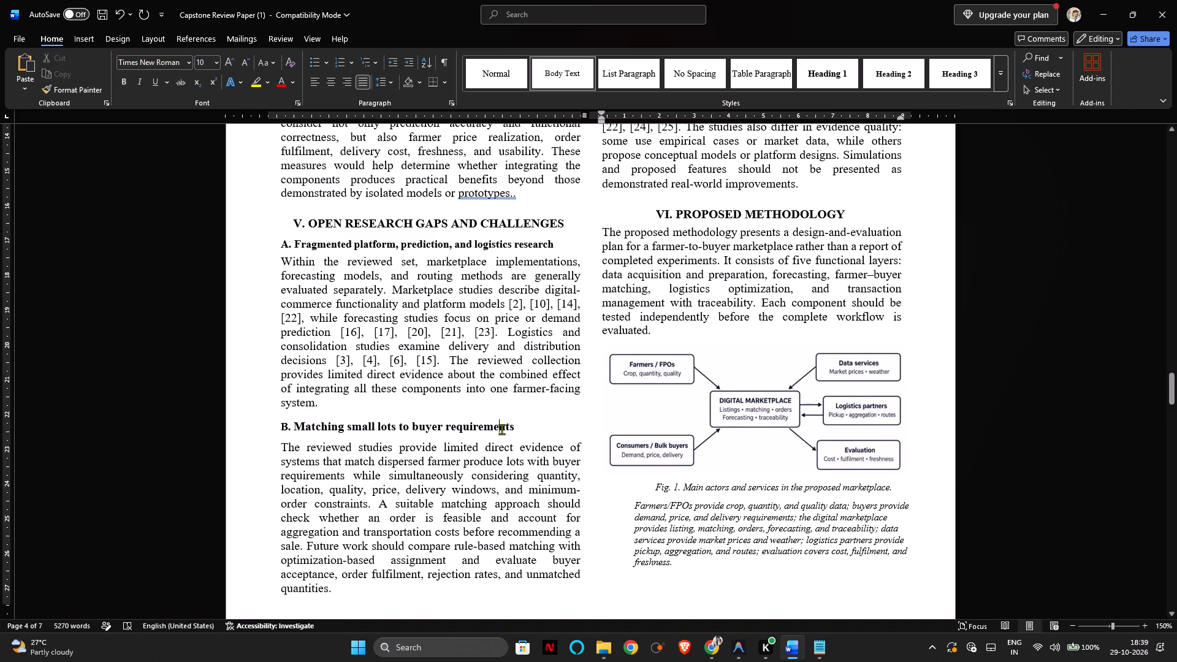
Set the font size of the "A. Fragmented platform, prediction, and logistics research" subsection heading to 10.
left_click(1175, 396)
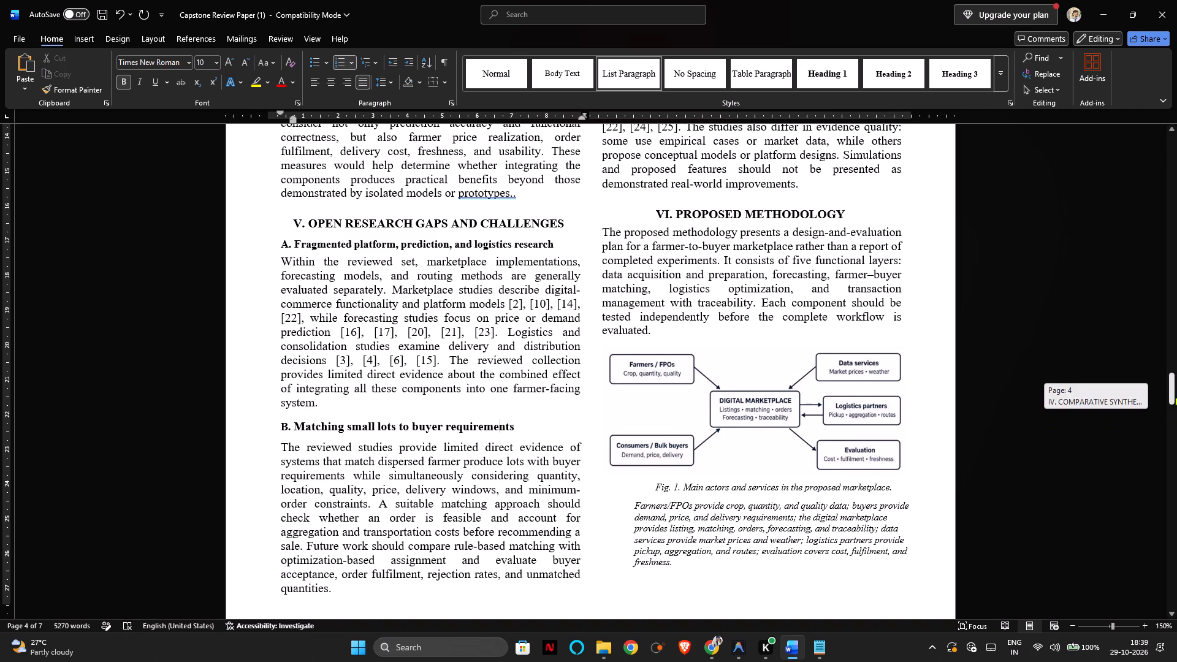
left_click(527, 240)
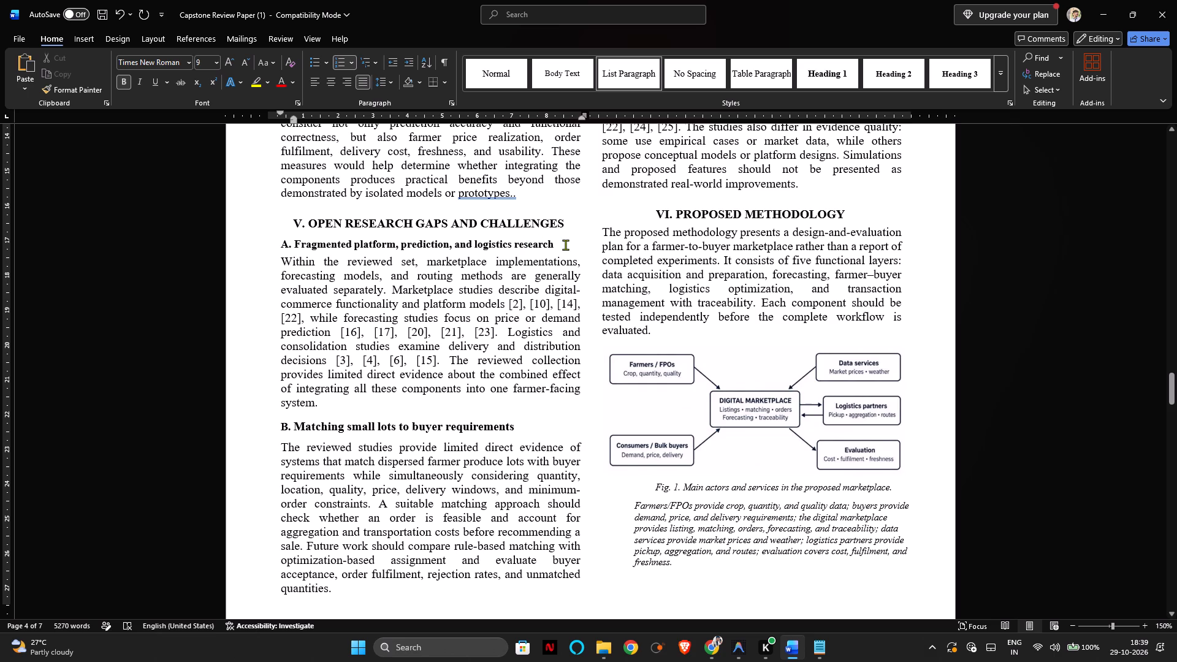
left_click_drag(565, 245, 297, 241)
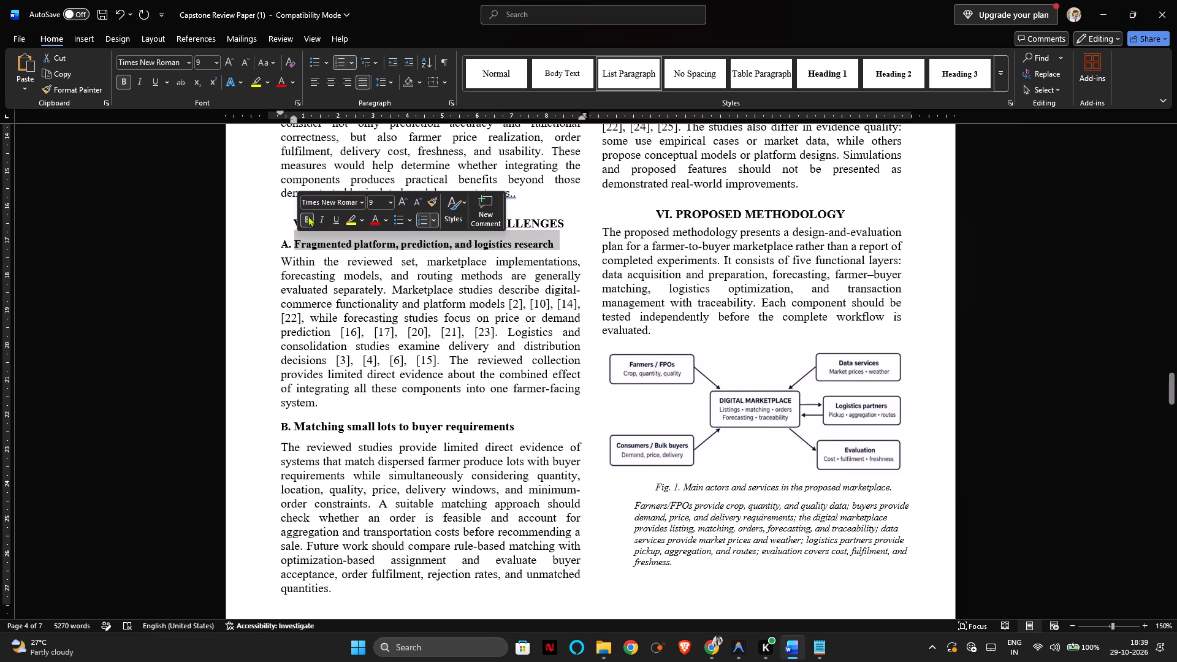
left_click(378, 199)
key("BackSpace")
type("10")
key("Return")
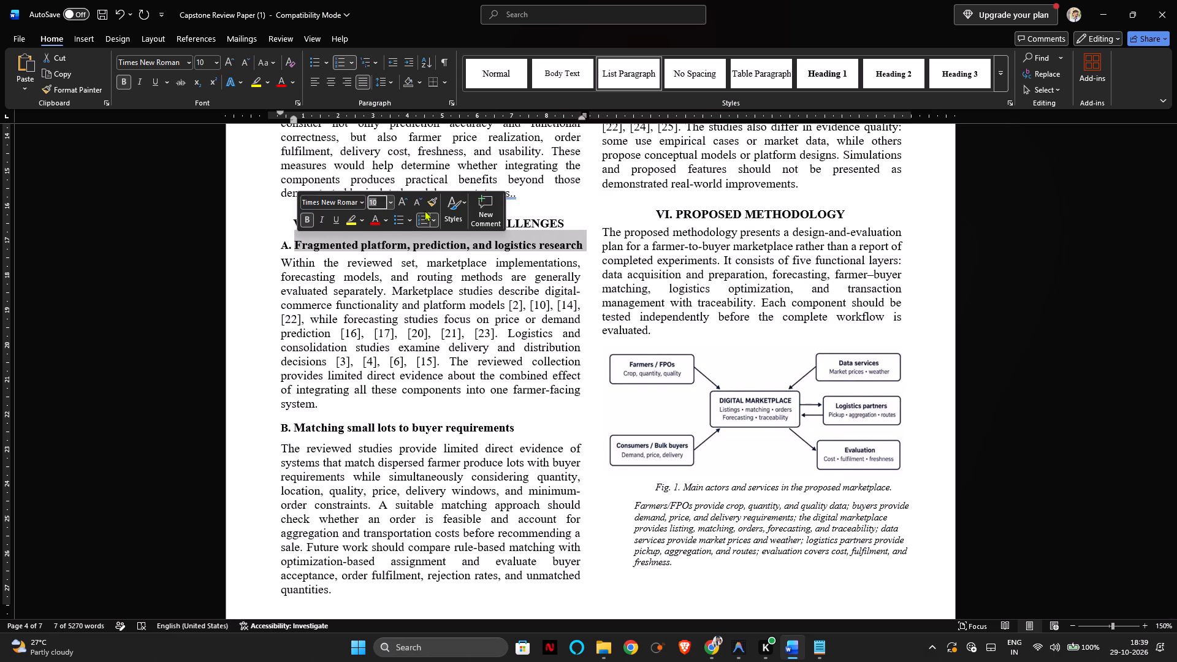
left_click(454, 294)
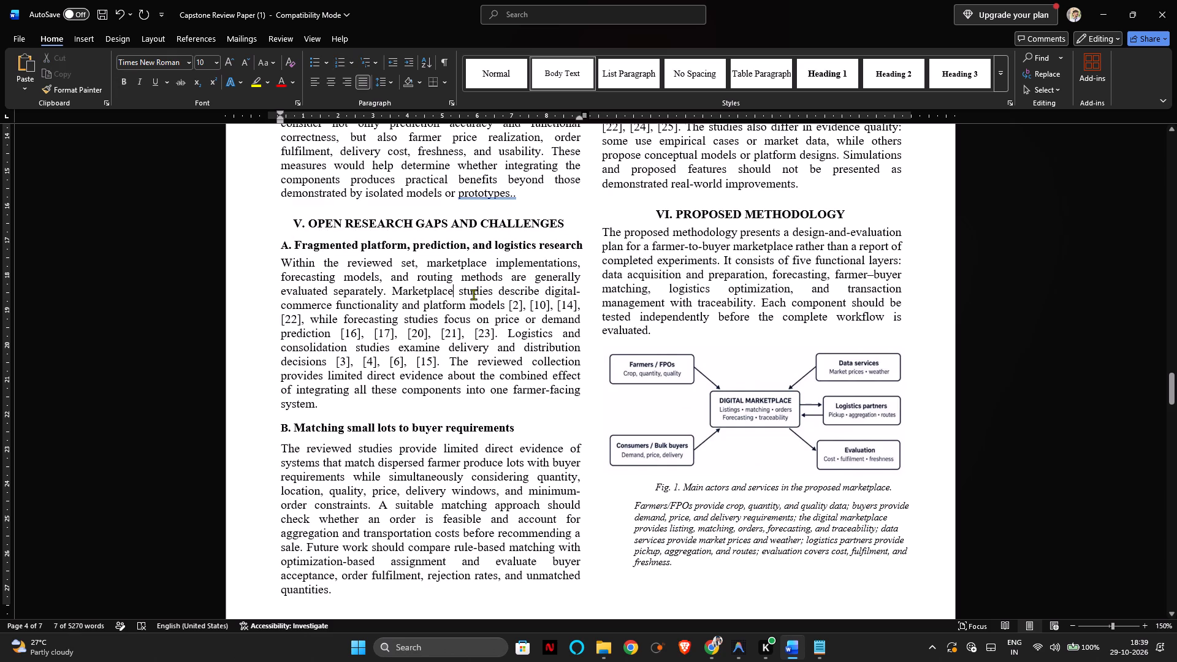
Set the font size of the "E. Adoption, transparency, and evidence quality" subsection heading to 10.
left_click(1170, 393)
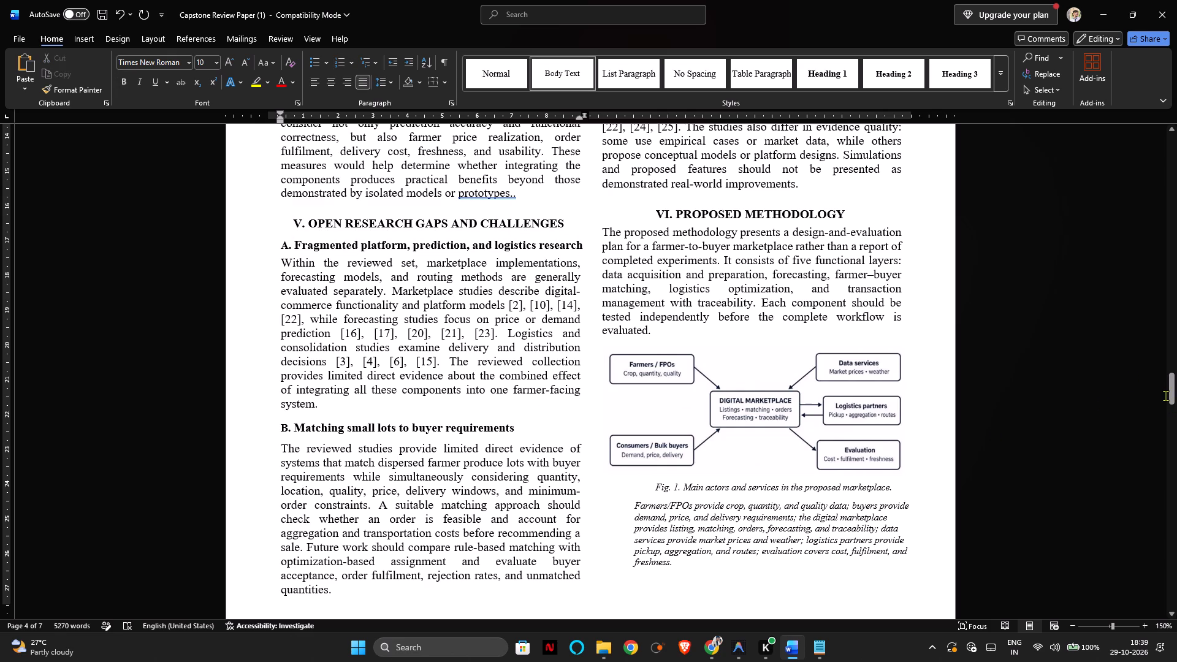
left_click_drag(1173, 387, 1175, 374)
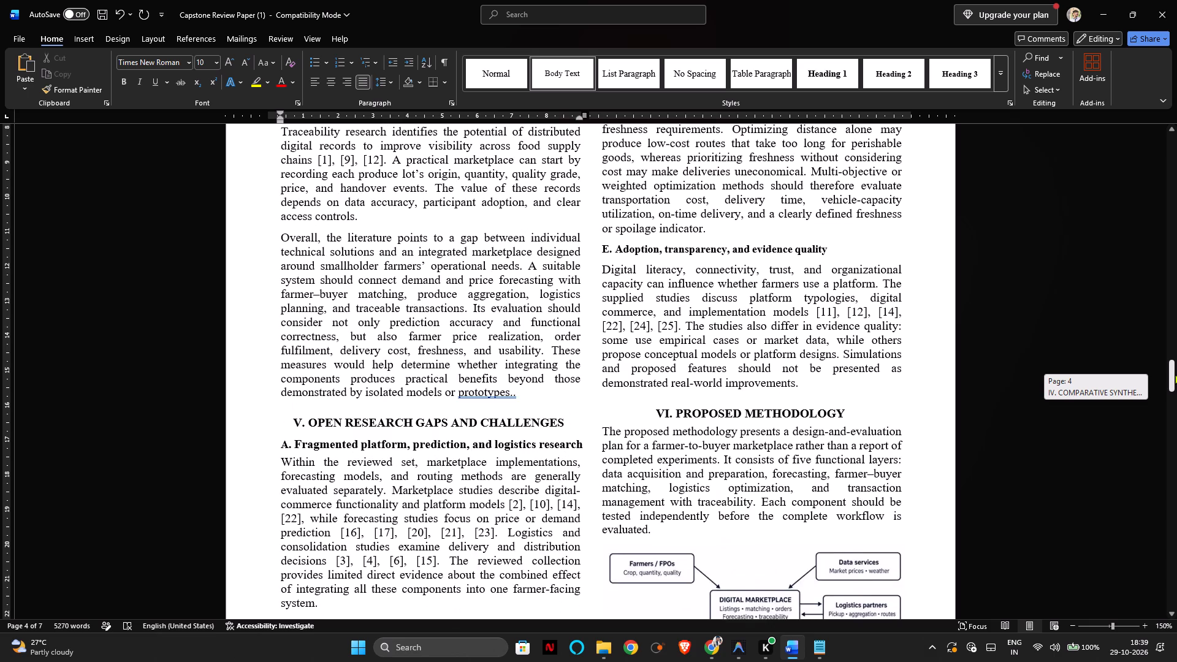
left_click_drag(1175, 374, 1176, 364)
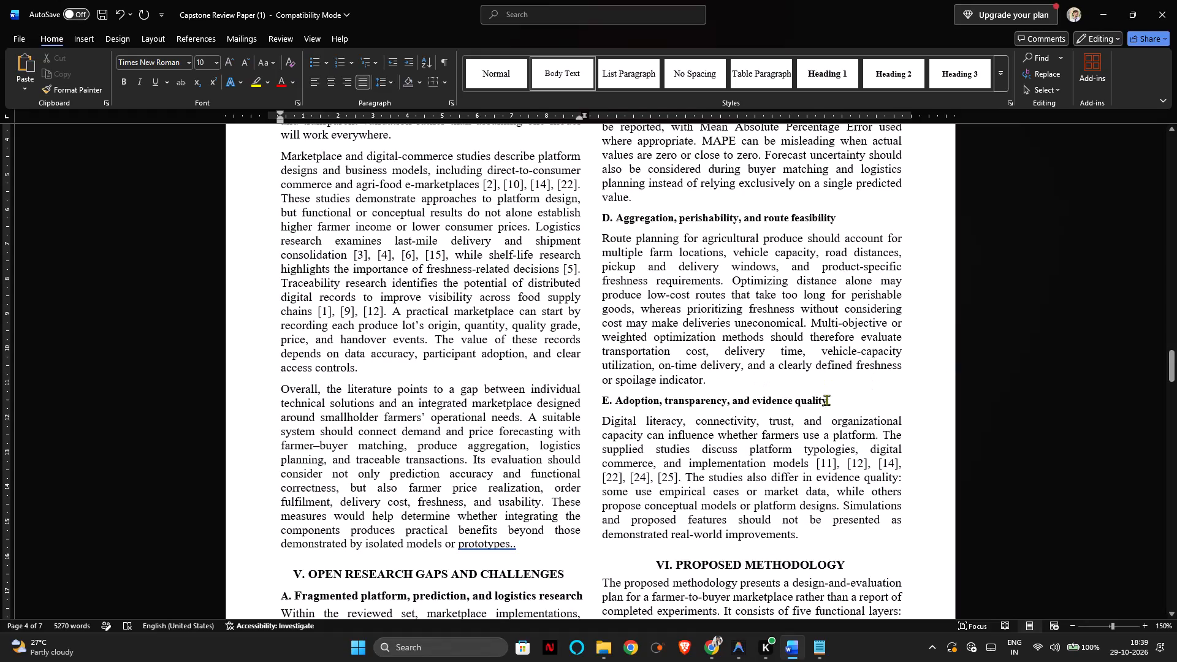
left_click(825, 400)
left_click(844, 403)
left_click_drag(836, 403, 639, 394)
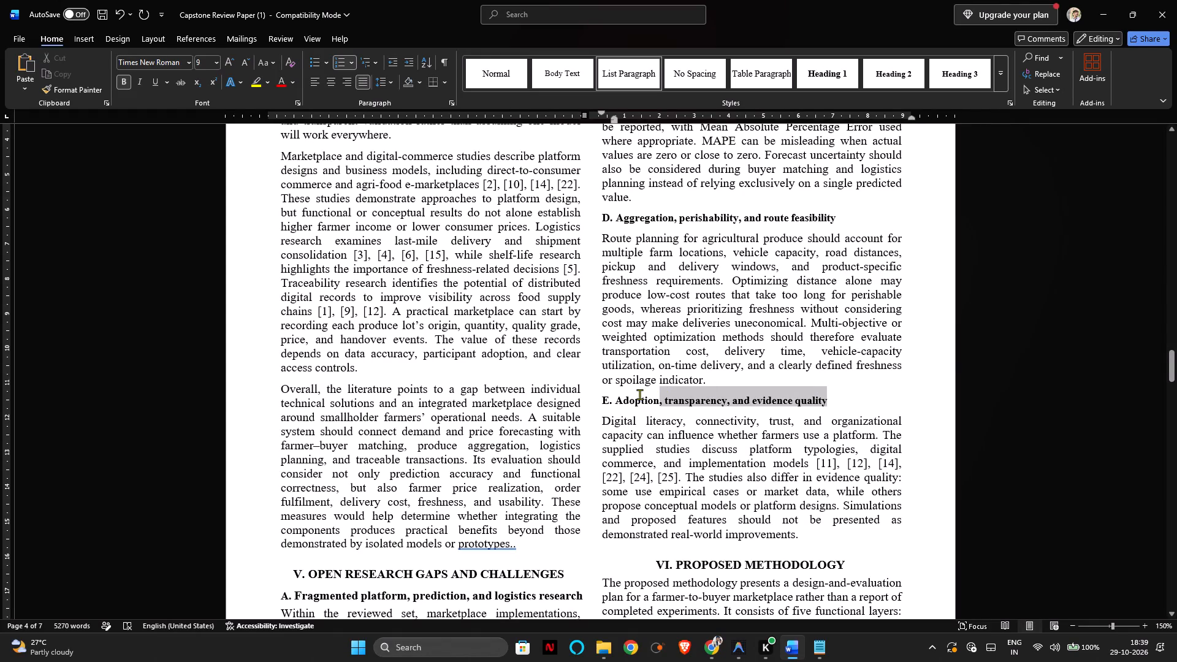
left_click_drag(639, 394, 623, 397)
left_click(704, 360)
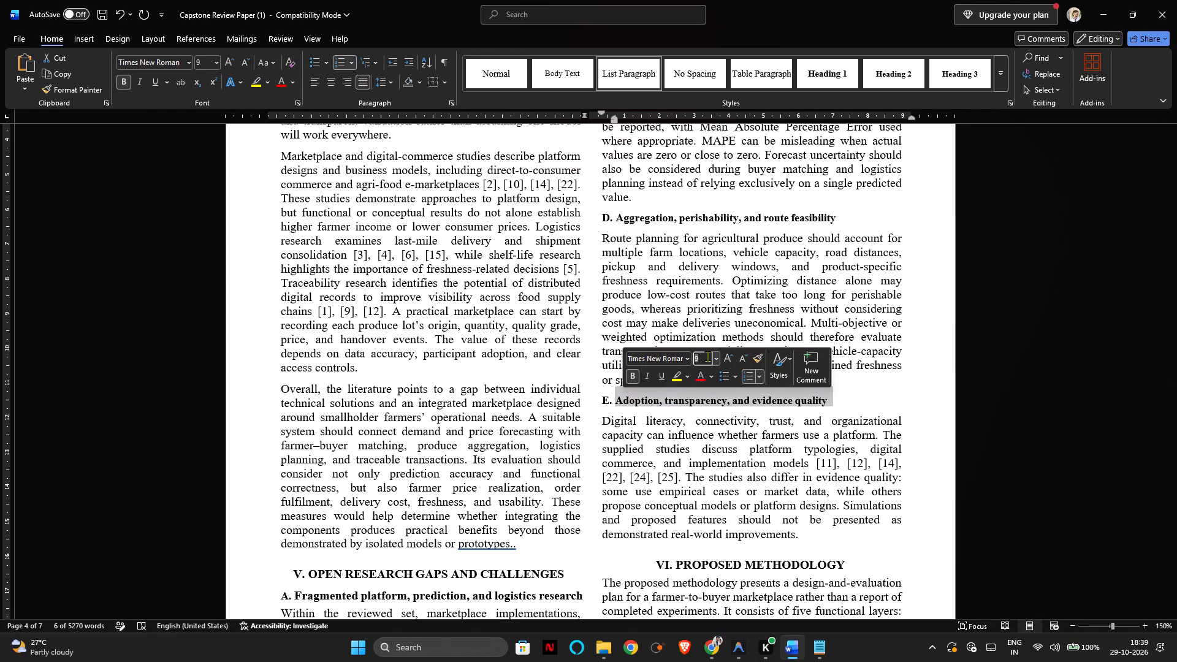
key("BackSpace")
type("10")
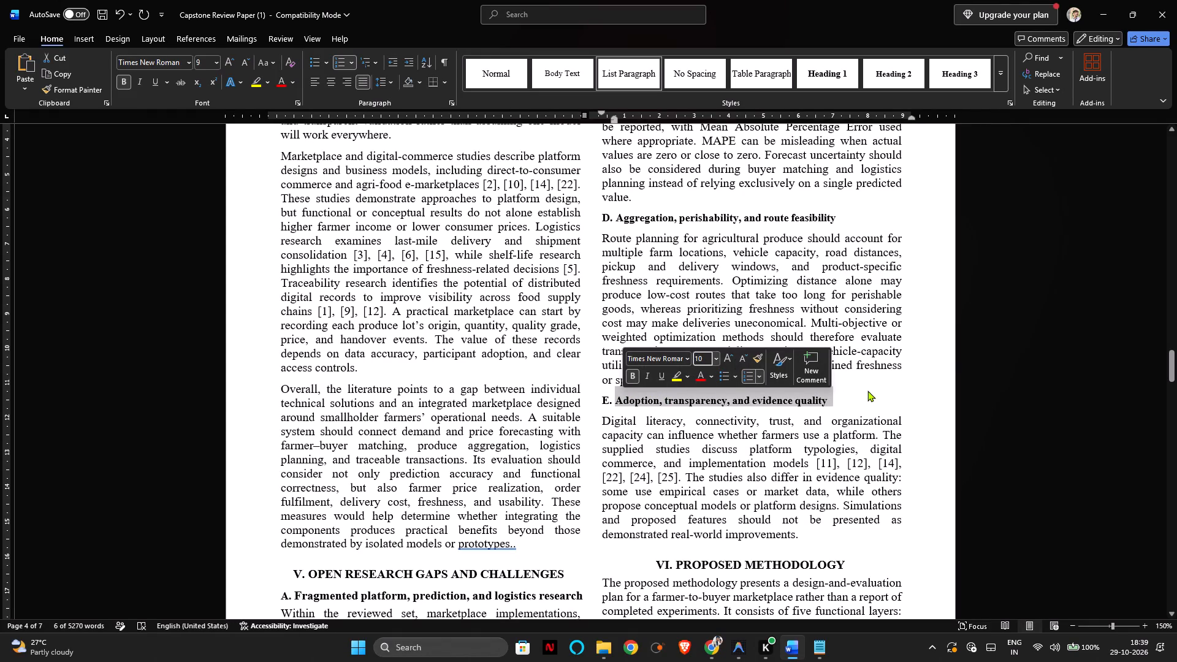
left_click(867, 390)
Set the font size of the "D. Aggregation, perishability, and route feasibility" subsection heading to 10.
left_click_drag(855, 223, 606, 224)
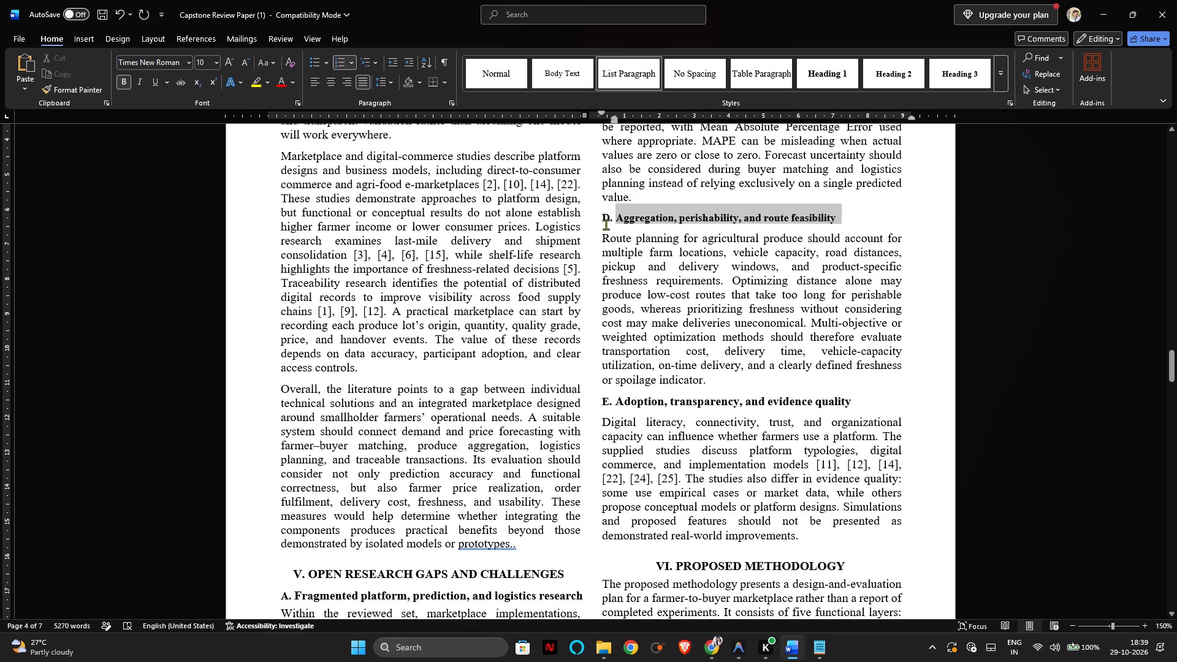
left_click_drag(606, 224, 612, 219)
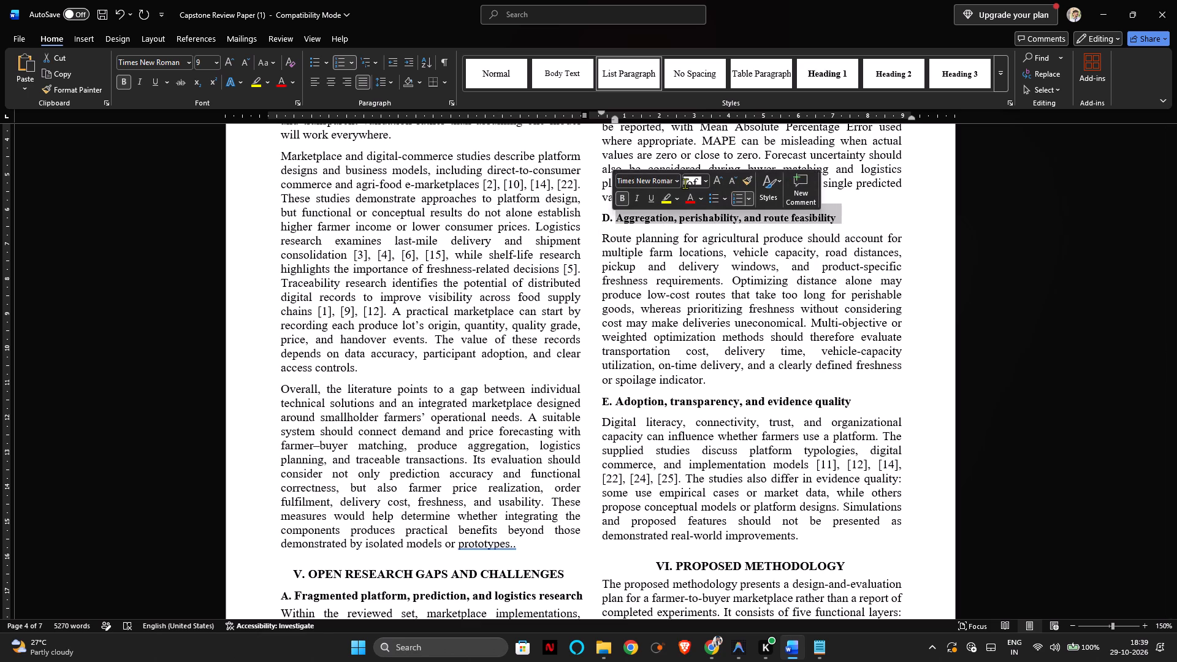
left_click(685, 183)
key("BackSpace")
type("10")
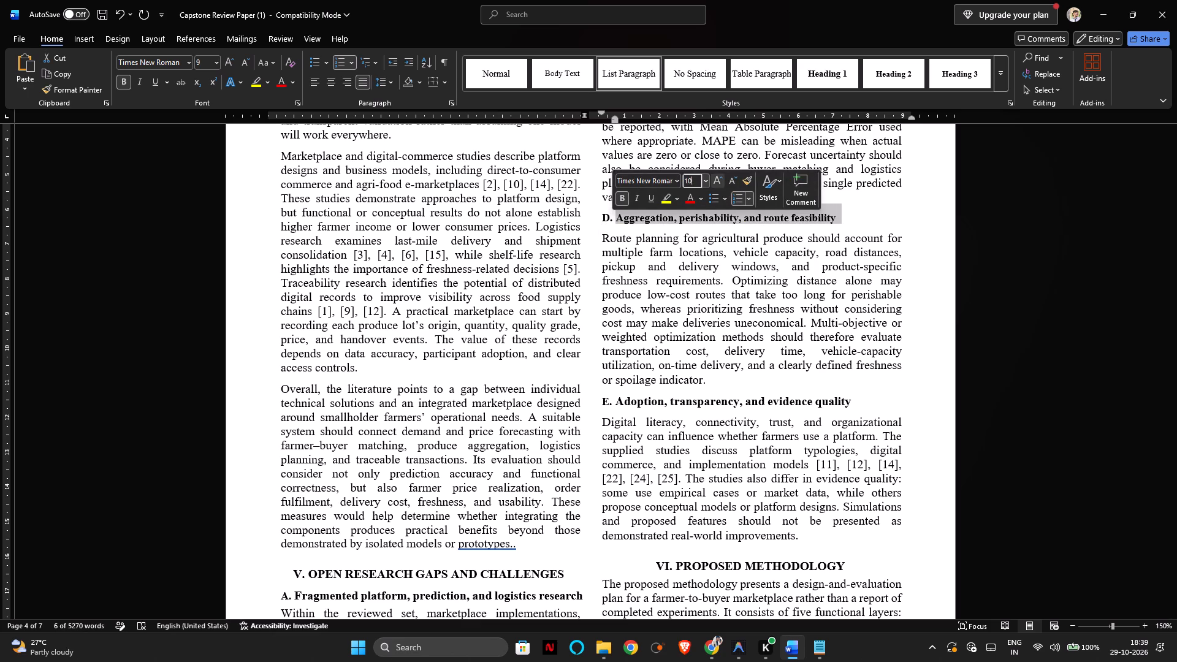
key("Return")
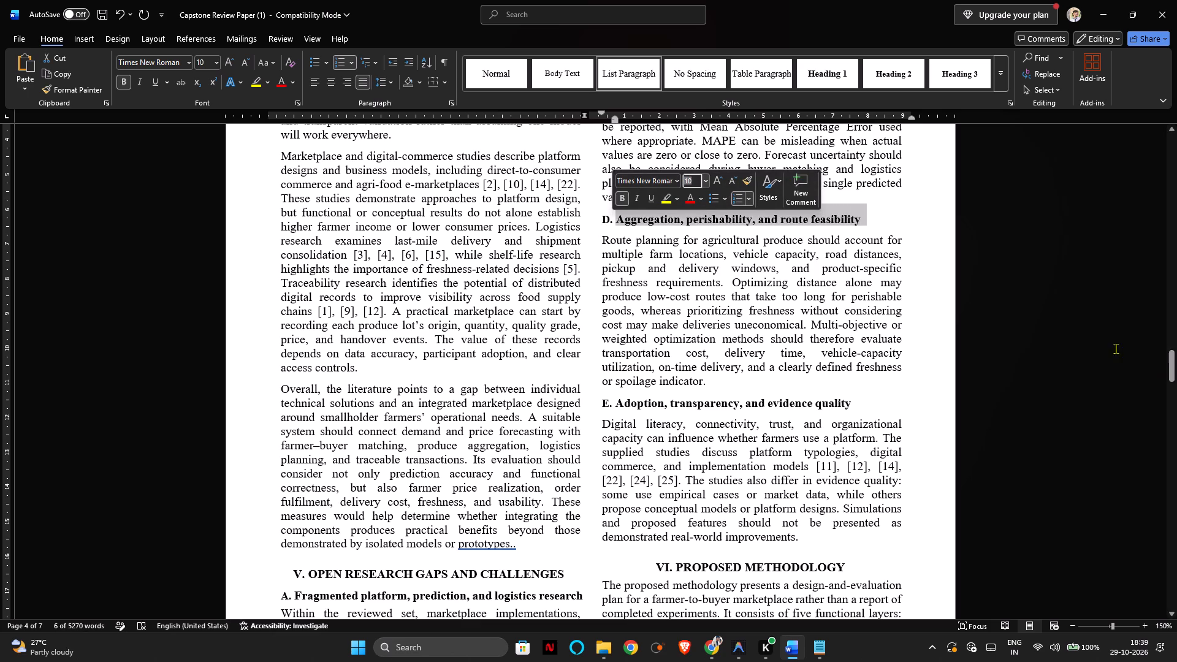
left_click(1108, 345)
Set the font size of the "C. Data quality and forecast validation" subsection heading to 10.
left_click_drag(1173, 363, 1176, 351)
left_click(798, 200)
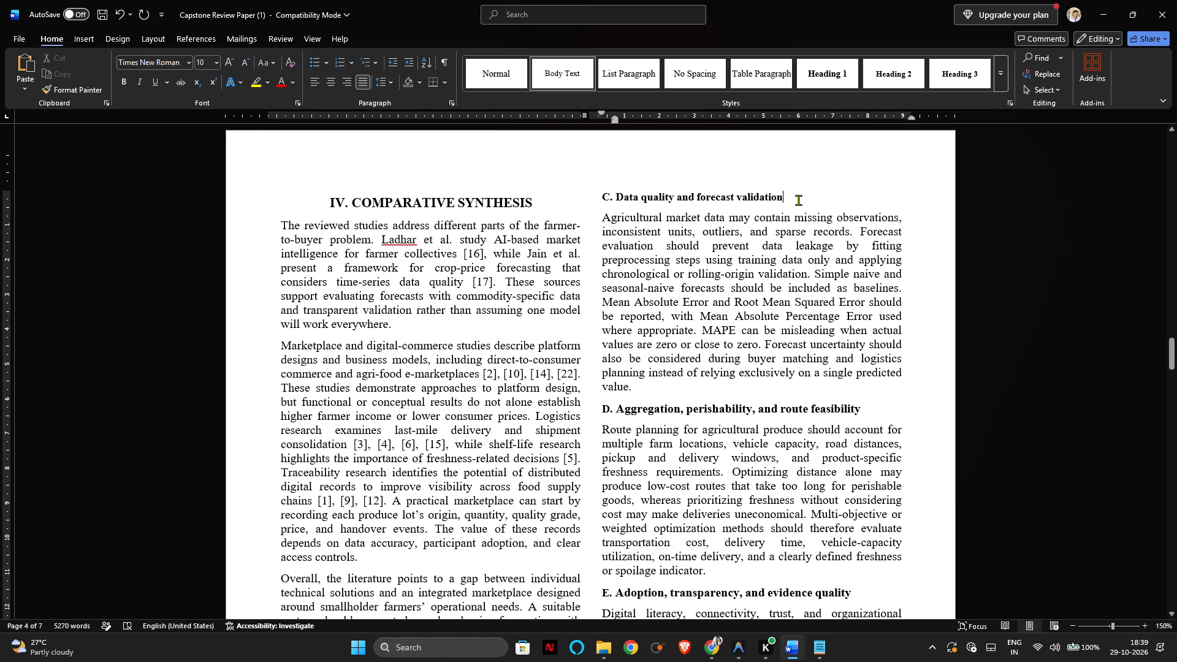
left_click_drag(798, 200, 619, 196)
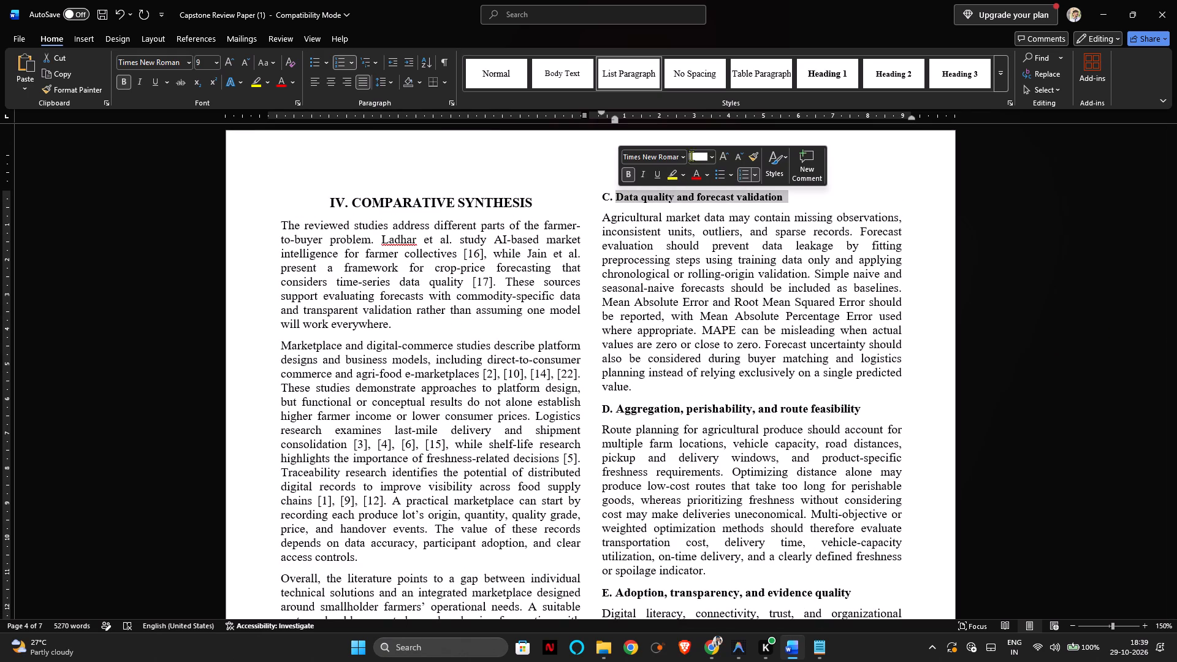
left_click(691, 156)
type("10")
key("Return")
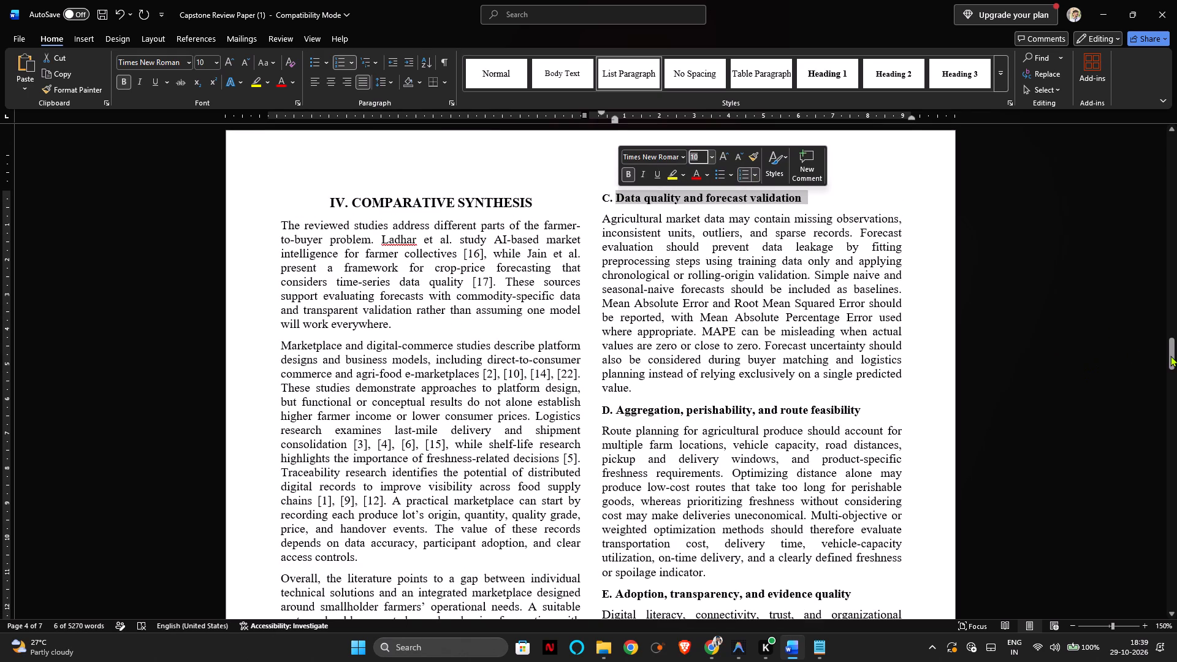
Review the paper's layout from Open Research Gaps back to the first page, checking the Background Study subsection headings "C" and "A".
left_click_drag(1170, 356, 1173, 376)
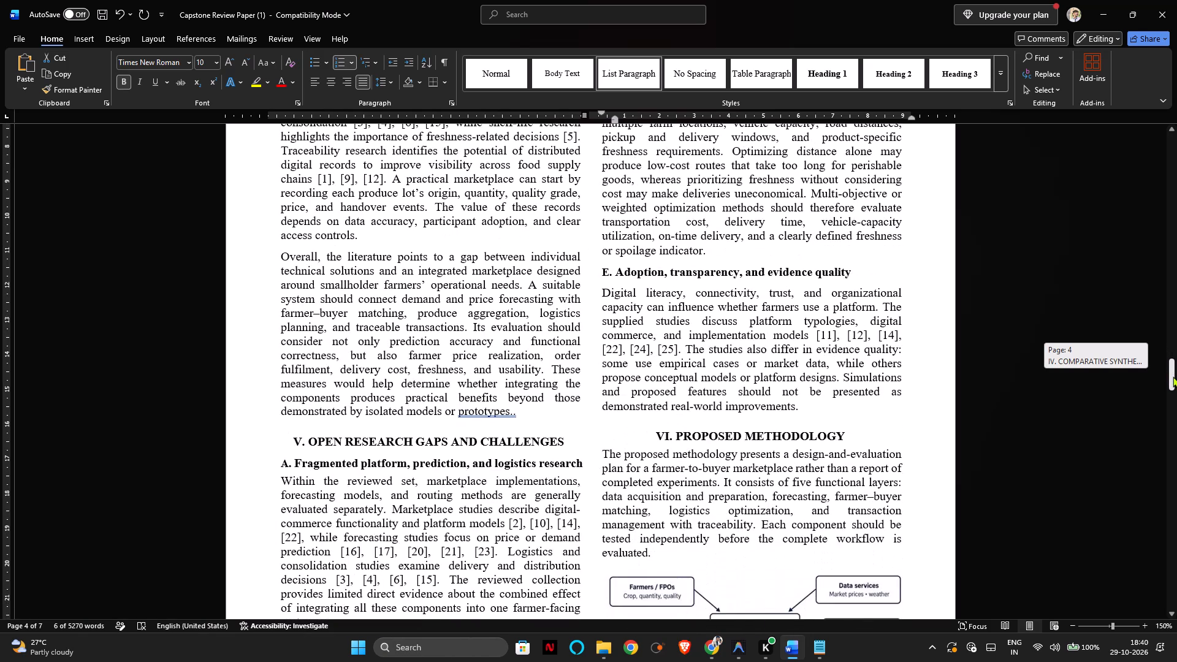
left_click_drag(1173, 376, 1176, 379)
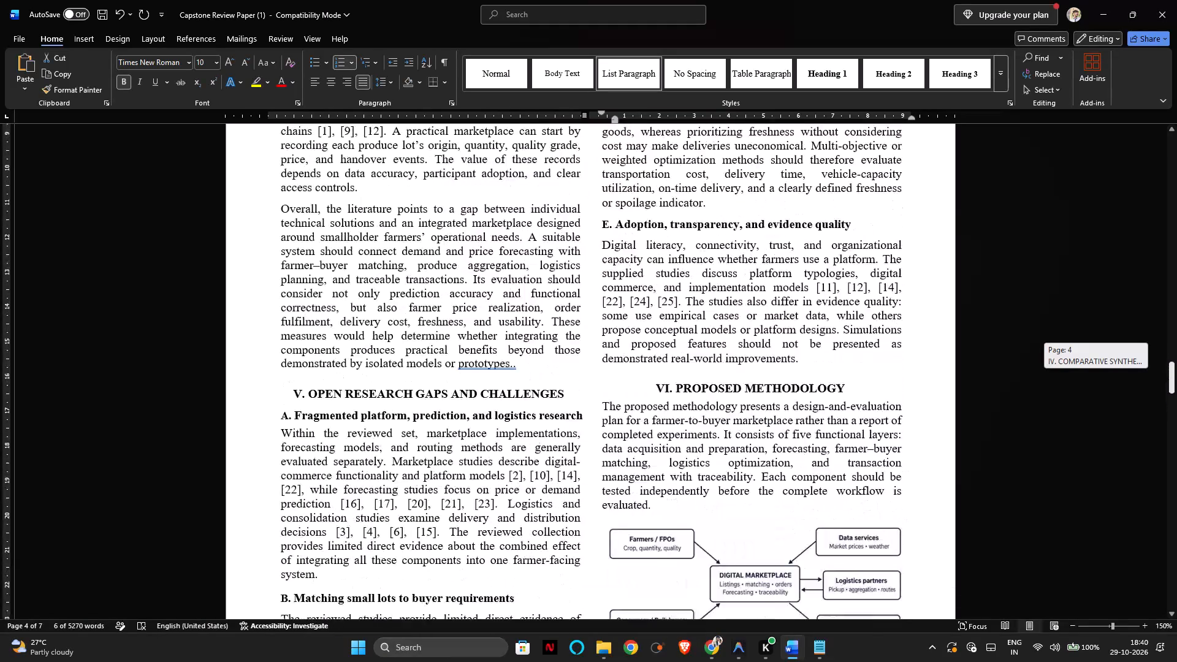
left_click_drag(1176, 379, 1176, 319)
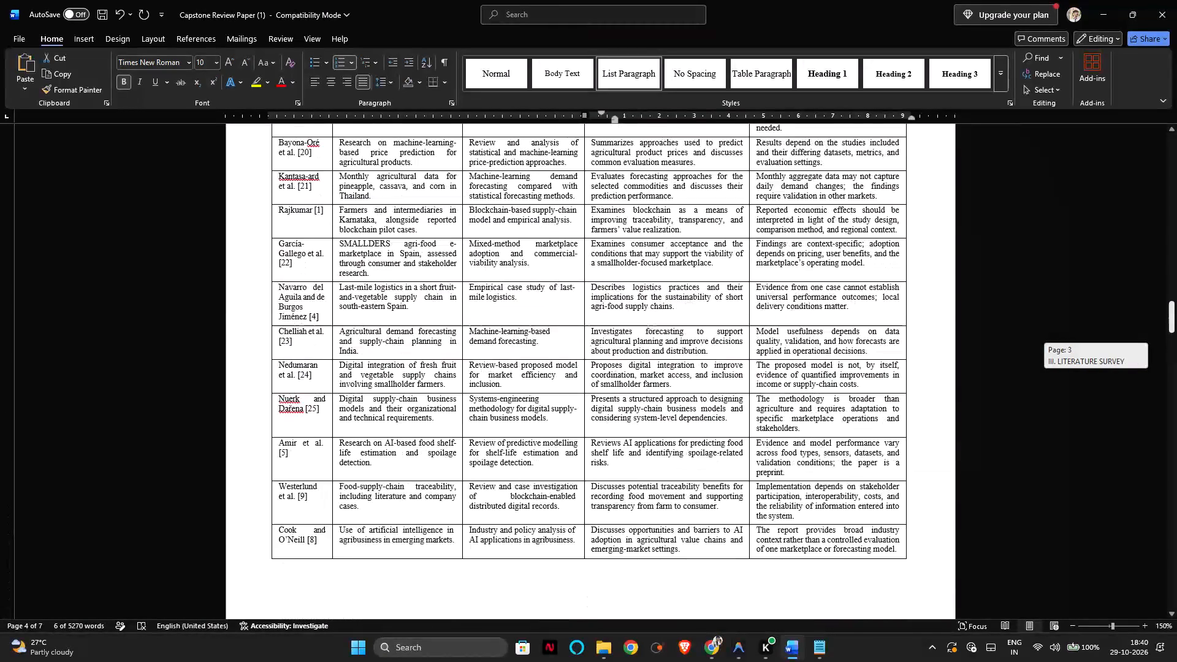
left_click_drag(1176, 319, 1176, 289)
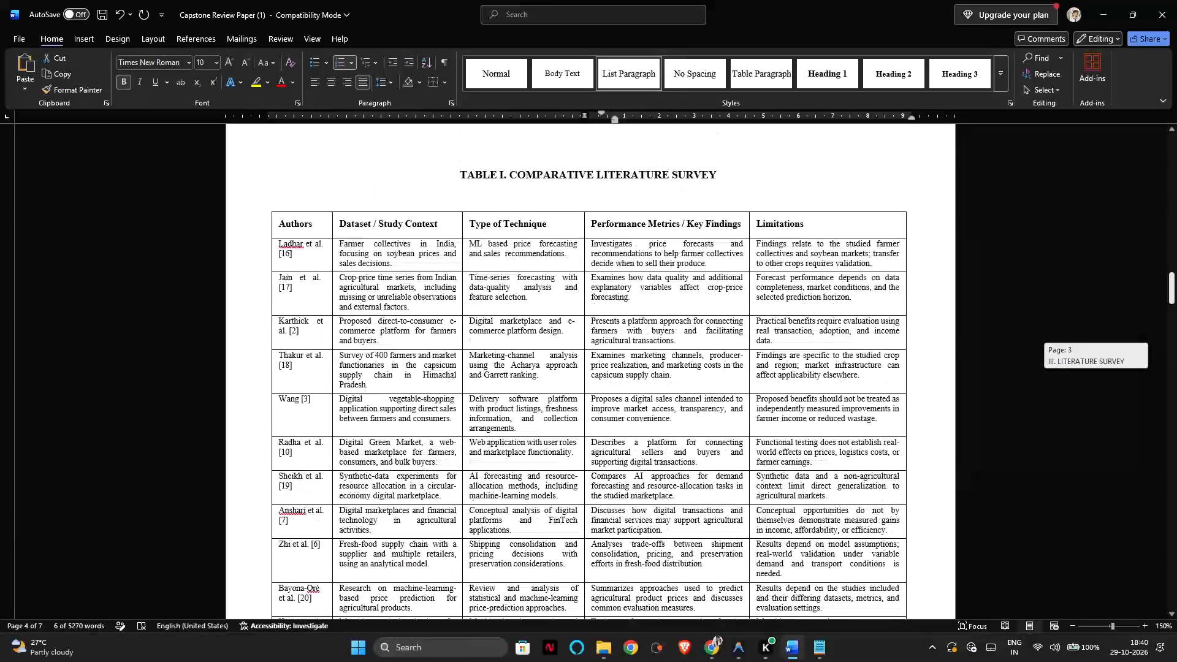
left_click_drag(1176, 289, 1176, 254)
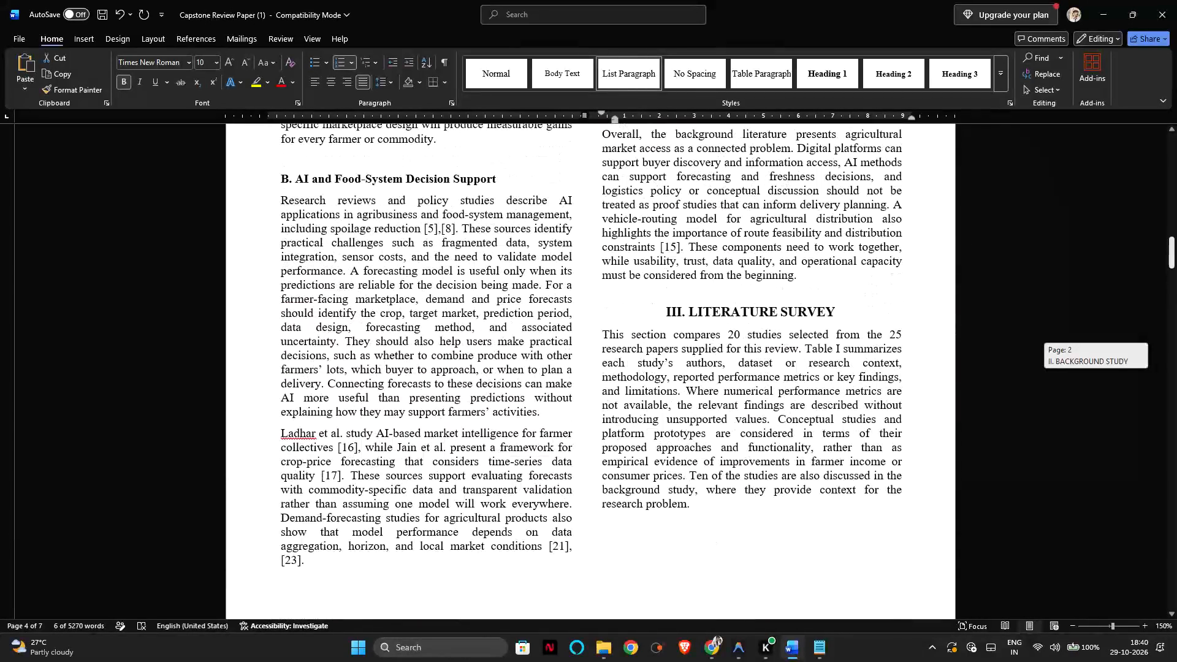
left_click_drag(1176, 254, 1176, 240)
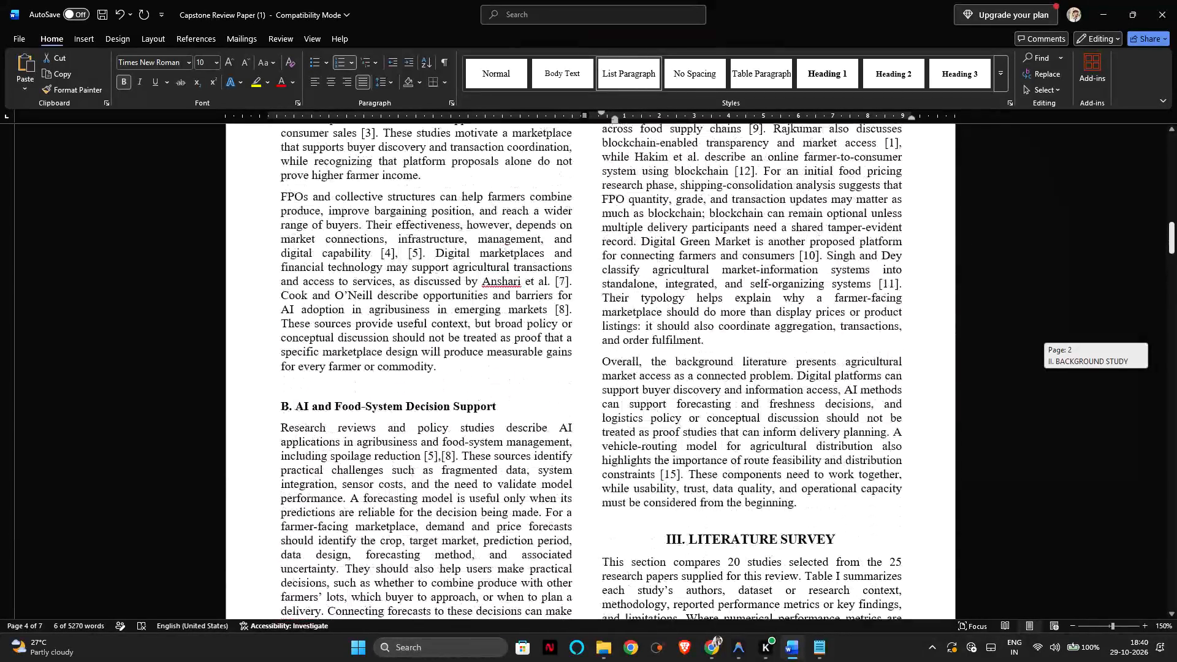
left_click_drag(1176, 240, 1176, 216)
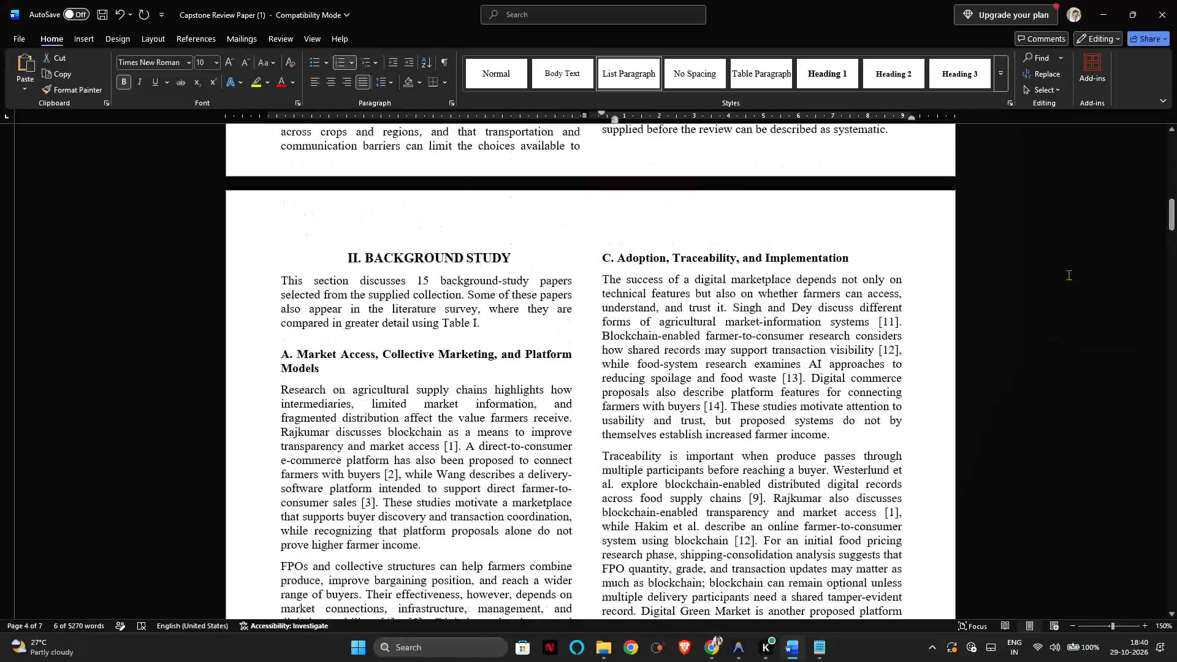
left_click(853, 255)
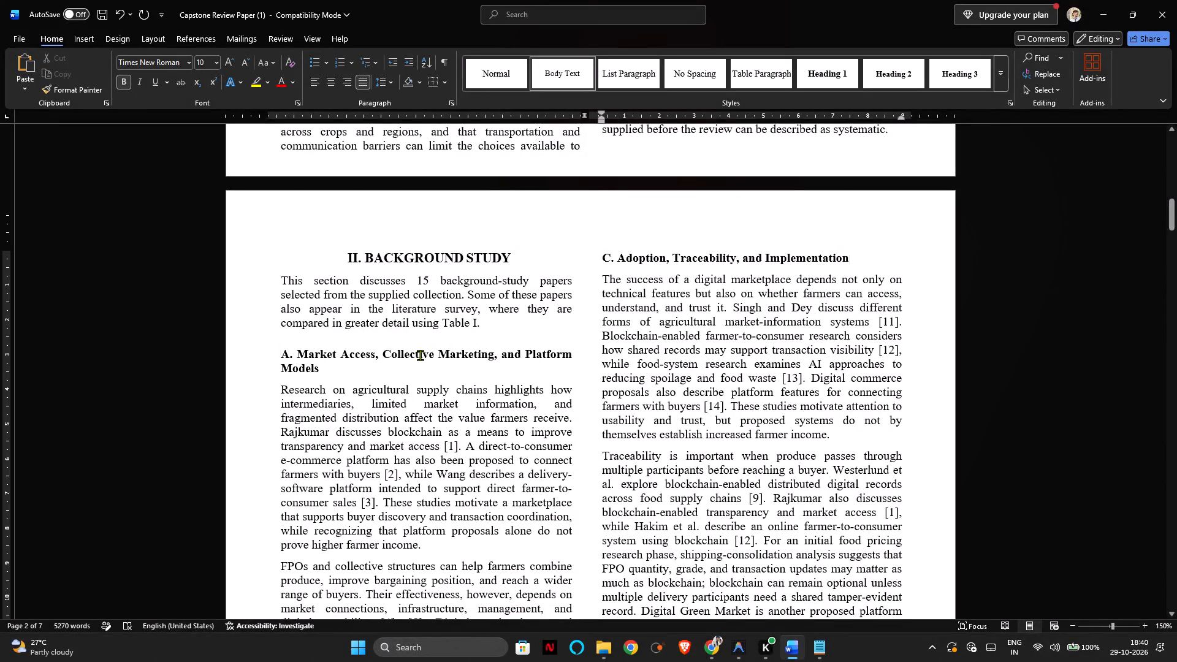
left_click(420, 355)
left_click_drag(1175, 224, 1175, 223)
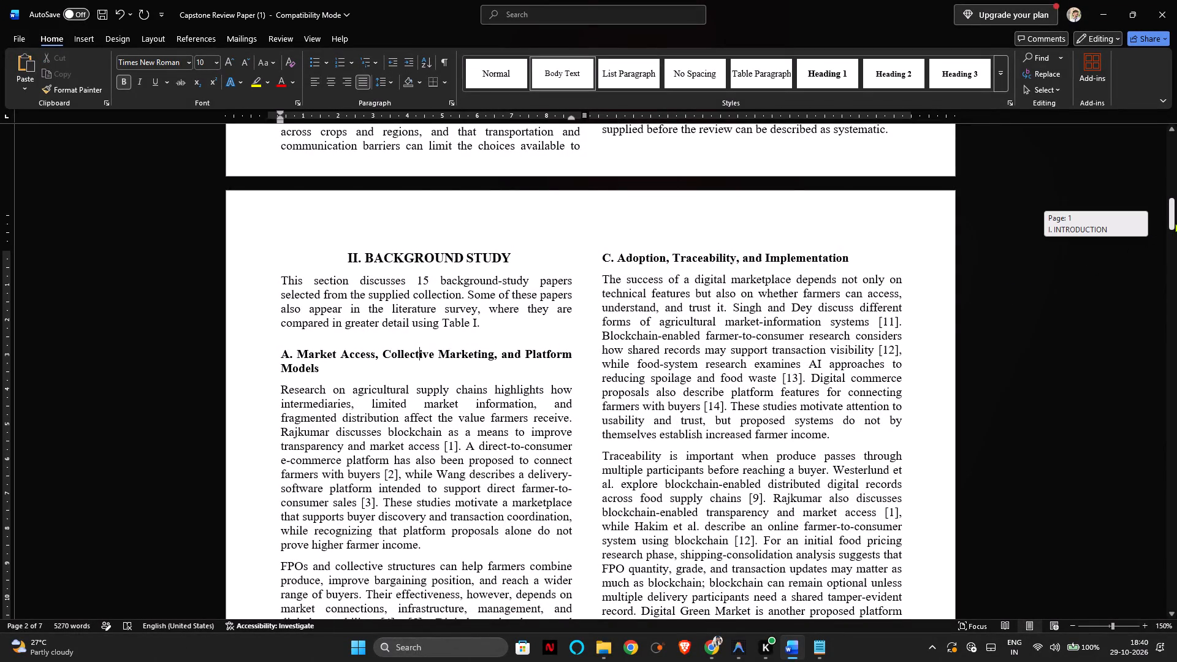
left_click_drag(1175, 223, 1176, 181)
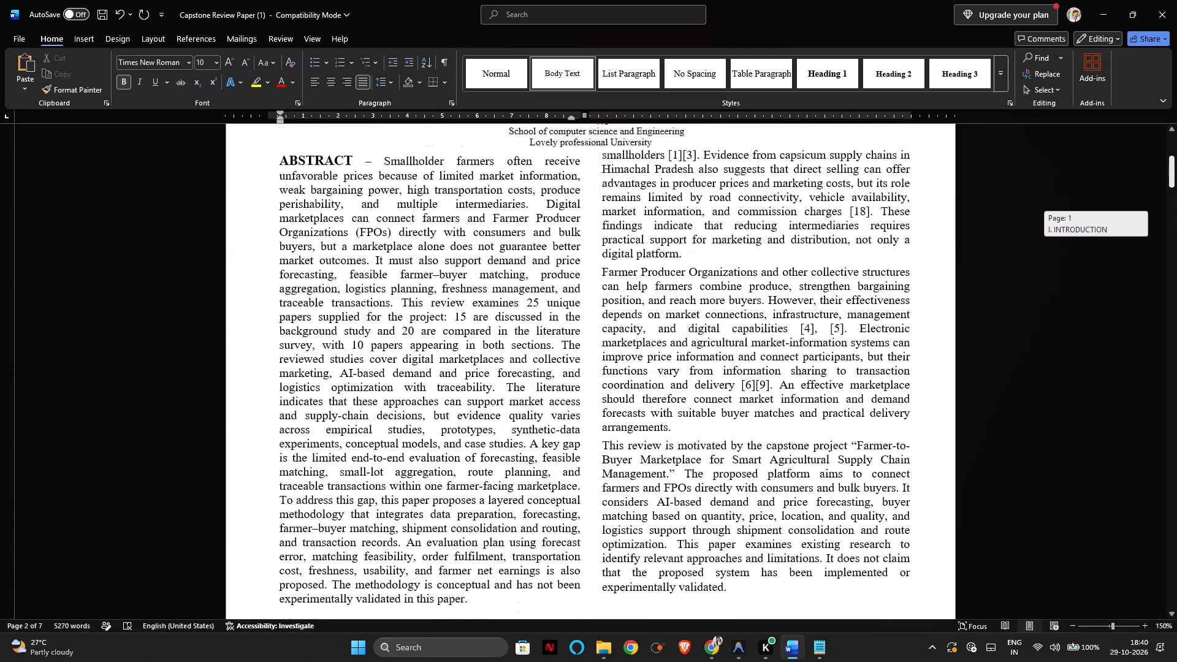
left_click_drag(1176, 181, 1176, 174)
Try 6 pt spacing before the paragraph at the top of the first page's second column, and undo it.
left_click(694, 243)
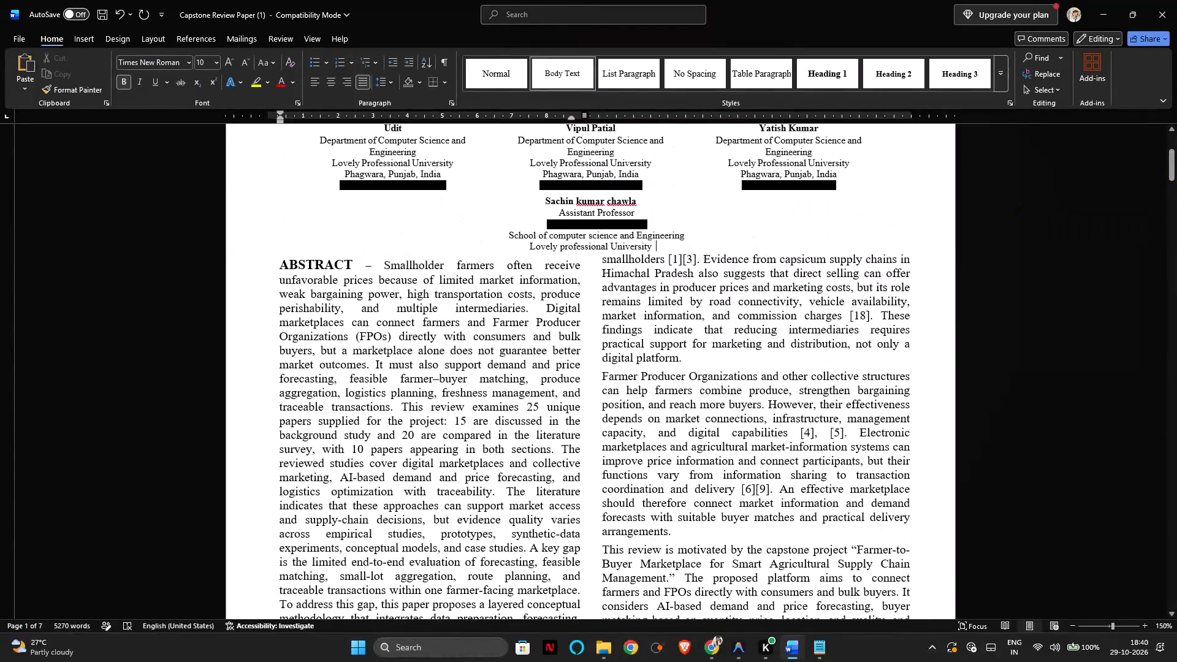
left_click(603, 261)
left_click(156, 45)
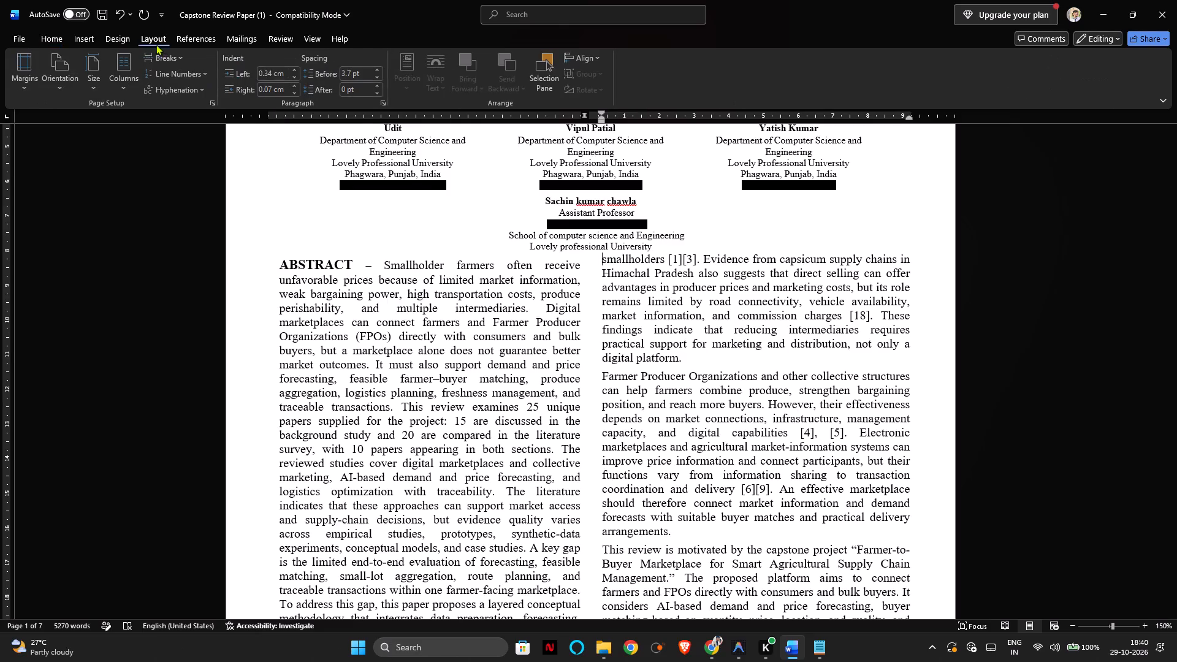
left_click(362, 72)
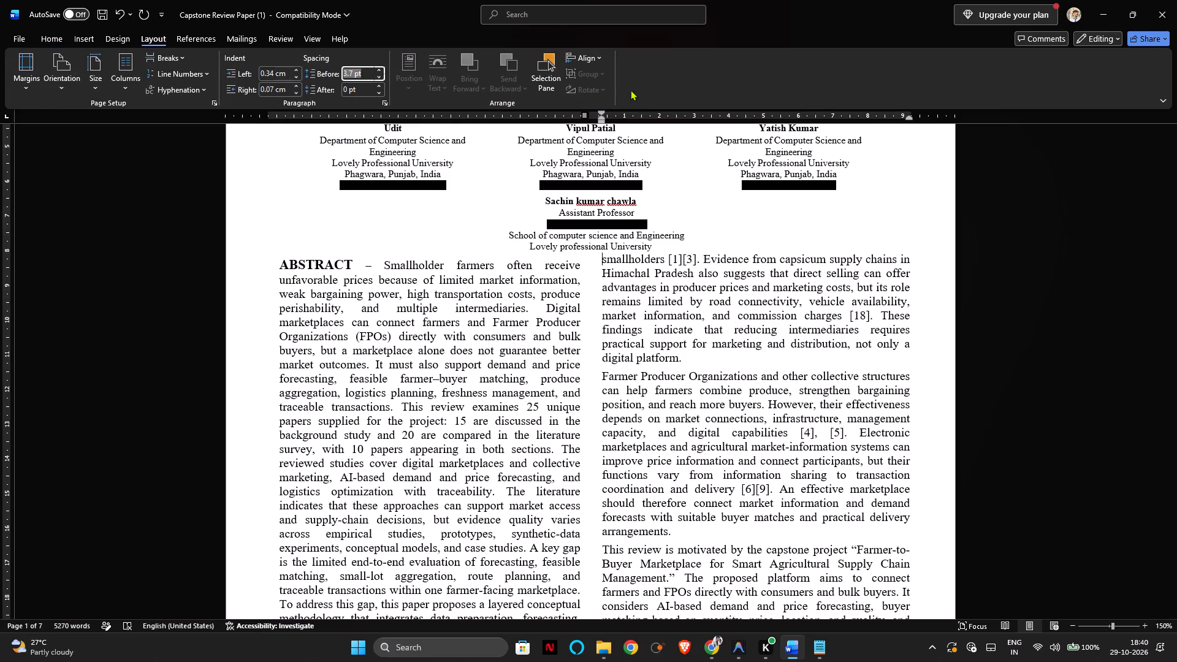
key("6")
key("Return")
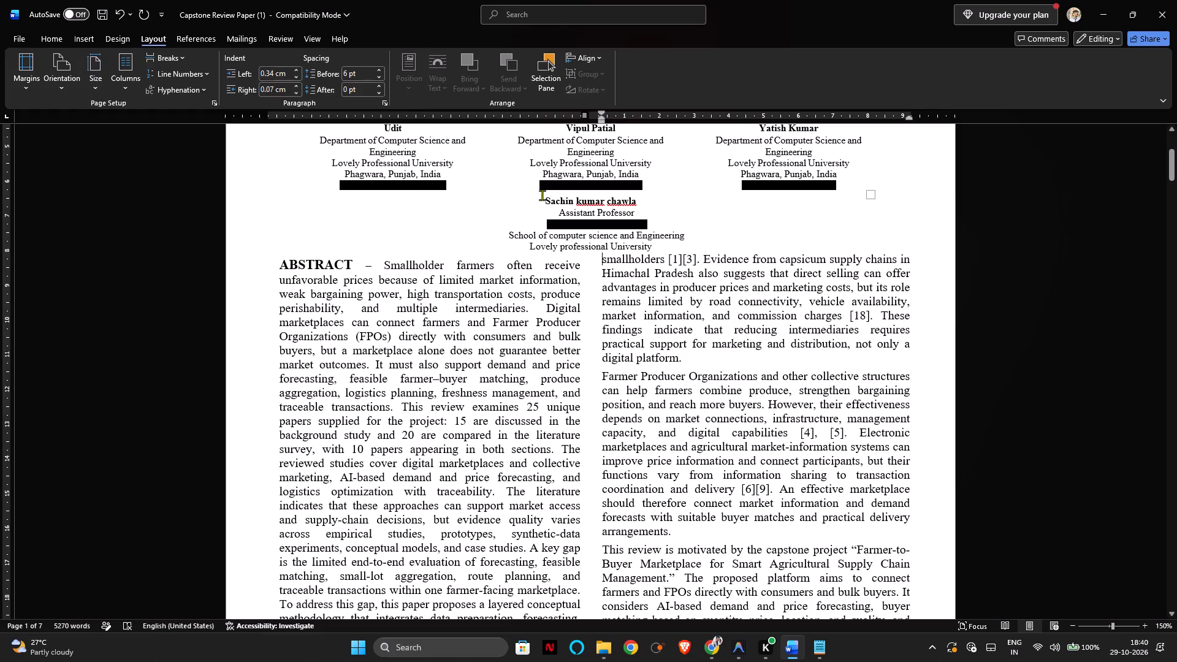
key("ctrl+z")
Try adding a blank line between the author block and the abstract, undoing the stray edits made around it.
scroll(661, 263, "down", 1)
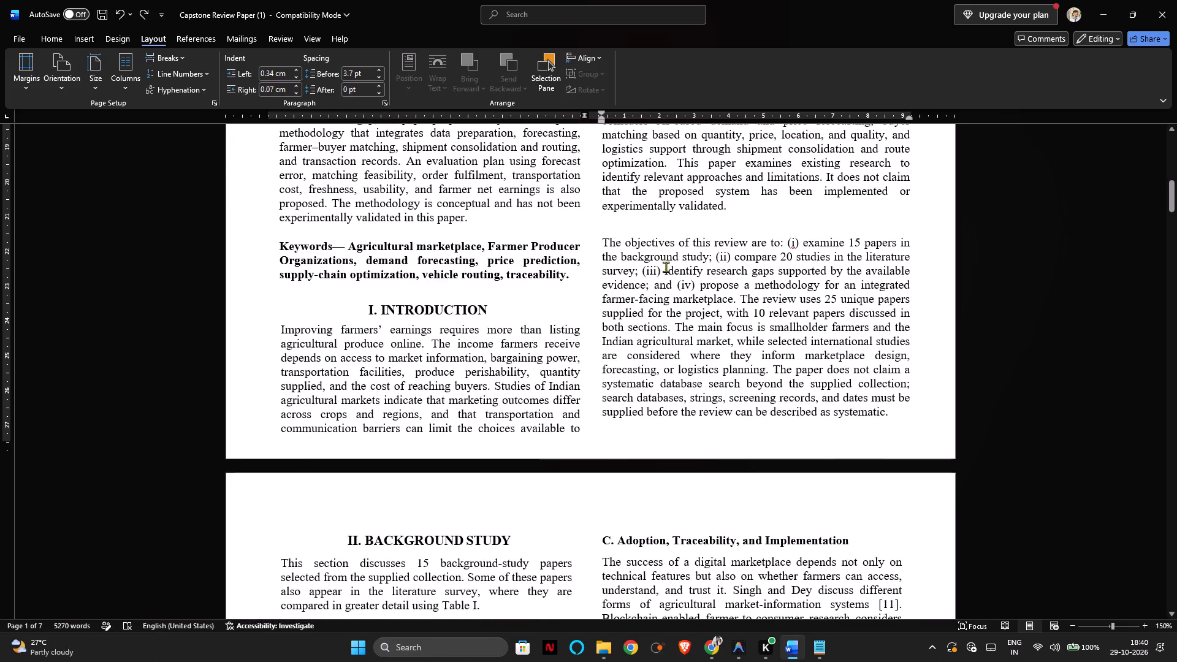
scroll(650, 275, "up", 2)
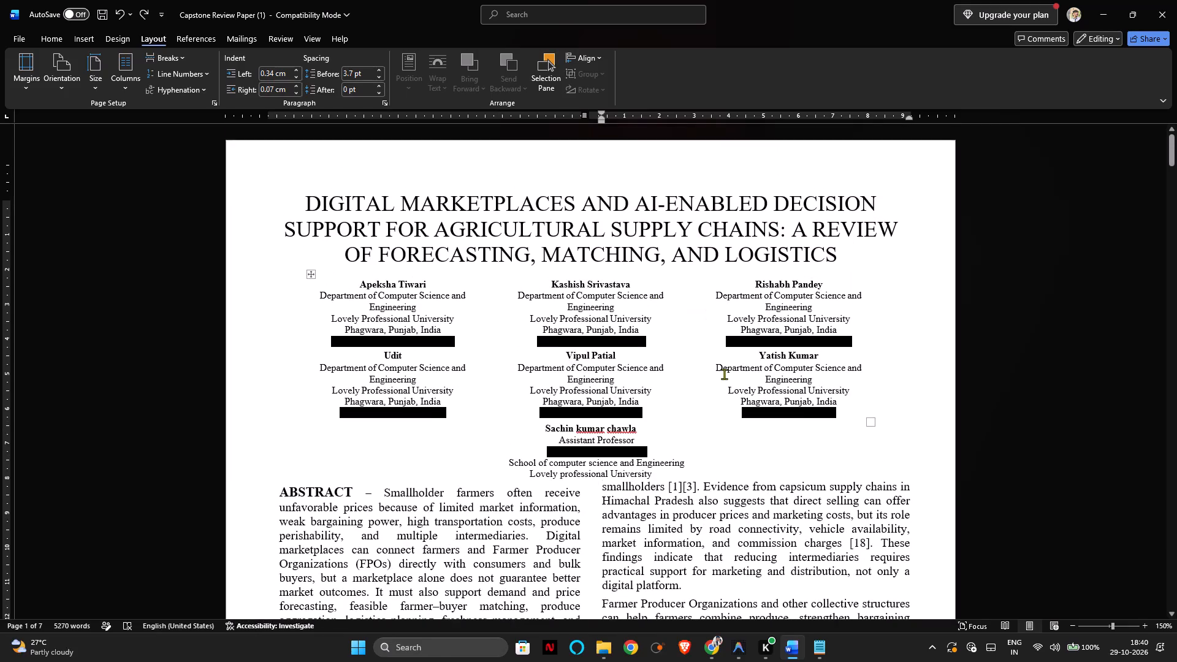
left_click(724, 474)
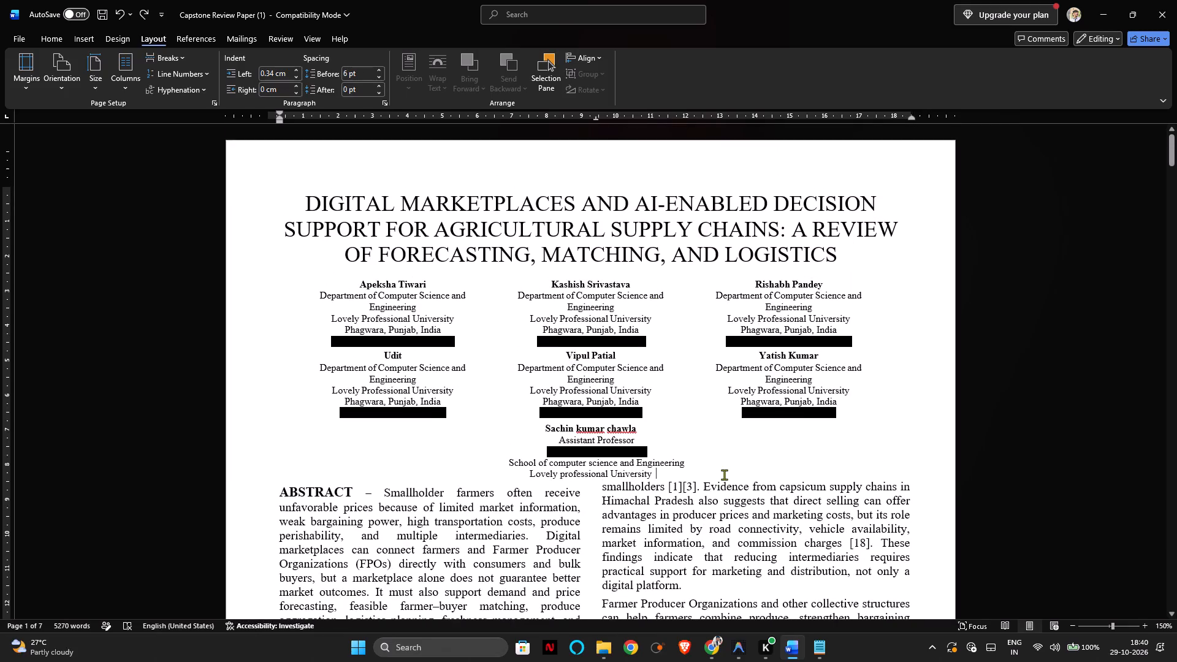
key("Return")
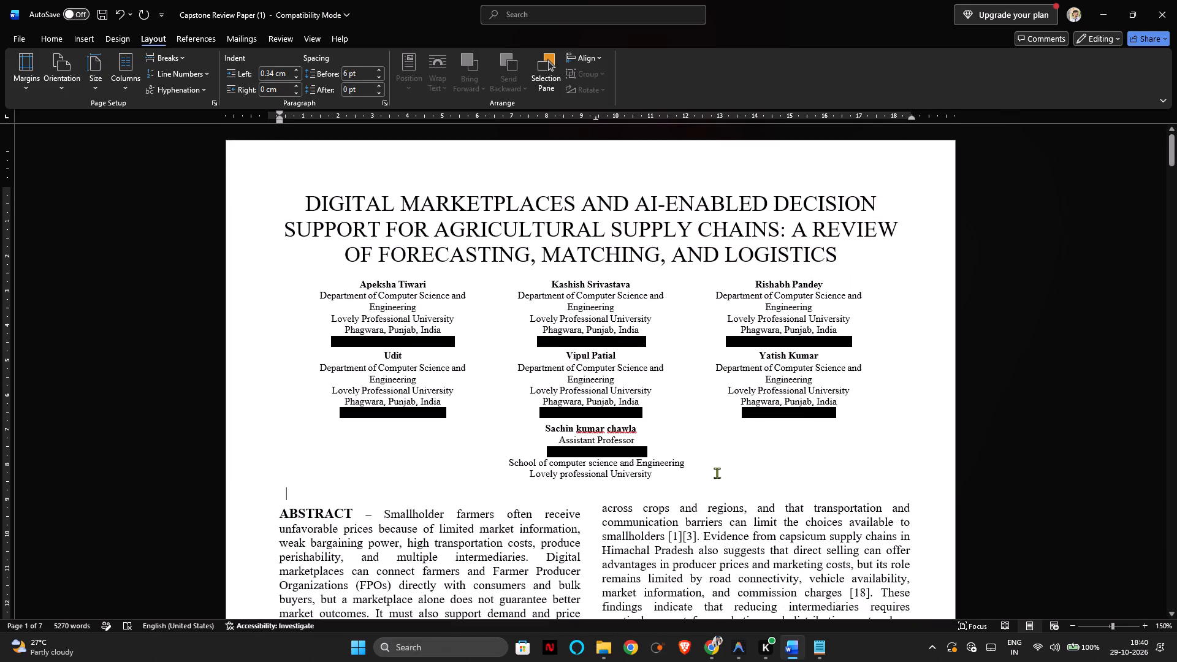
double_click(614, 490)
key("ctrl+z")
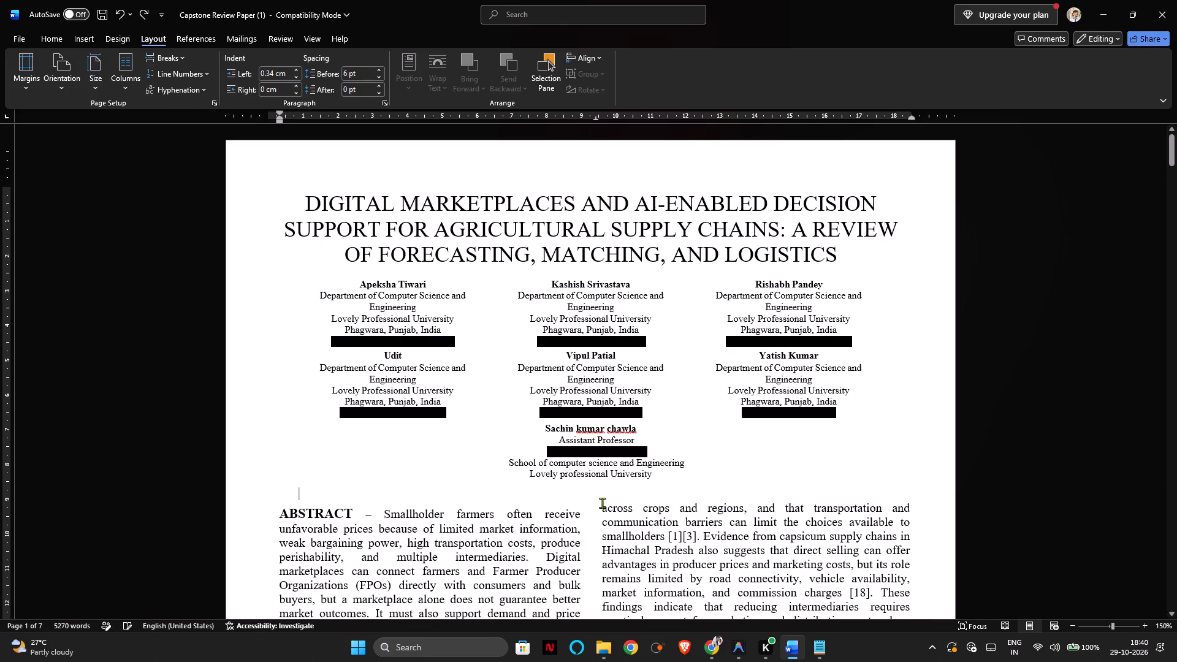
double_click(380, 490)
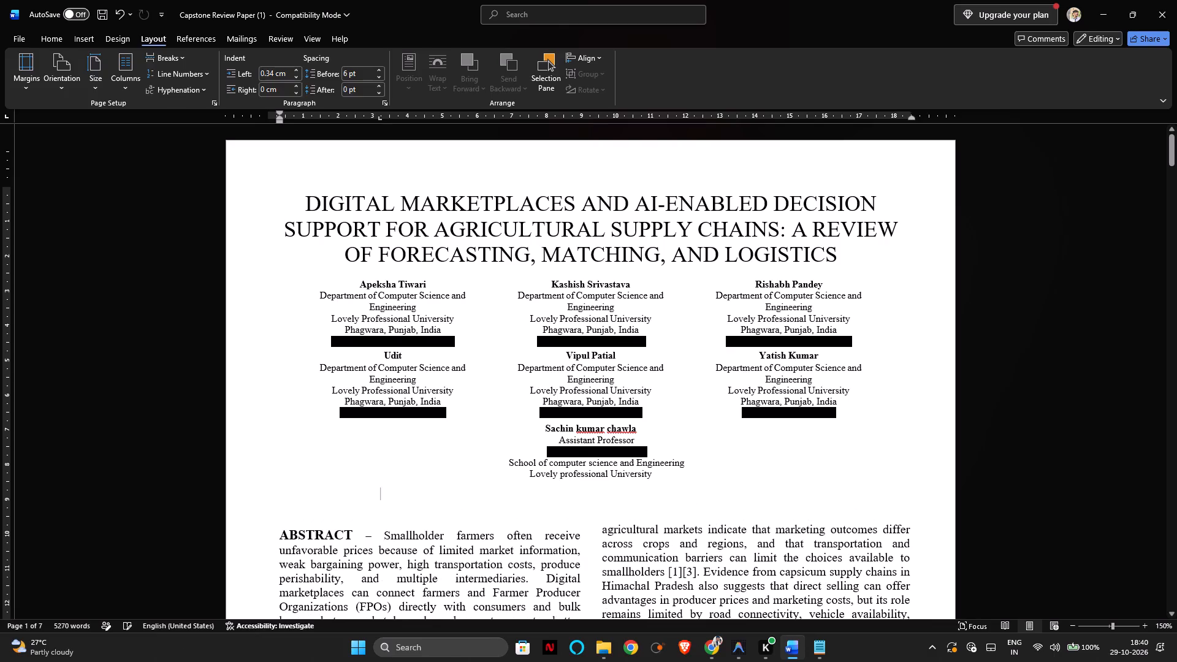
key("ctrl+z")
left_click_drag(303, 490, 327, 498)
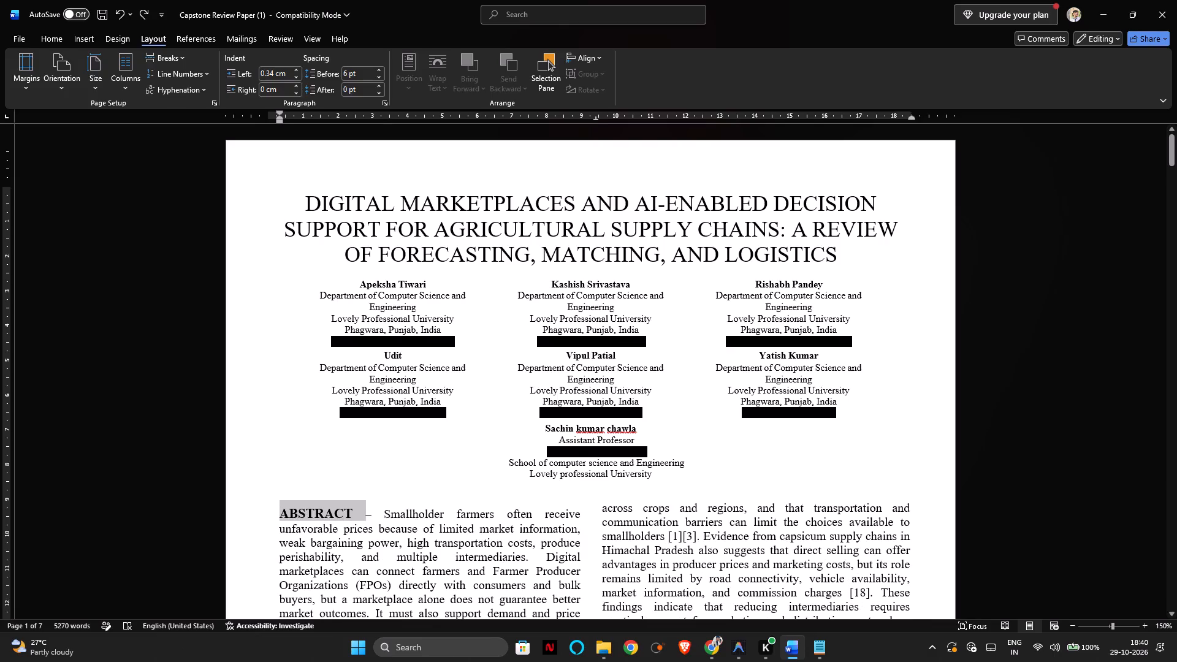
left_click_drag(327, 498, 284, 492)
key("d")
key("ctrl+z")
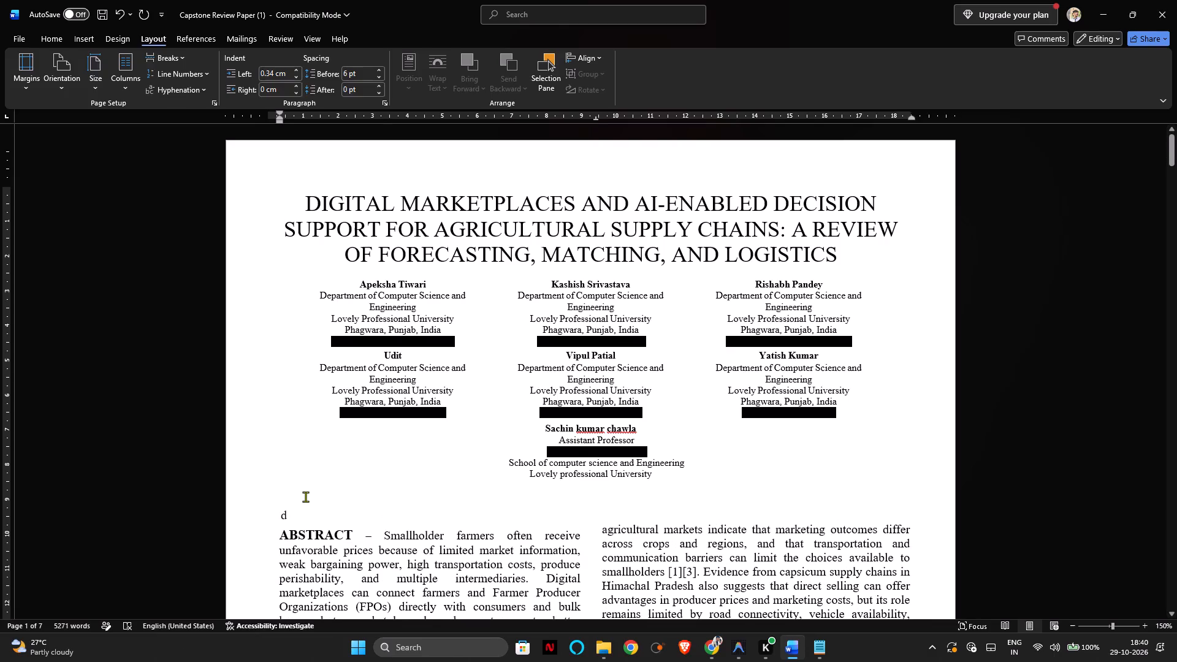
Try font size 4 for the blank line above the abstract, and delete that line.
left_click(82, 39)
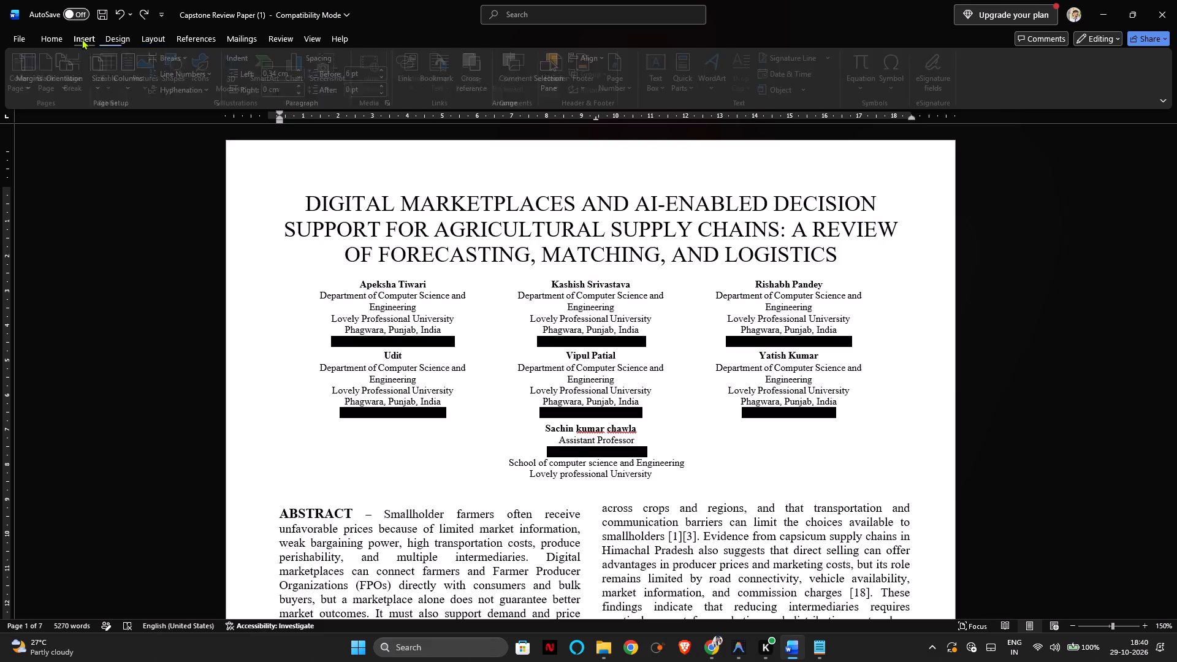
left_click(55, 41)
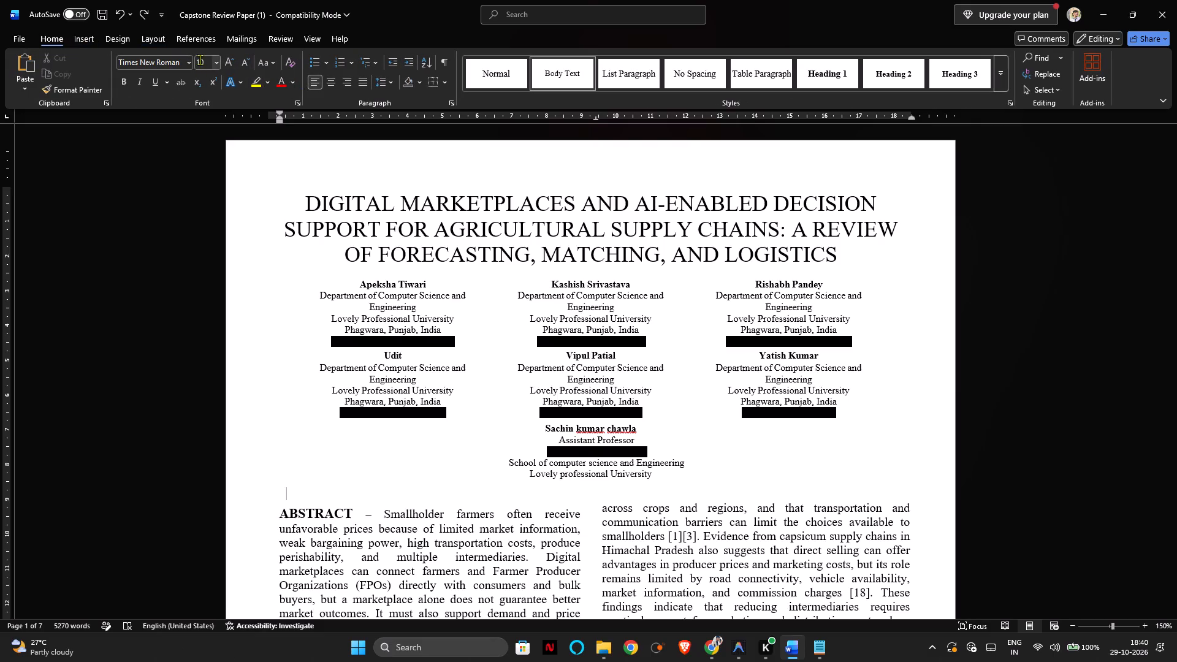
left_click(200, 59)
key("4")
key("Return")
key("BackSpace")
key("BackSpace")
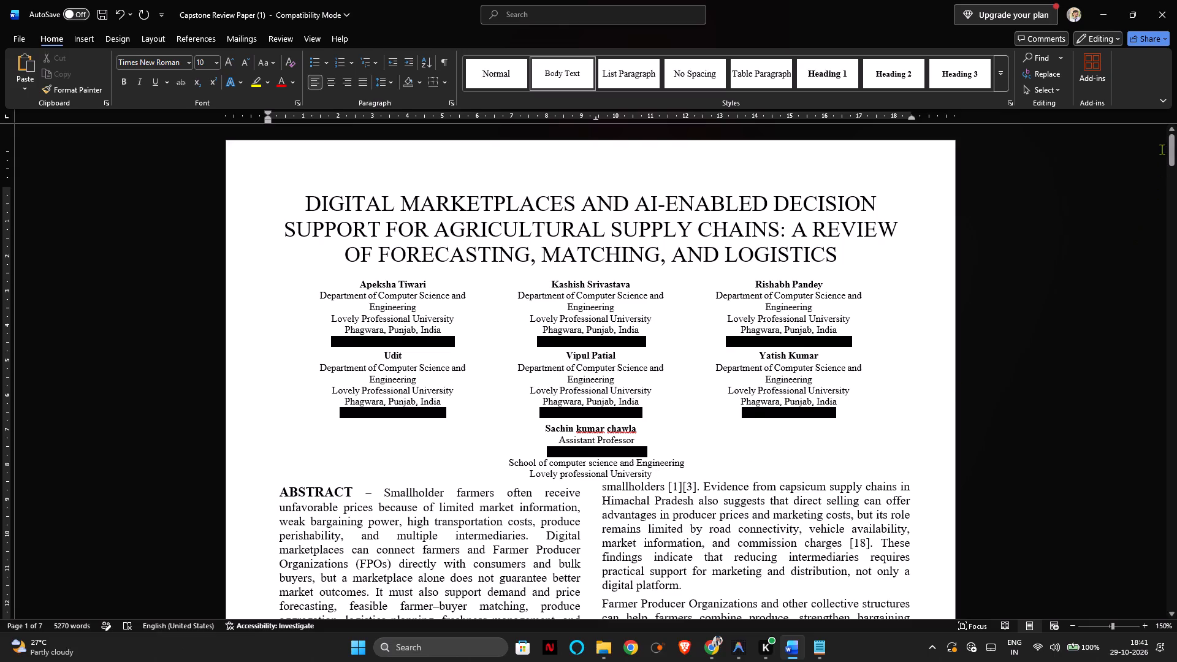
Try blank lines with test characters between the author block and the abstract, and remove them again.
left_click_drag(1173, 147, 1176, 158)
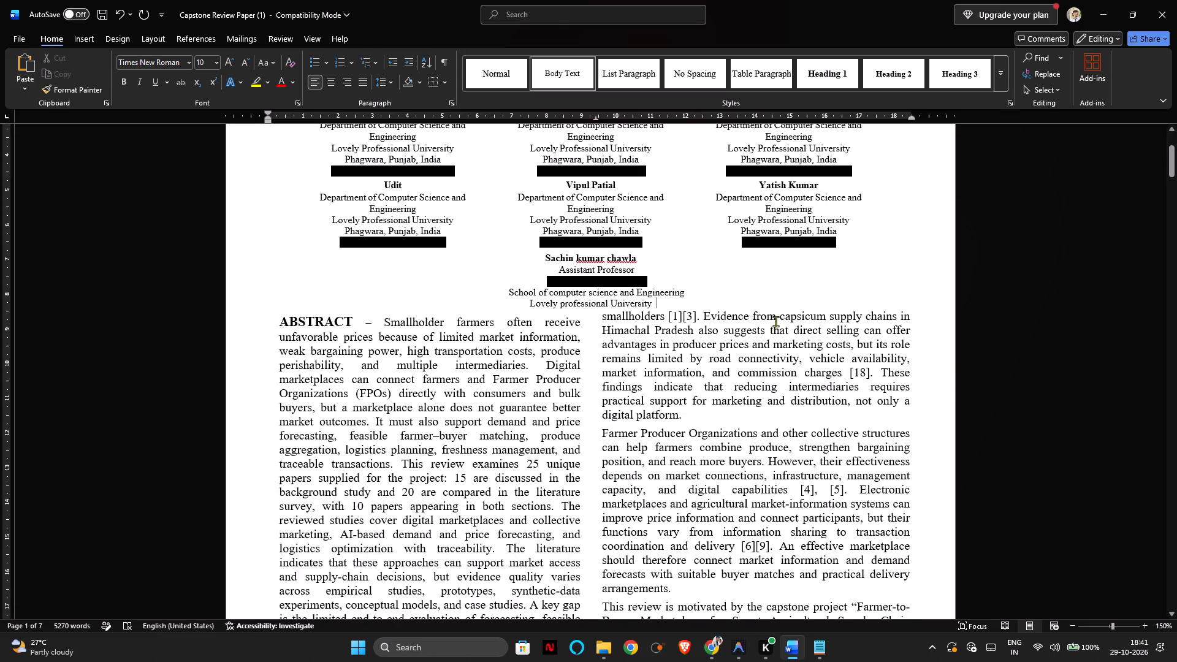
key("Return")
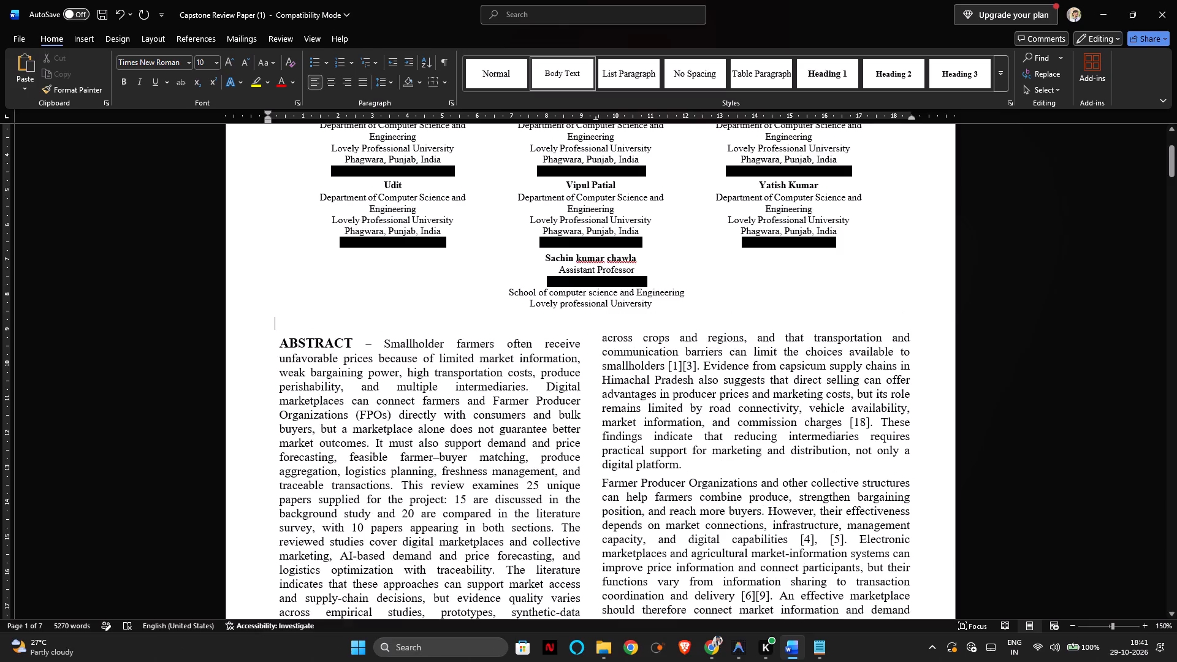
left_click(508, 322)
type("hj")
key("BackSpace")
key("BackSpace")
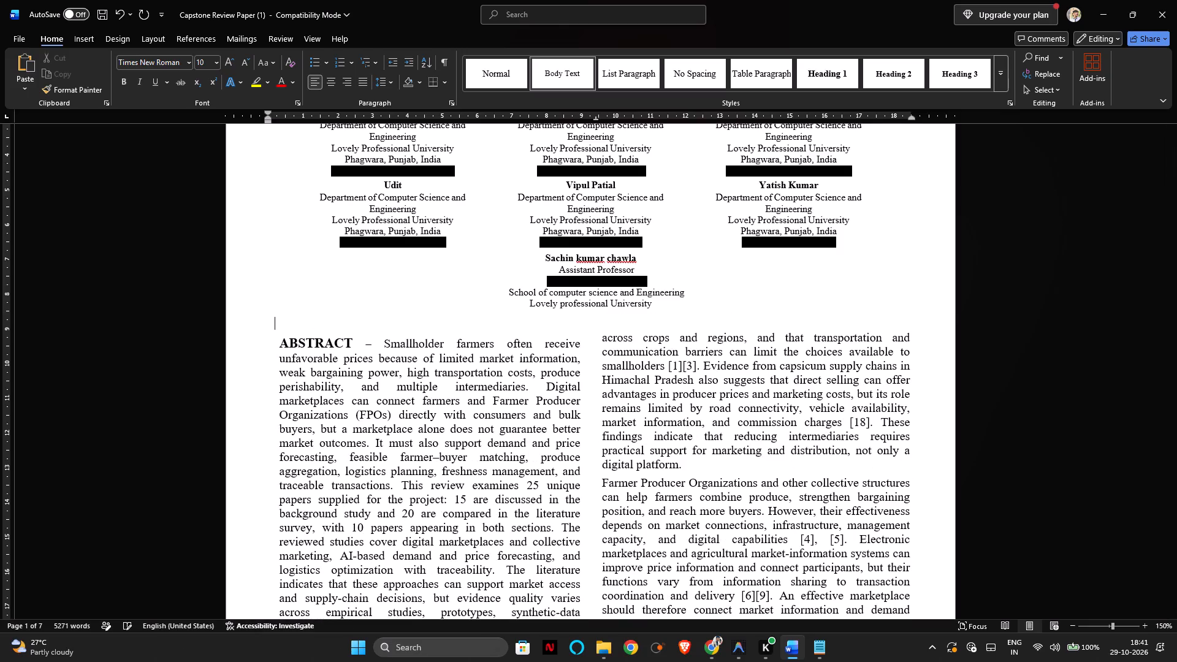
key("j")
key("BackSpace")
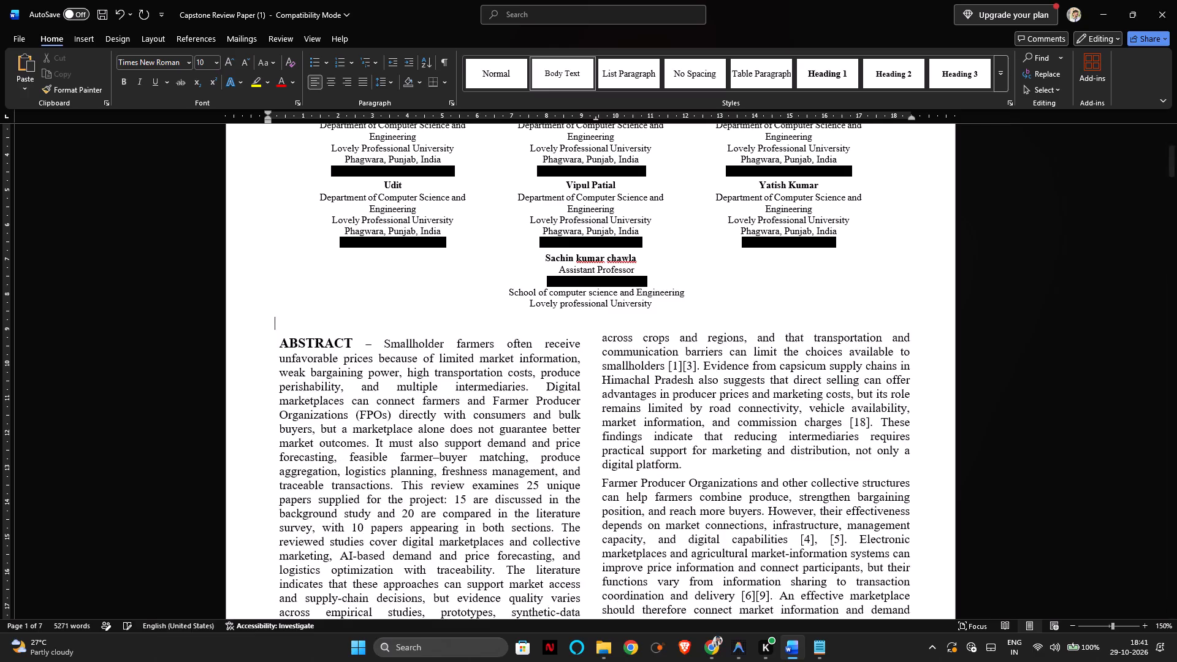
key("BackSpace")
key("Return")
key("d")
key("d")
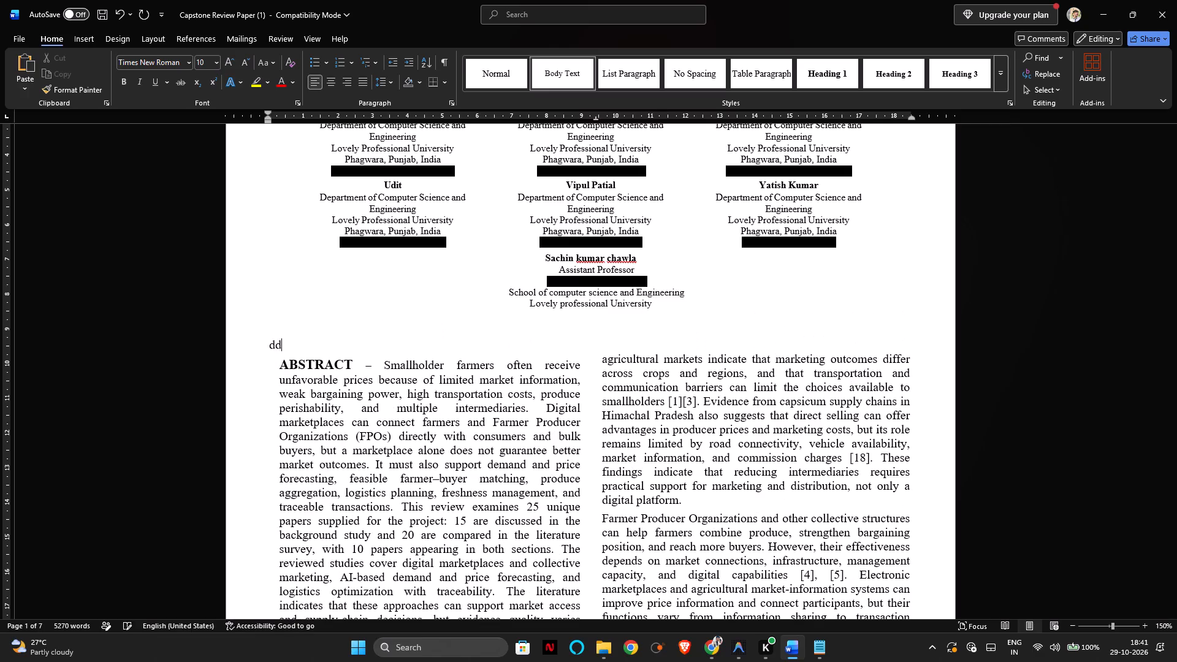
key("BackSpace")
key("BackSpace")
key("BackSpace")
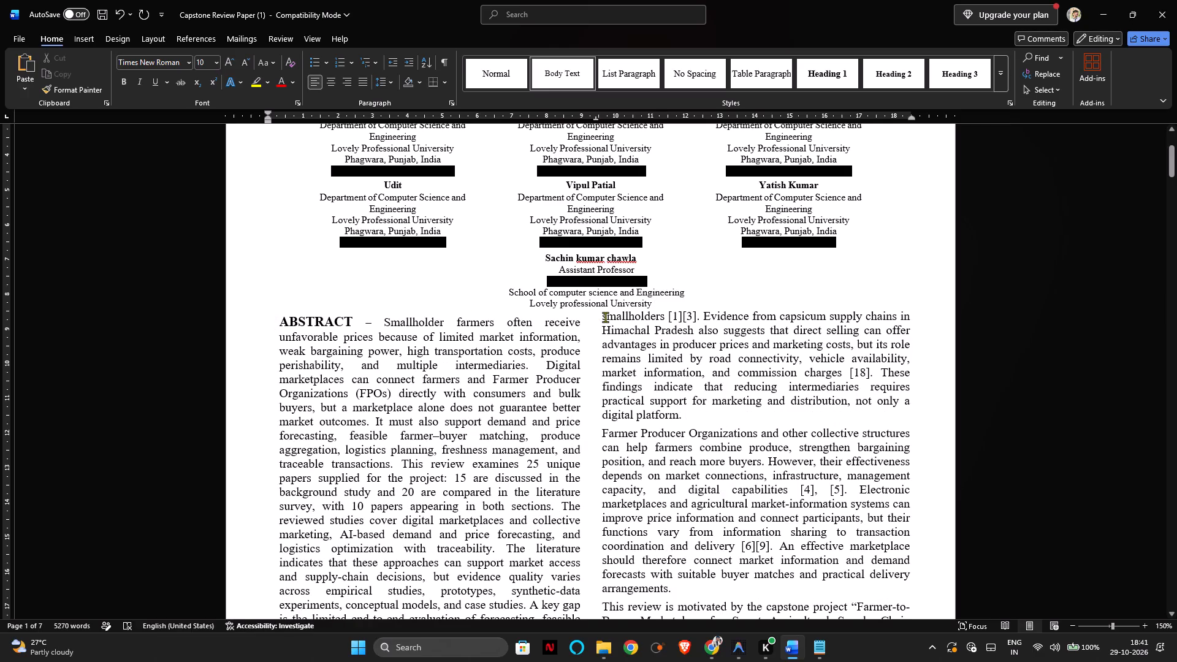
Remove the comma and space between citations [4] and [5] in the Introduction's Farmer Producer Organizations paragraph.
left_click(722, 306)
scroll(779, 434, "down", 1)
scroll(820, 411, "up", 1)
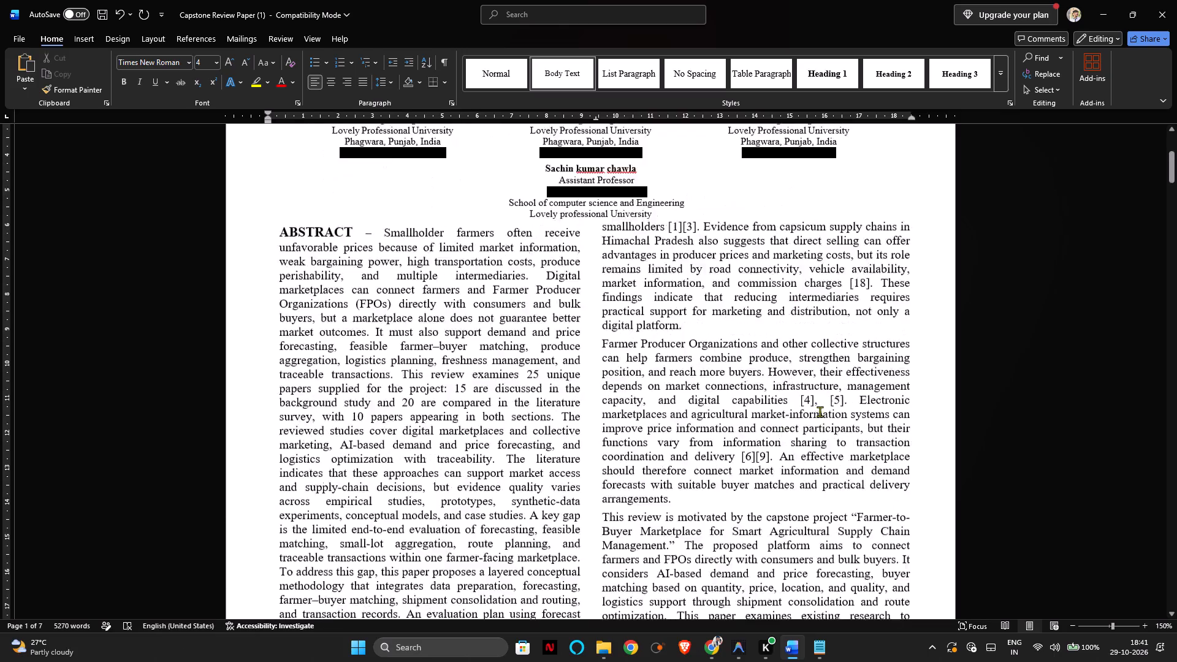
left_click(826, 488)
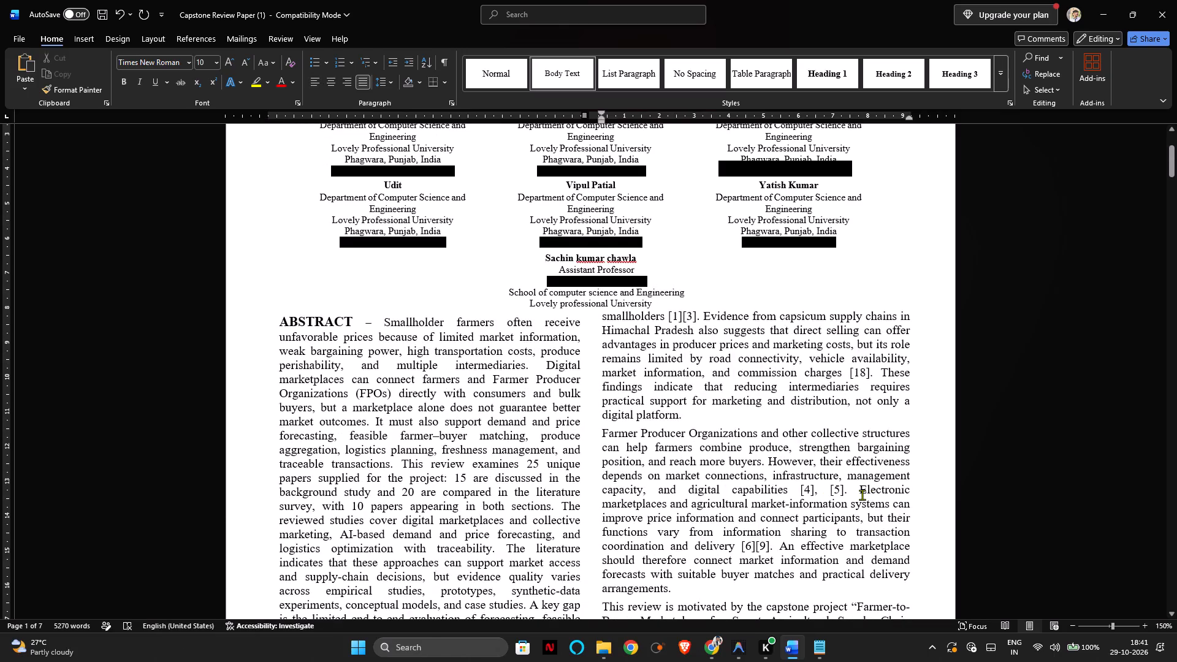
key("BackSpace")
key("BackSpace")
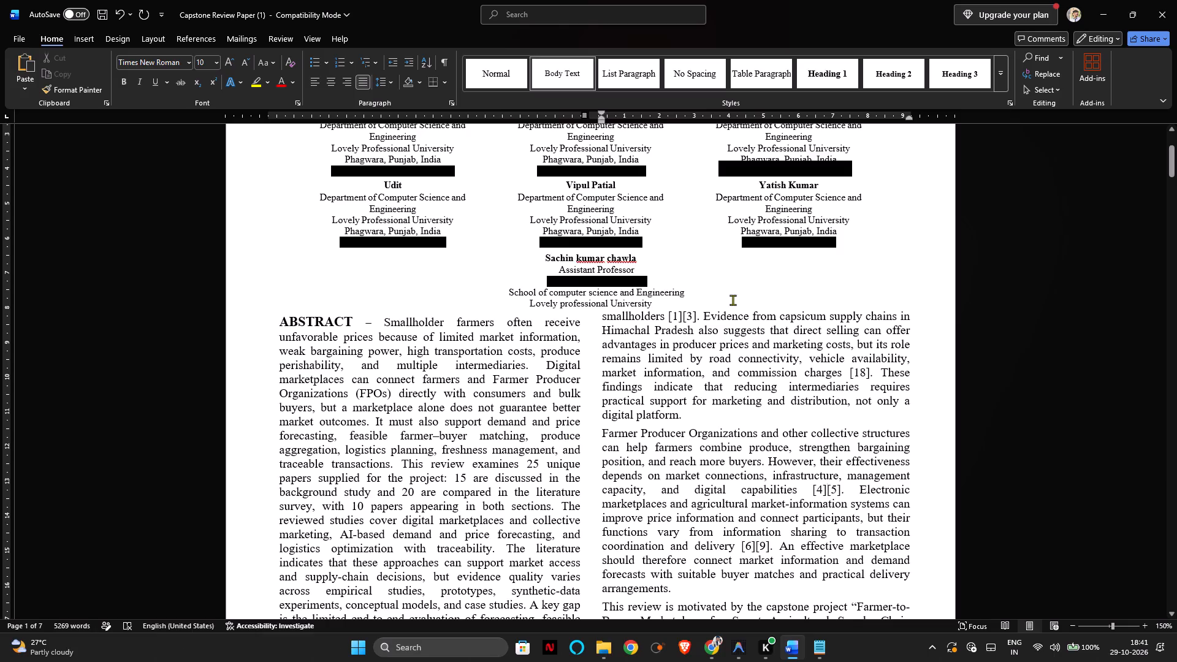
Remove the comma and space between citations [4] and [5] in the FPO paragraph of Background Study subsection A.
left_click_drag(1171, 169, 1173, 173)
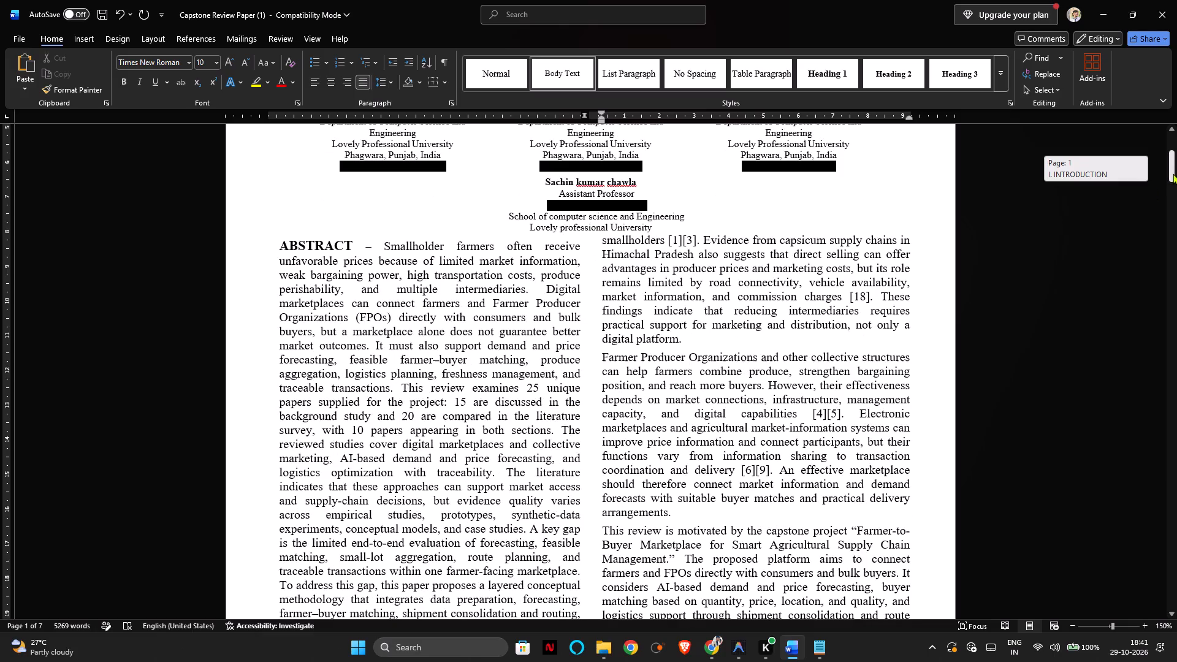
left_click_drag(1173, 173, 1176, 178)
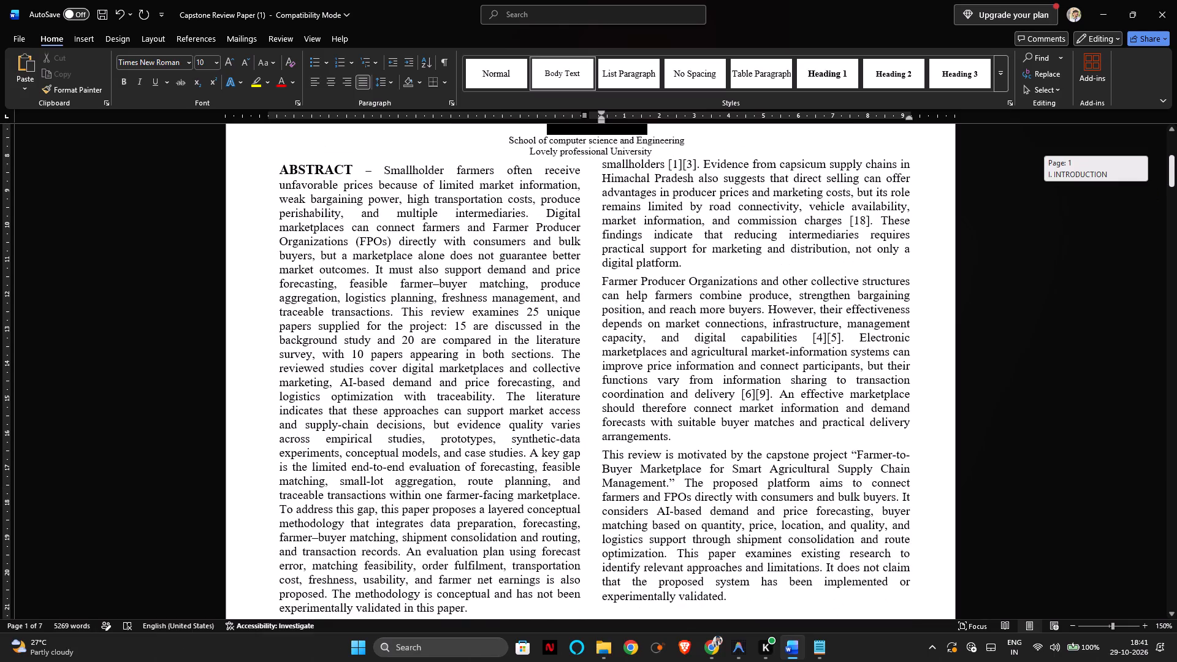
left_click_drag(1176, 178, 1176, 189)
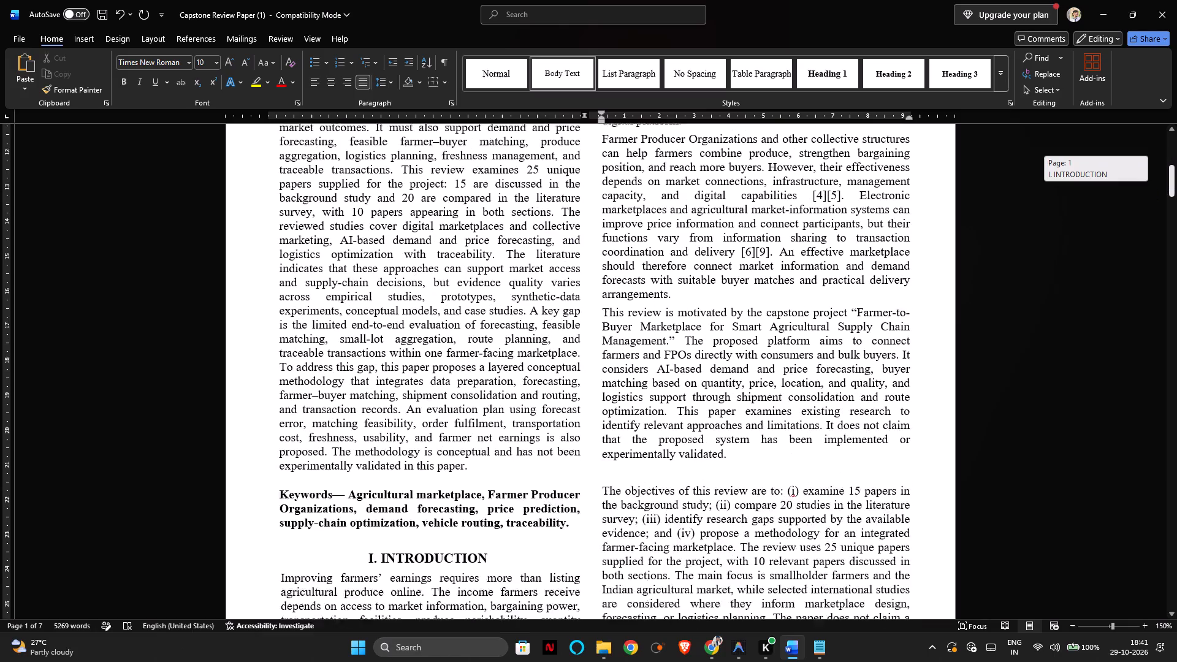
left_click_drag(1176, 189, 1176, 195)
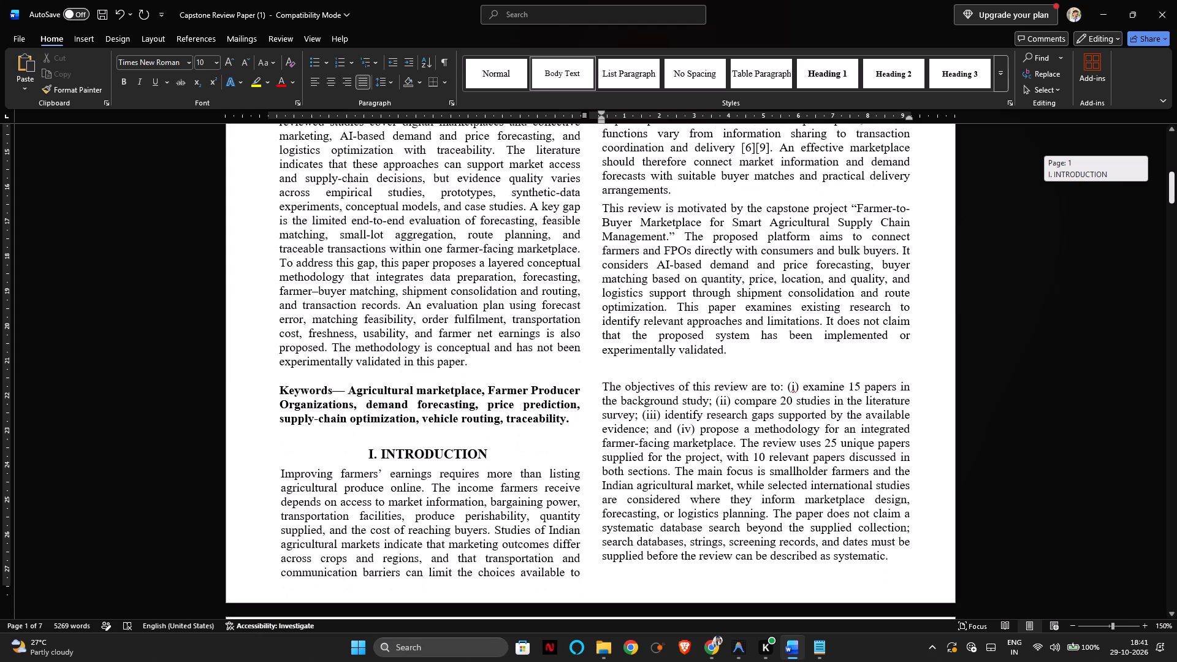
left_click_drag(1176, 195, 1176, 215)
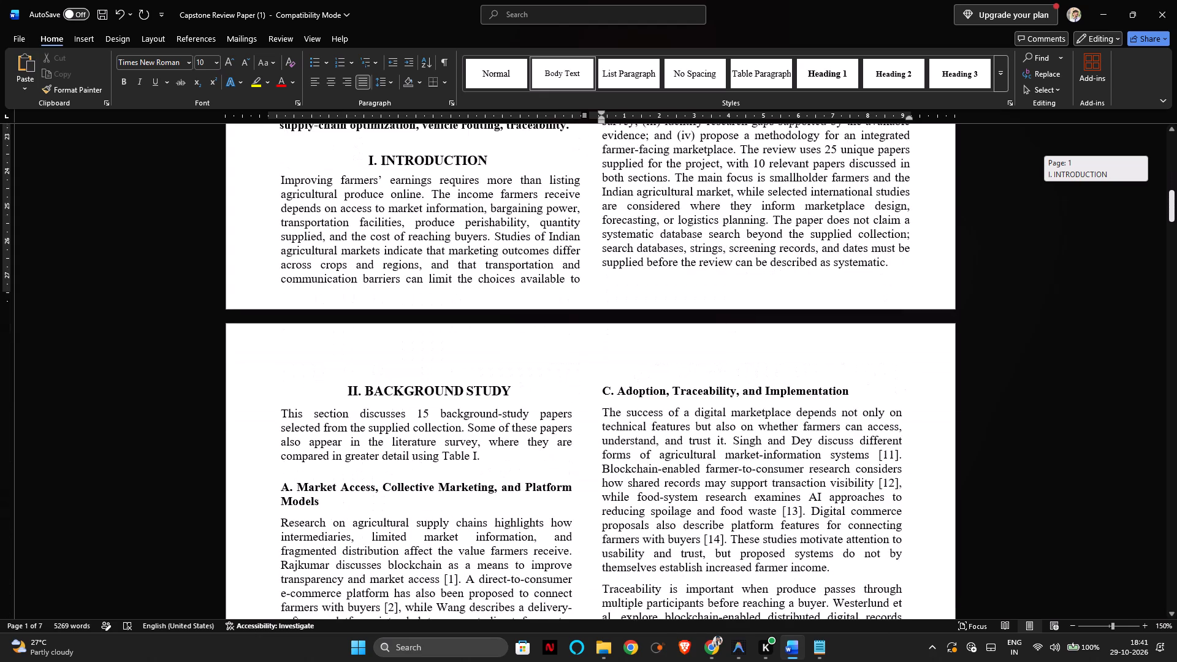
left_click_drag(1176, 215, 1176, 218)
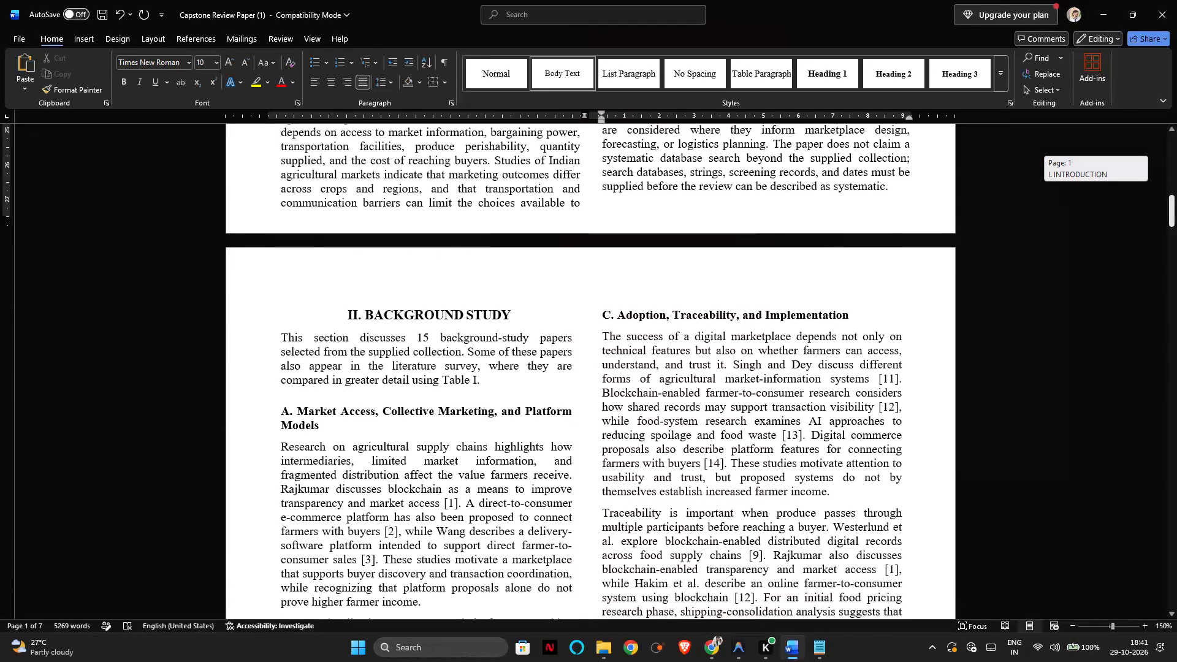
left_click_drag(1176, 218, 1176, 230)
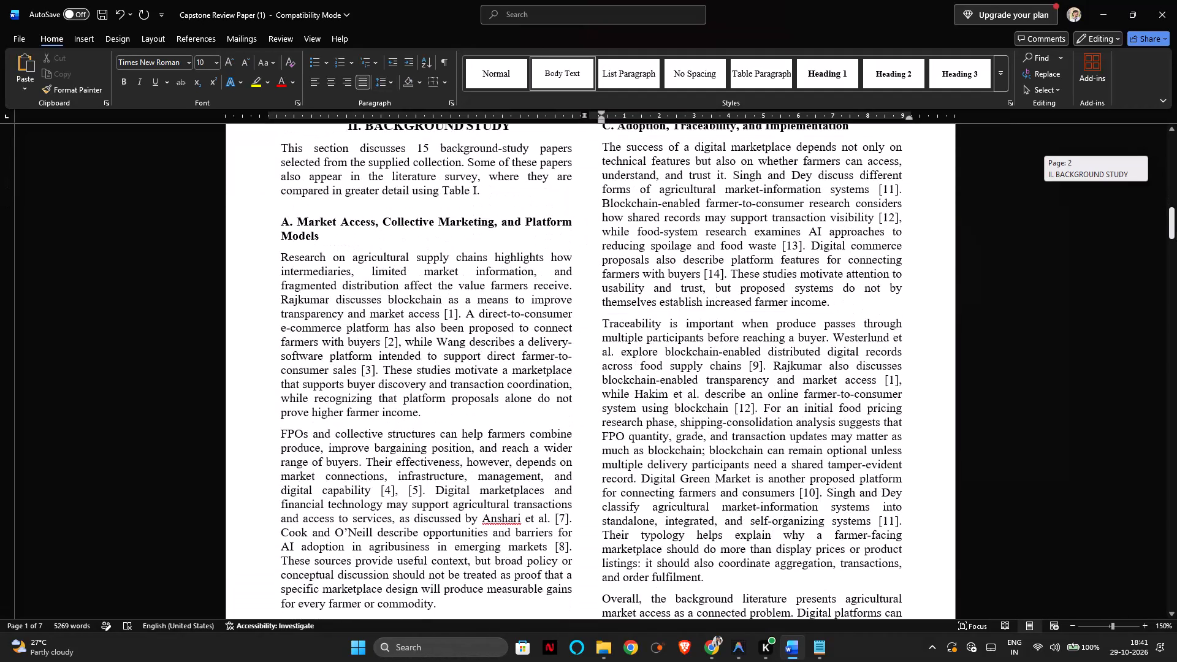
left_click_drag(1176, 230, 1176, 243)
left_click(409, 301)
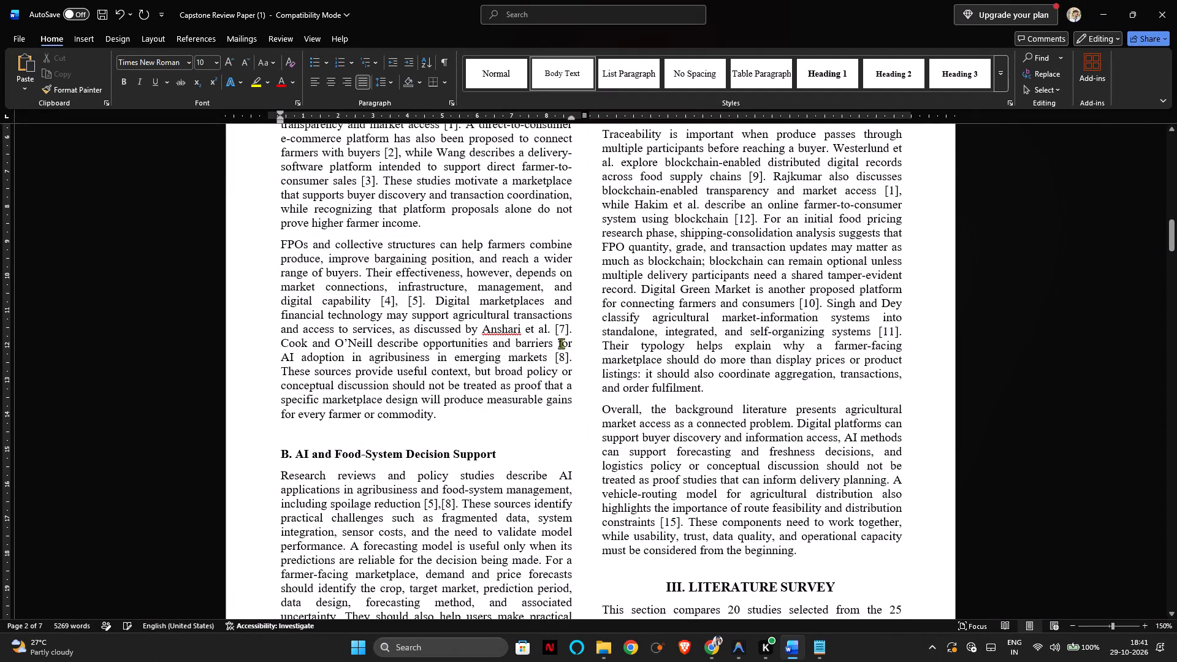
key("BackSpace")
key("BackSpace")
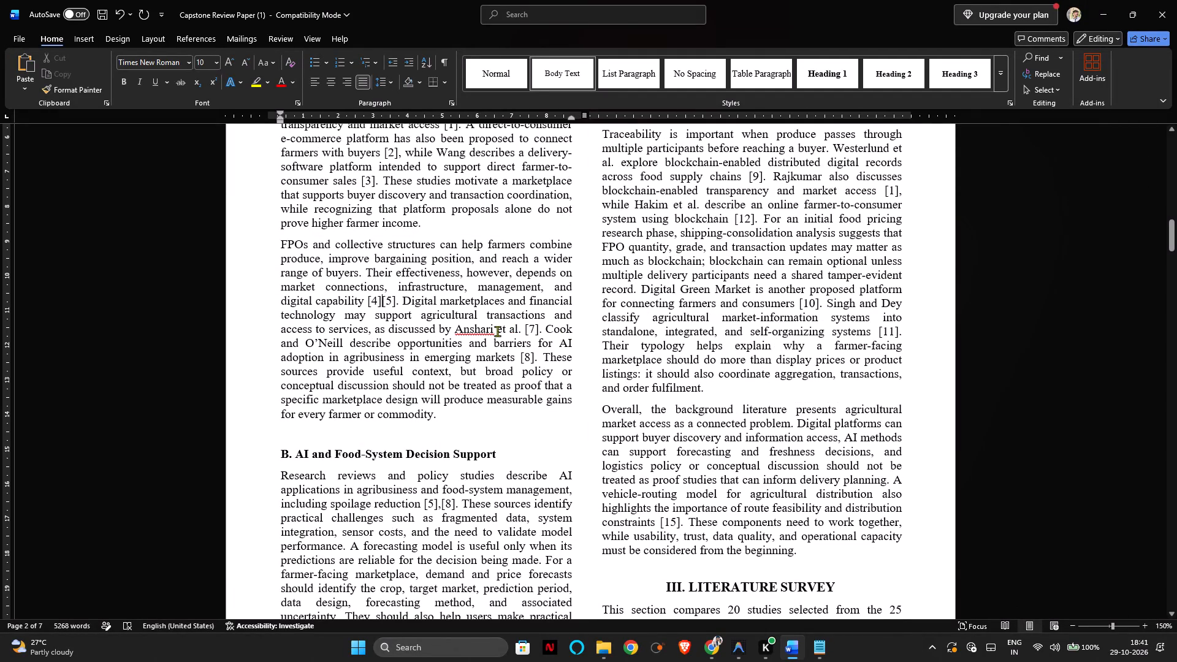
left_click(479, 330)
double_click(479, 330)
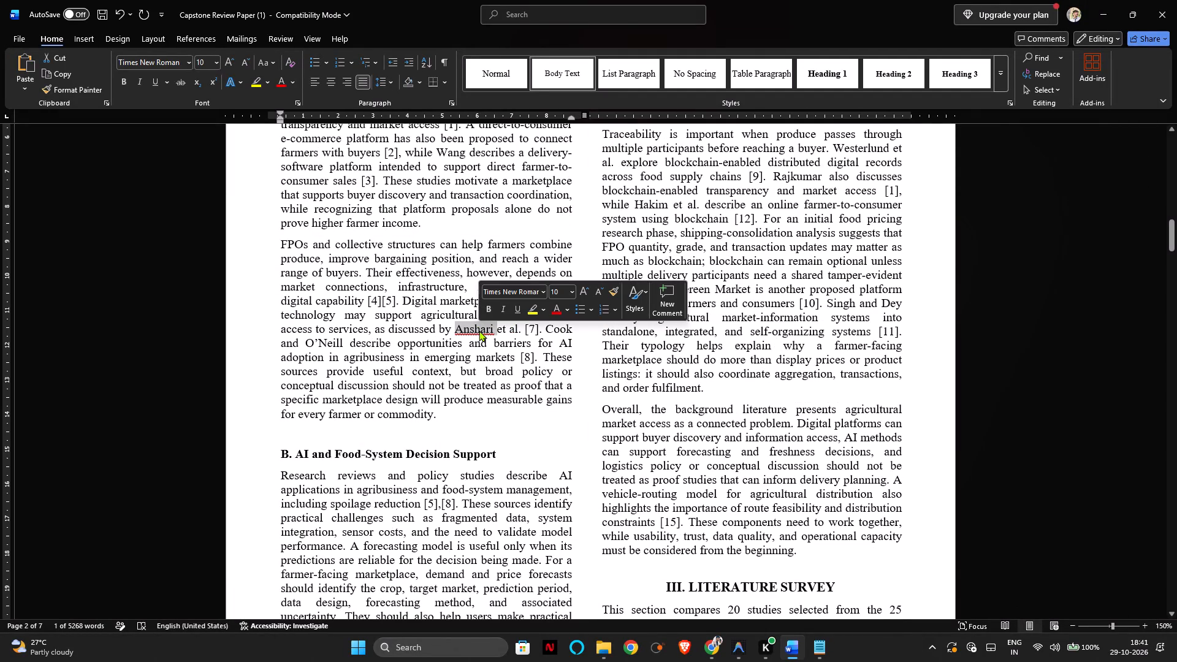
left_click(729, 351)
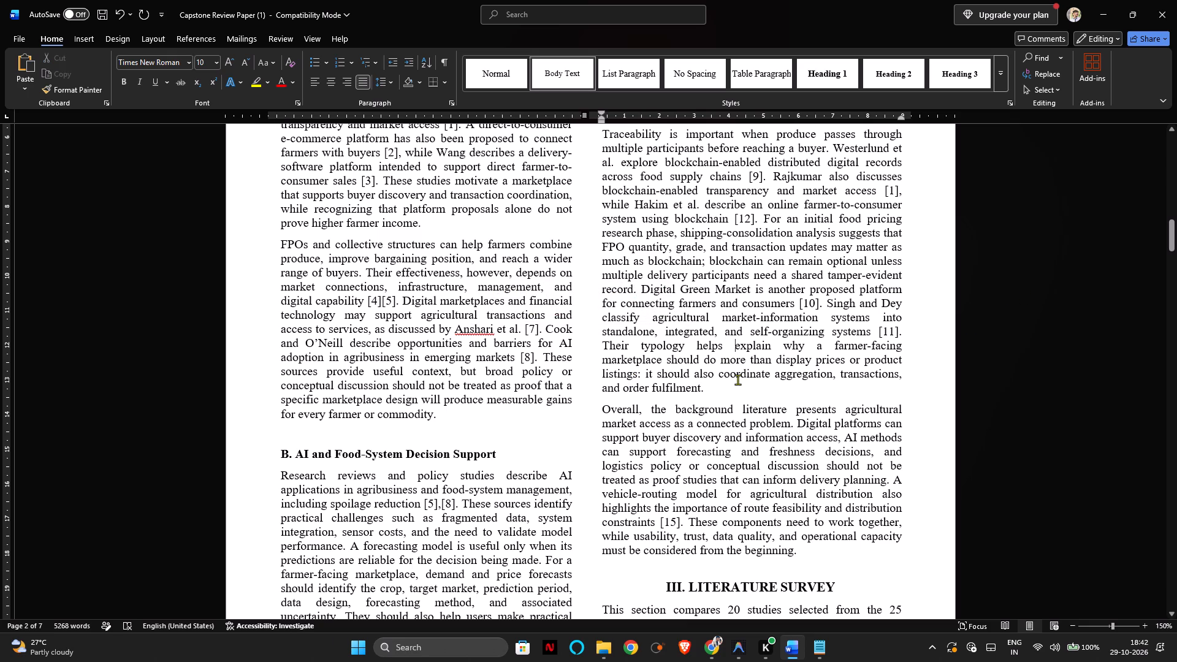
Remove the comma between citations [5] and [8] in the first paragraph of Background Study subsection B.
left_click(1171, 235)
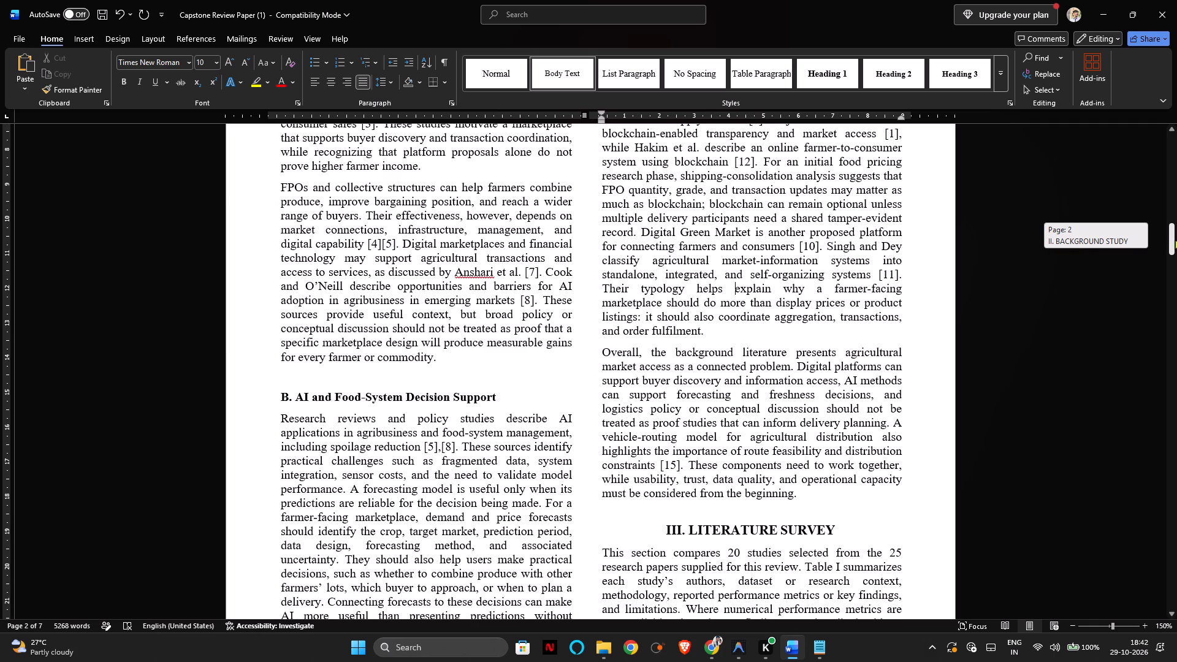
left_click(440, 445)
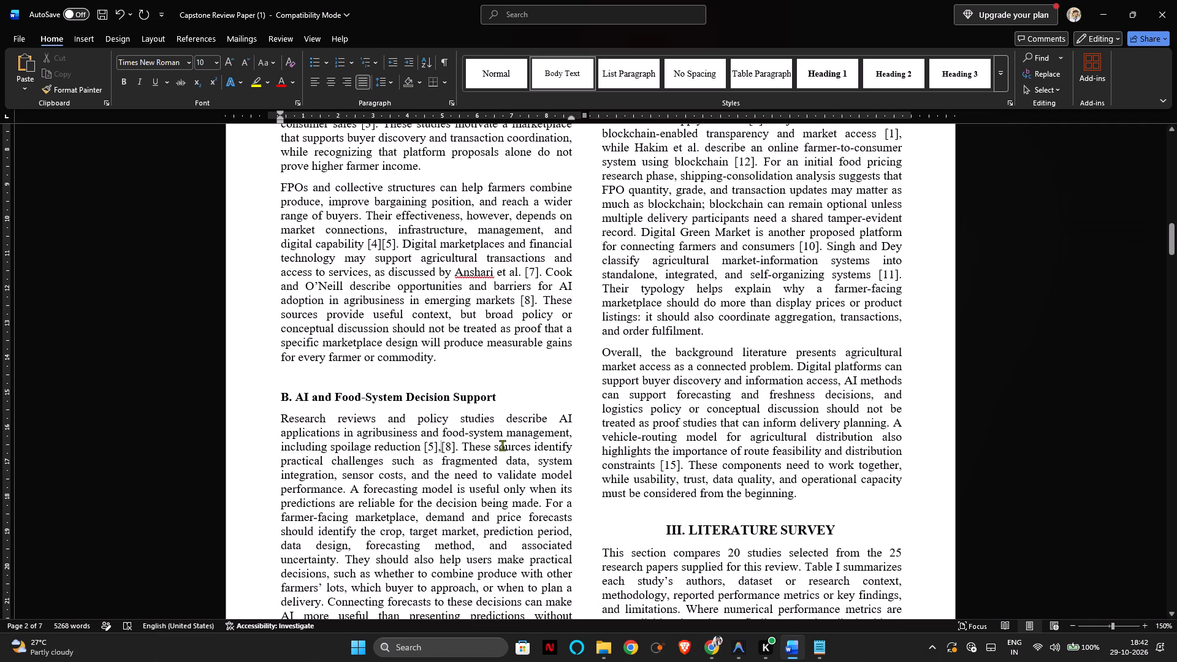
key("BackSpace")
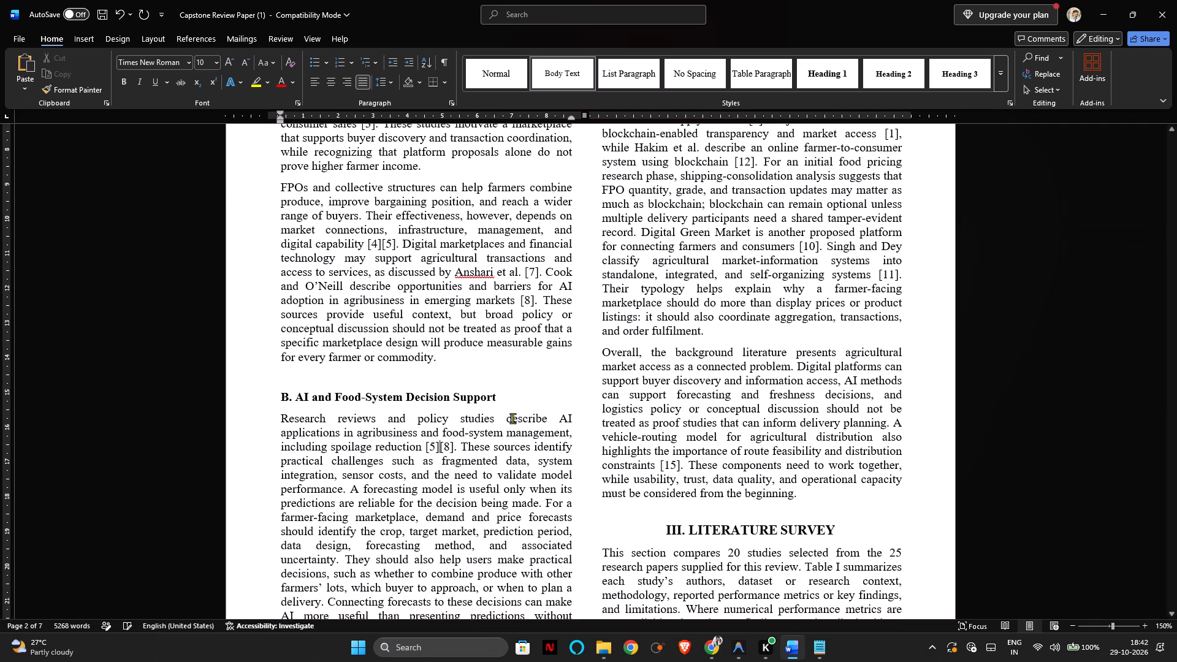
Remove the comma and space between citations [21] and [23] at the end of Background Study subsection B.
left_click_drag(1171, 235, 1173, 248)
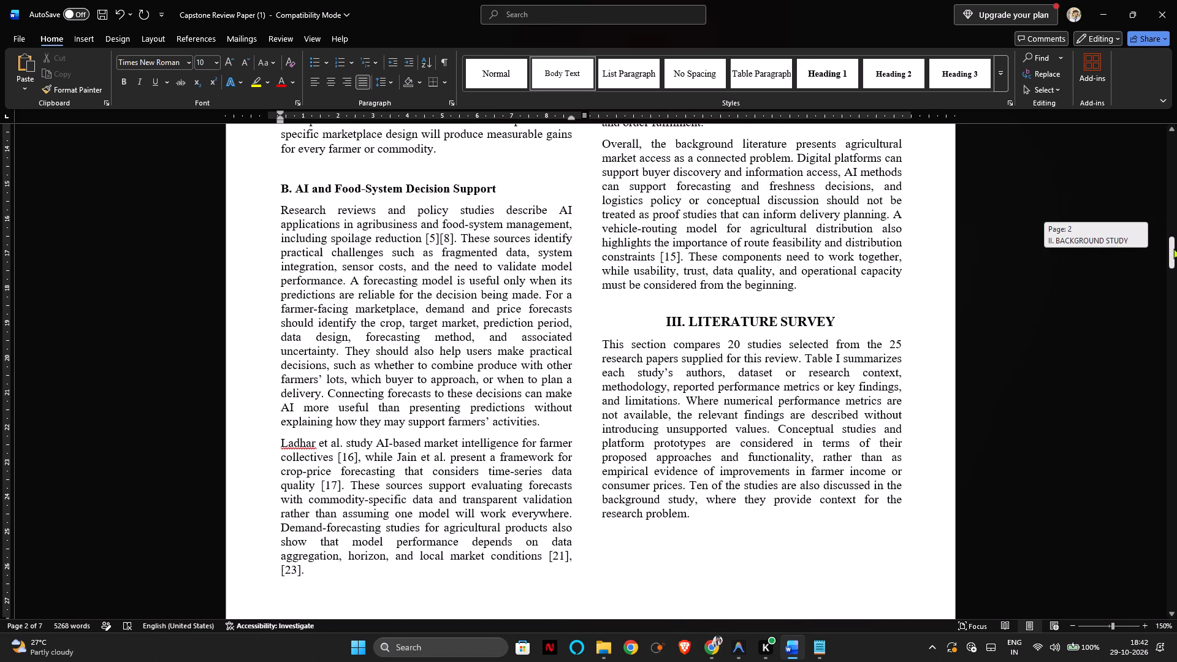
left_click_drag(1173, 248, 1173, 256)
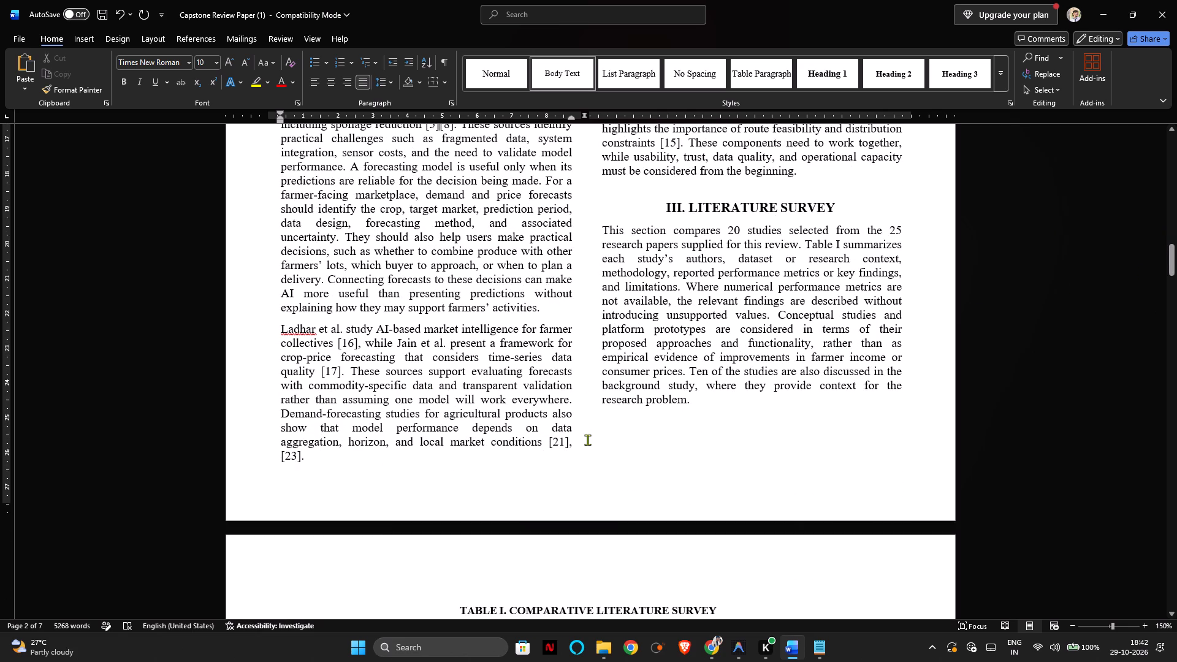
left_click(583, 444)
key("BackSpace")
key("BackSpace")
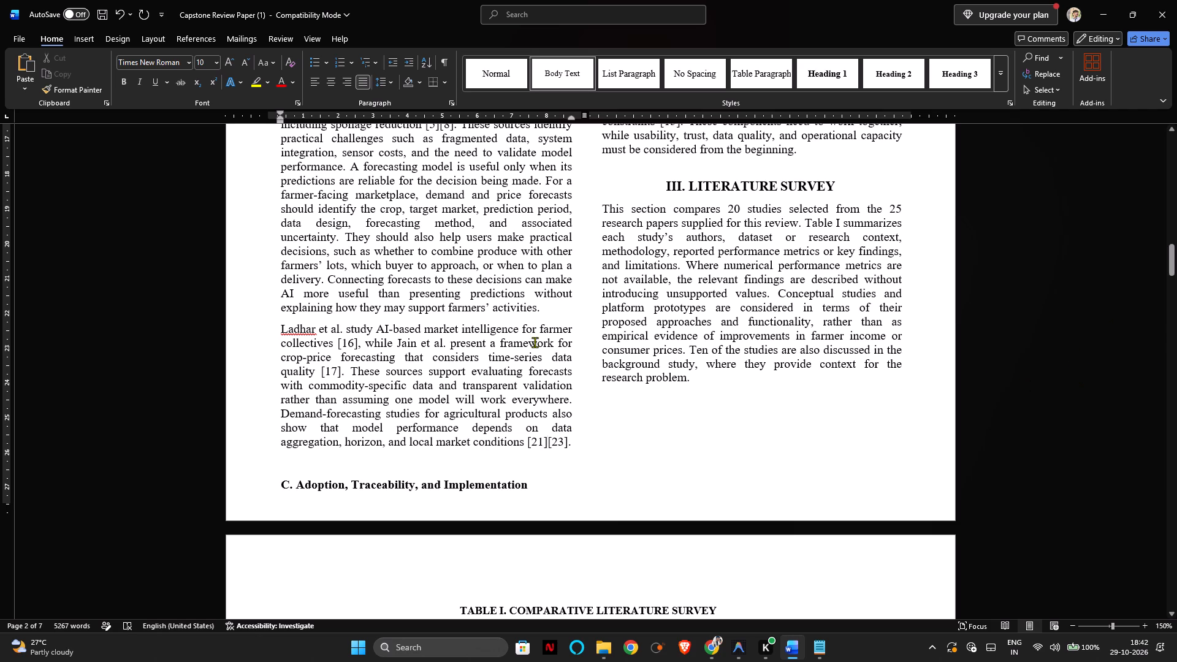
Add a blank line after subsection B to move the "C. Adoption, Traceability, and Implementation" heading to the second column.
scroll(506, 300, "up", 1)
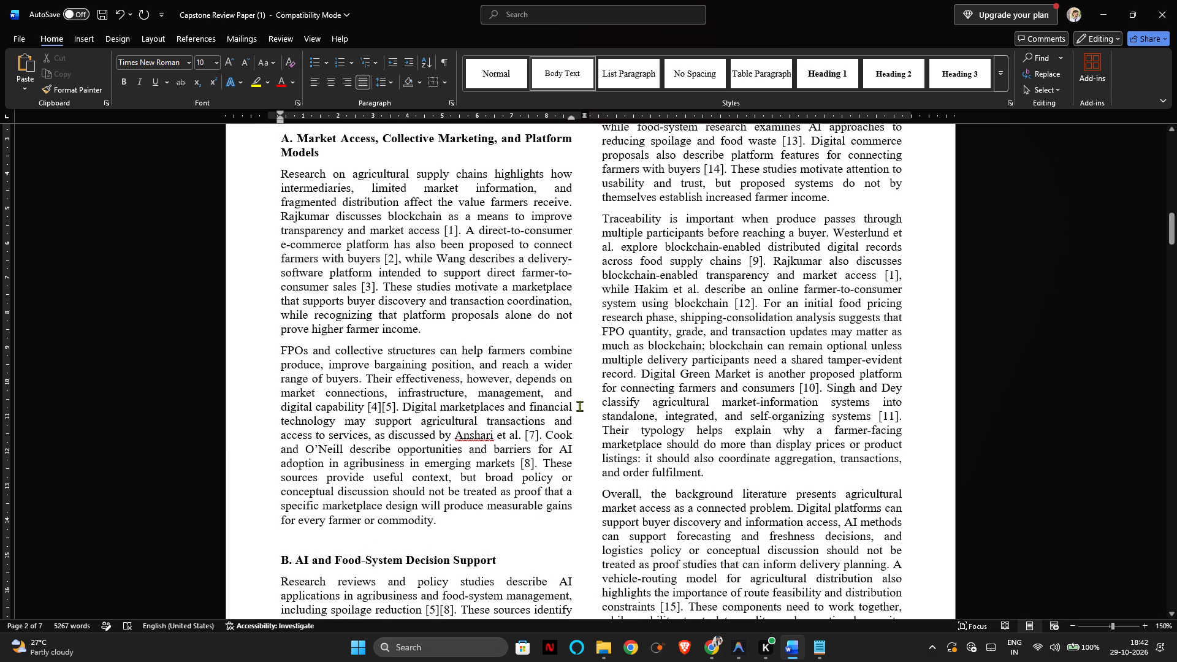
scroll(578, 420, "down", 1)
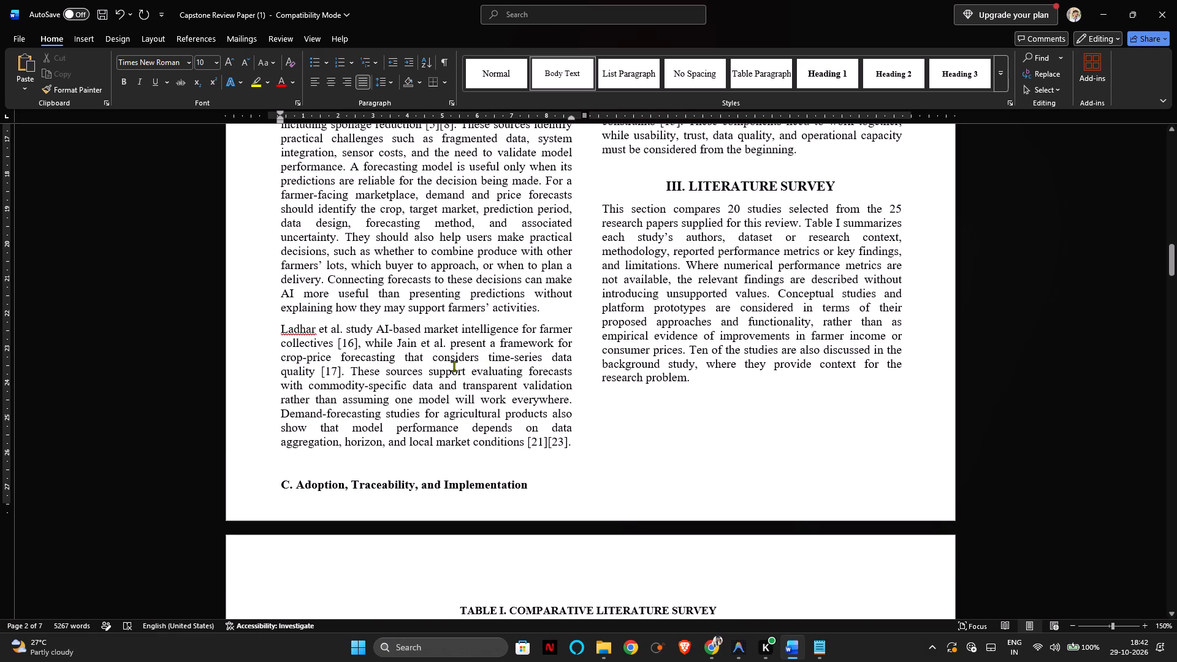
left_click(539, 463)
key("Return")
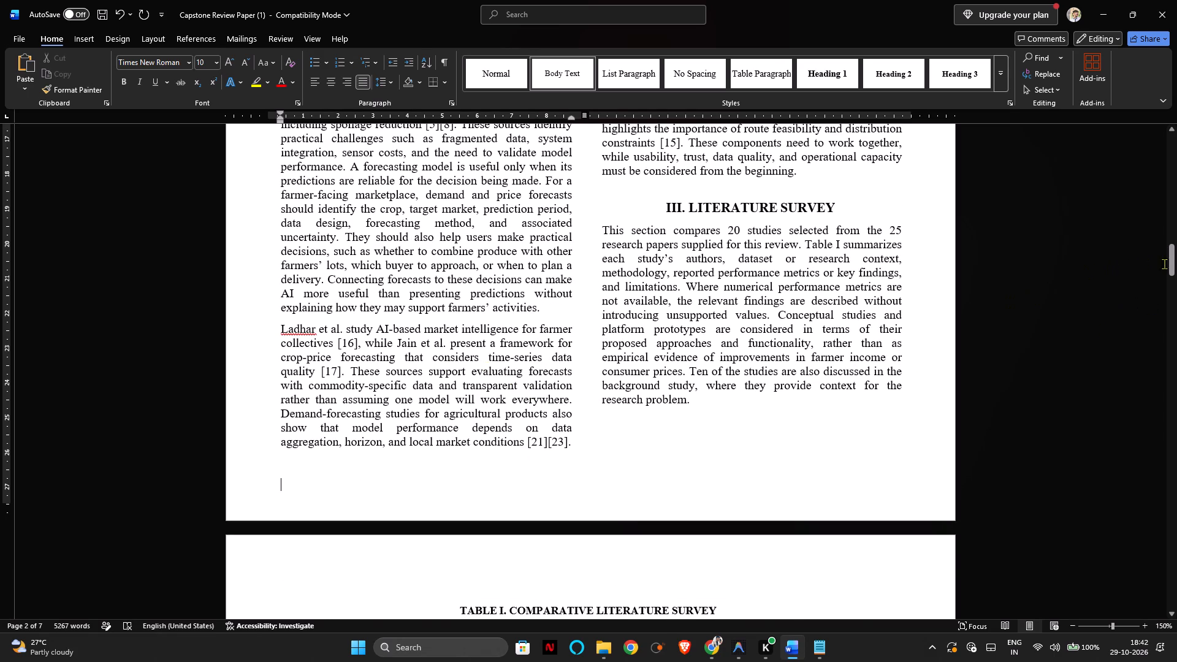
Review the Background Study, Table I and Comparative Synthesis sections for column layout, spacing and in-text citation formatting.
left_click_drag(1174, 259, 1173, 233)
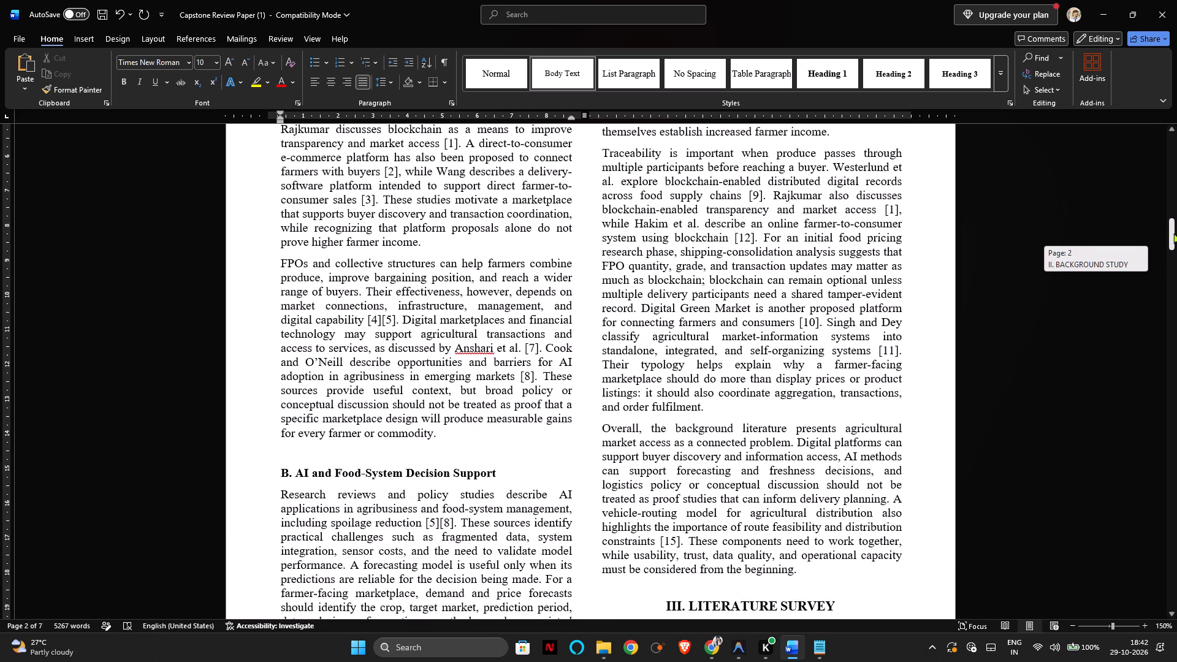
left_click_drag(1173, 233, 1173, 228)
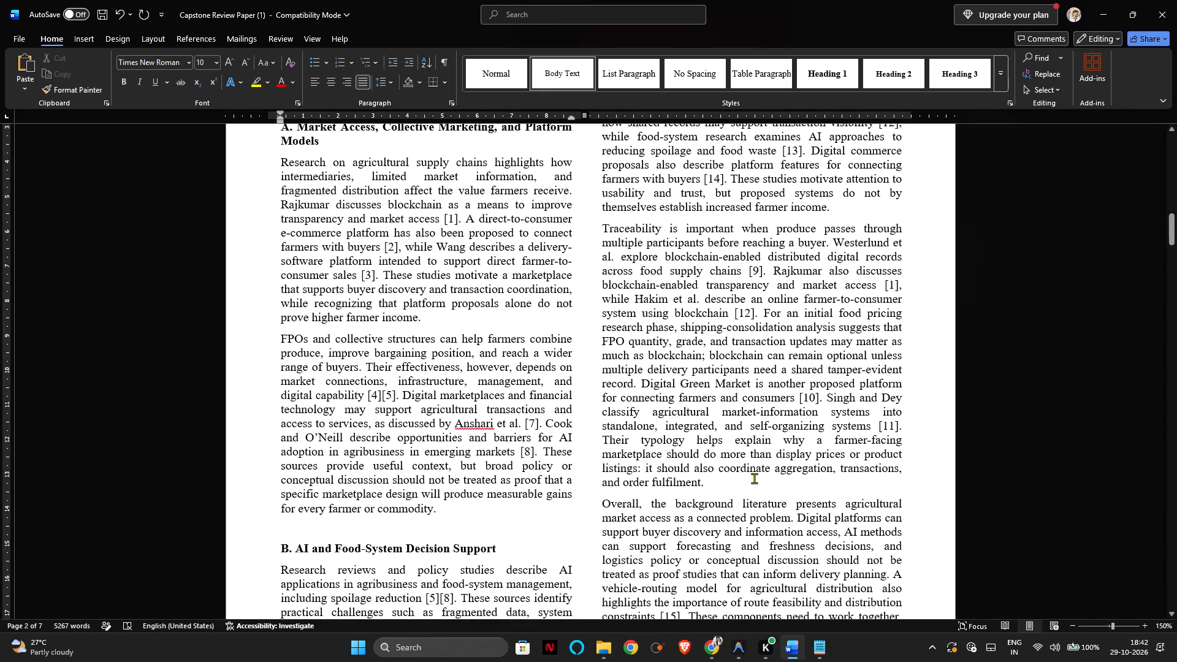
left_click(730, 218)
left_click(842, 210)
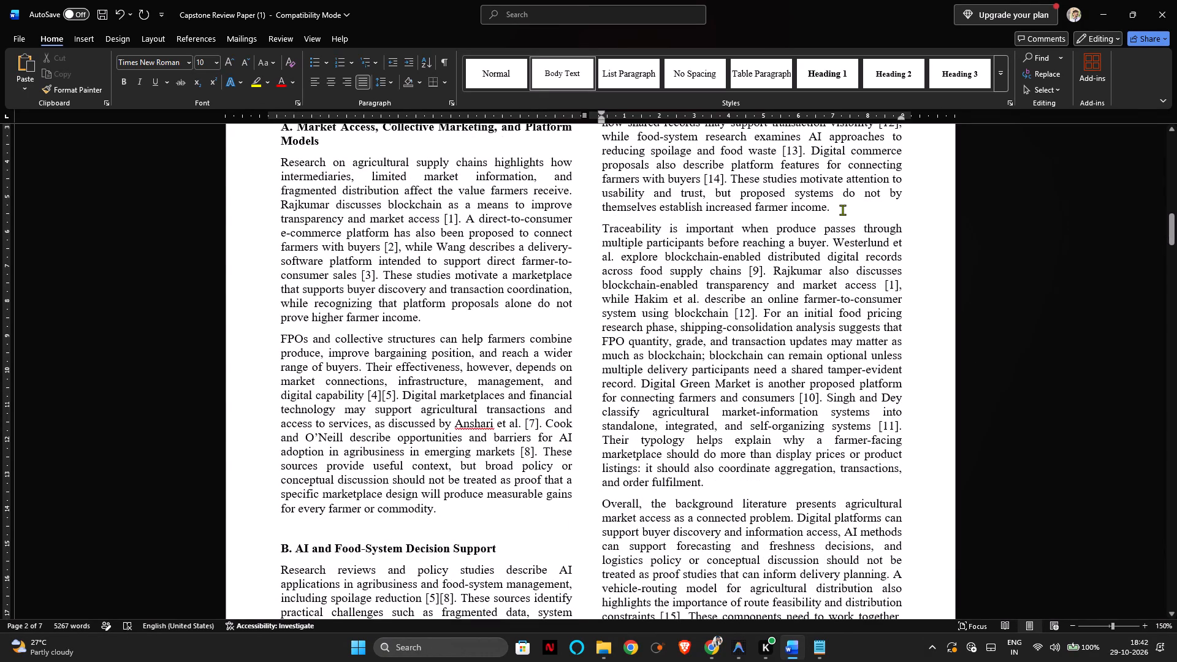
scroll(804, 259, "up", 1)
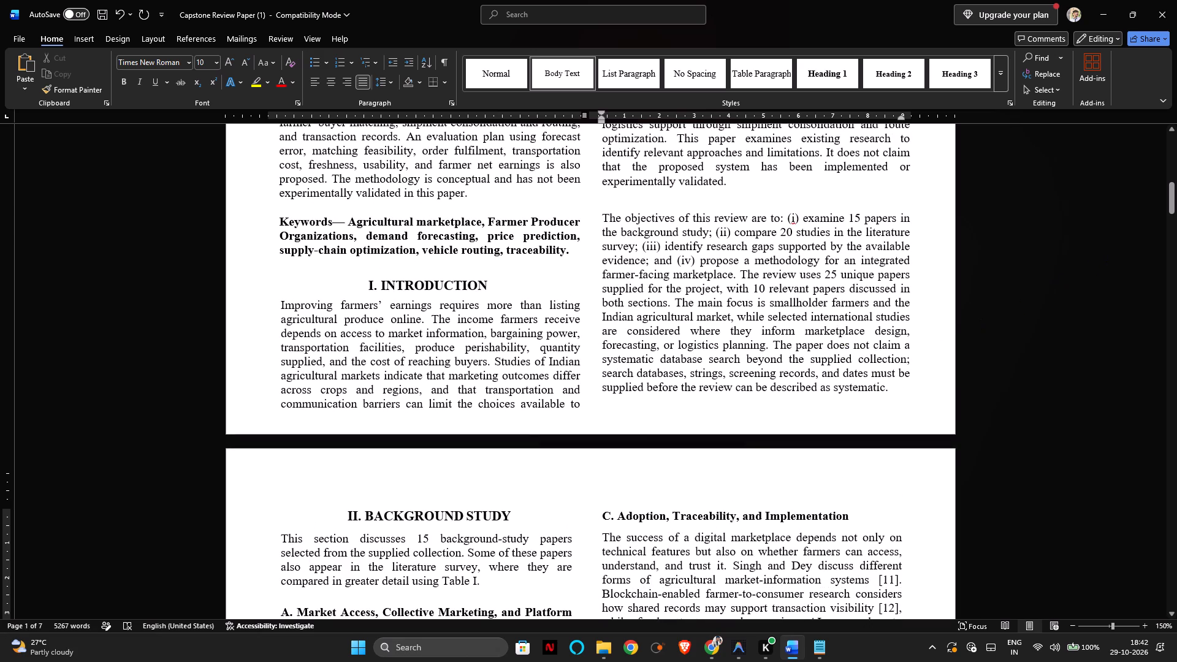
left_click(864, 518)
left_click_drag(1173, 200, 1175, 207)
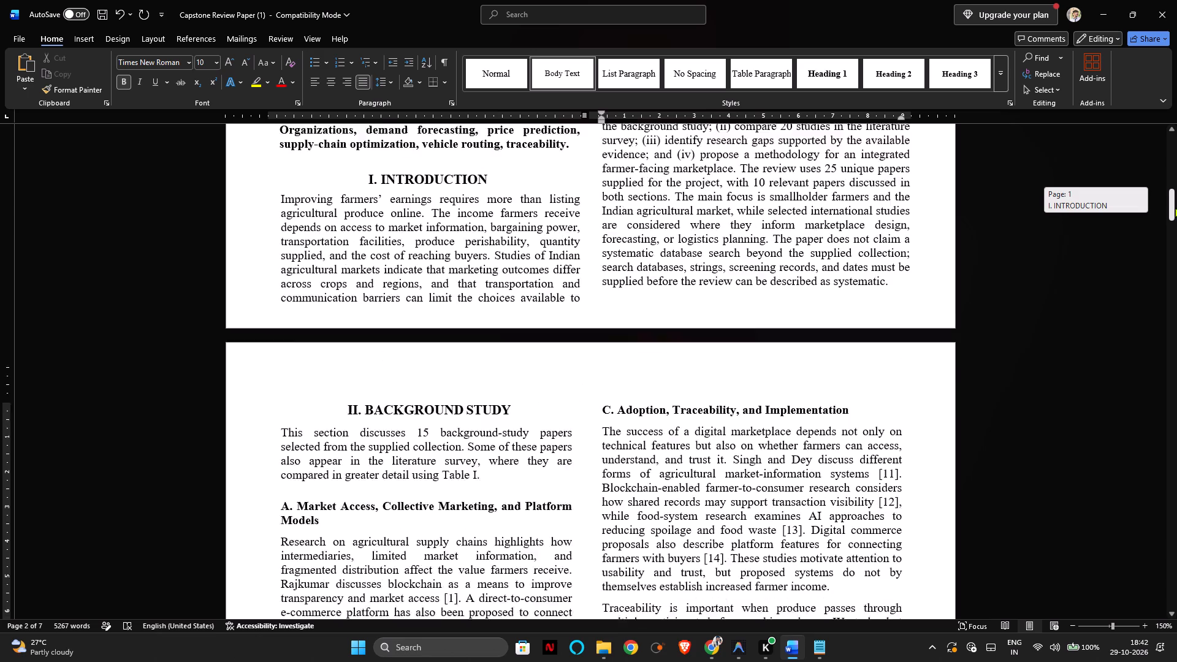
left_click_drag(1175, 207, 1176, 221)
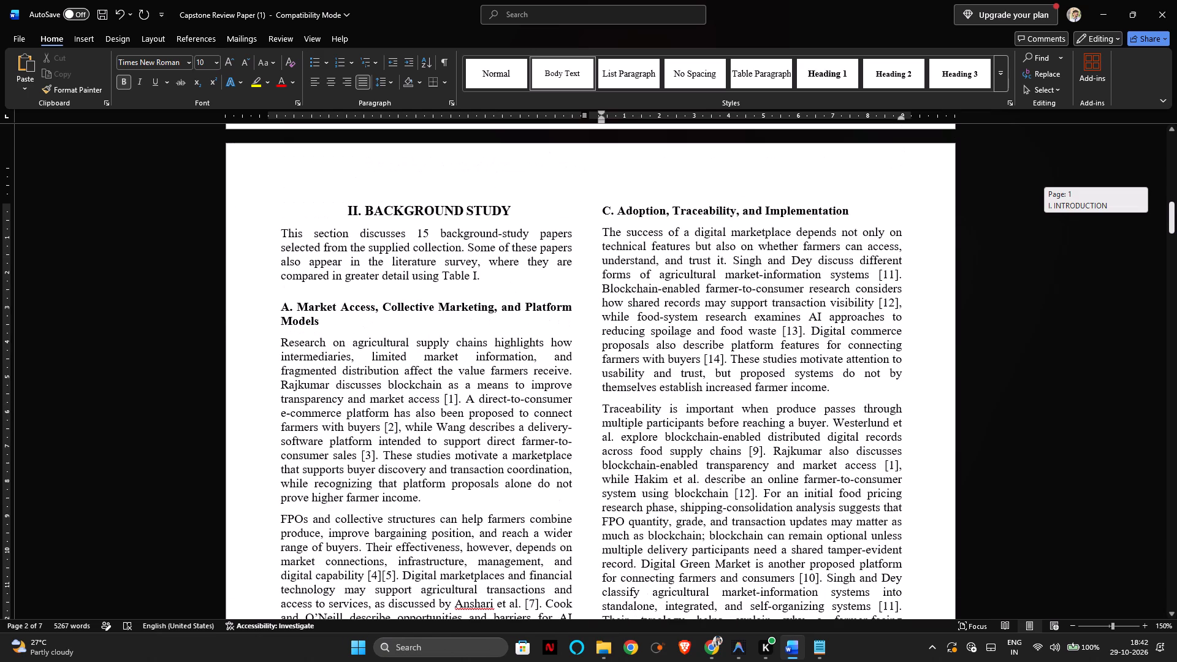
left_click_drag(1176, 221, 1176, 245)
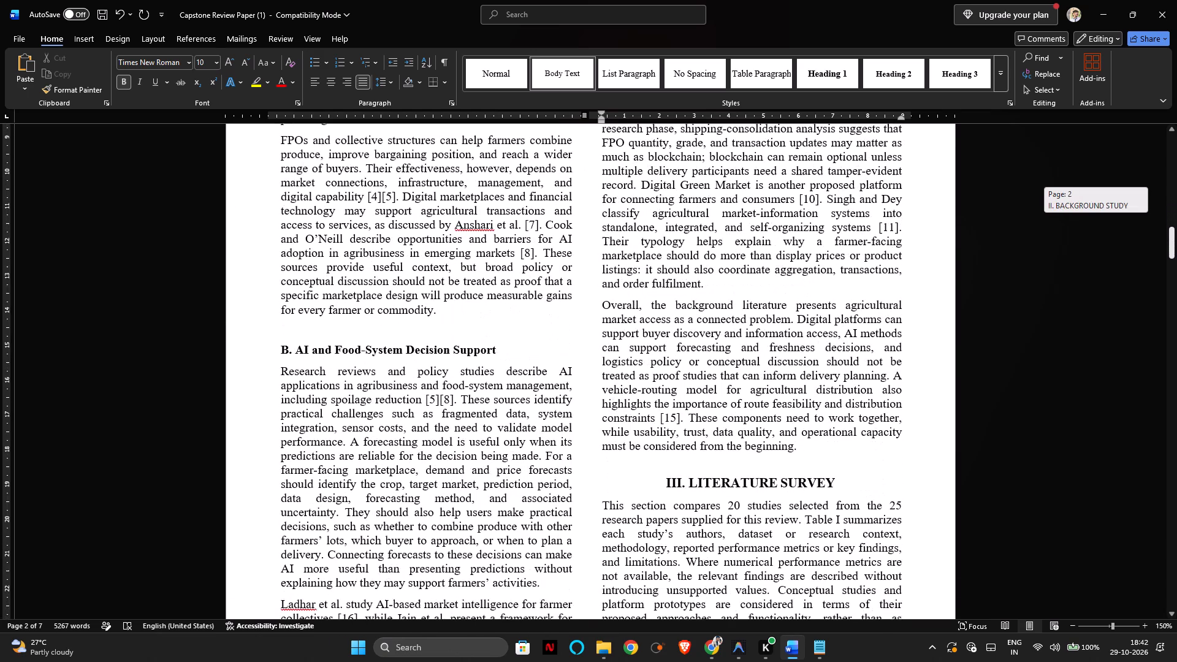
left_click_drag(1176, 245, 1165, 285)
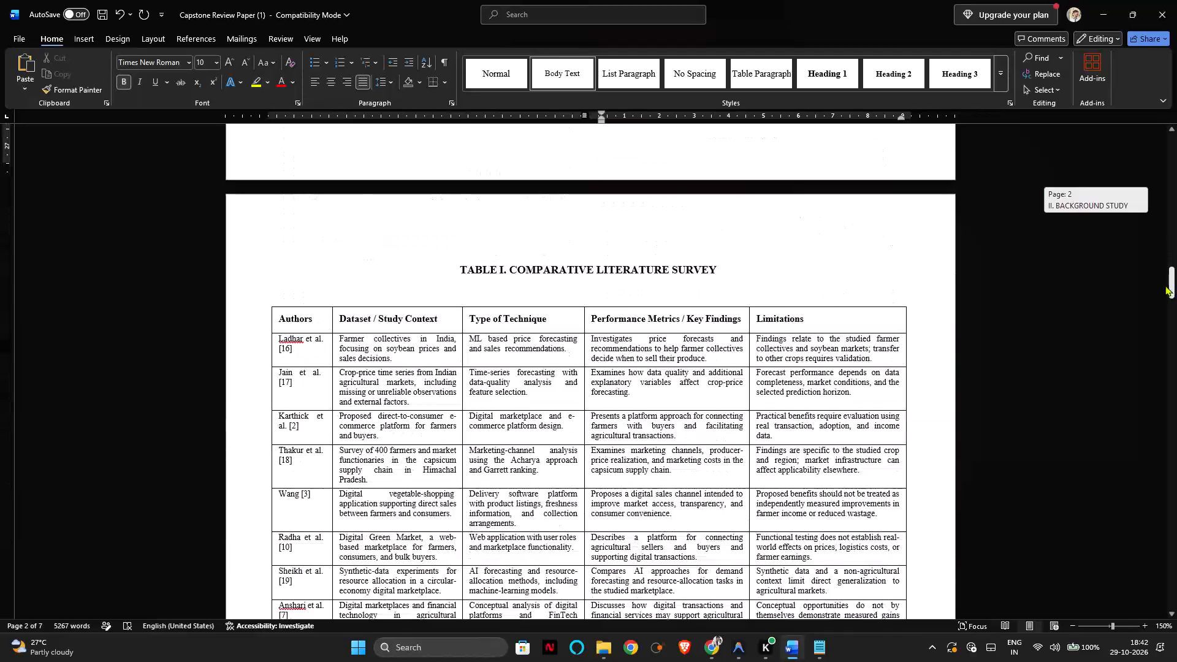
left_click_drag(1165, 285, 1157, 329)
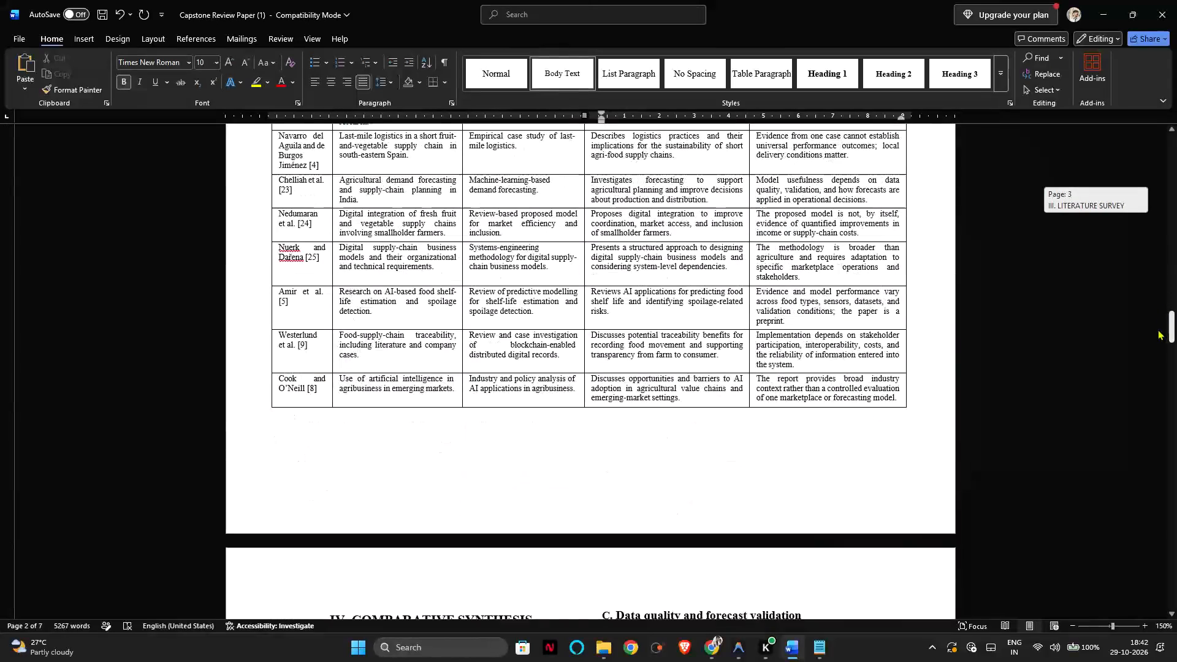
left_click_drag(1157, 329, 1146, 354)
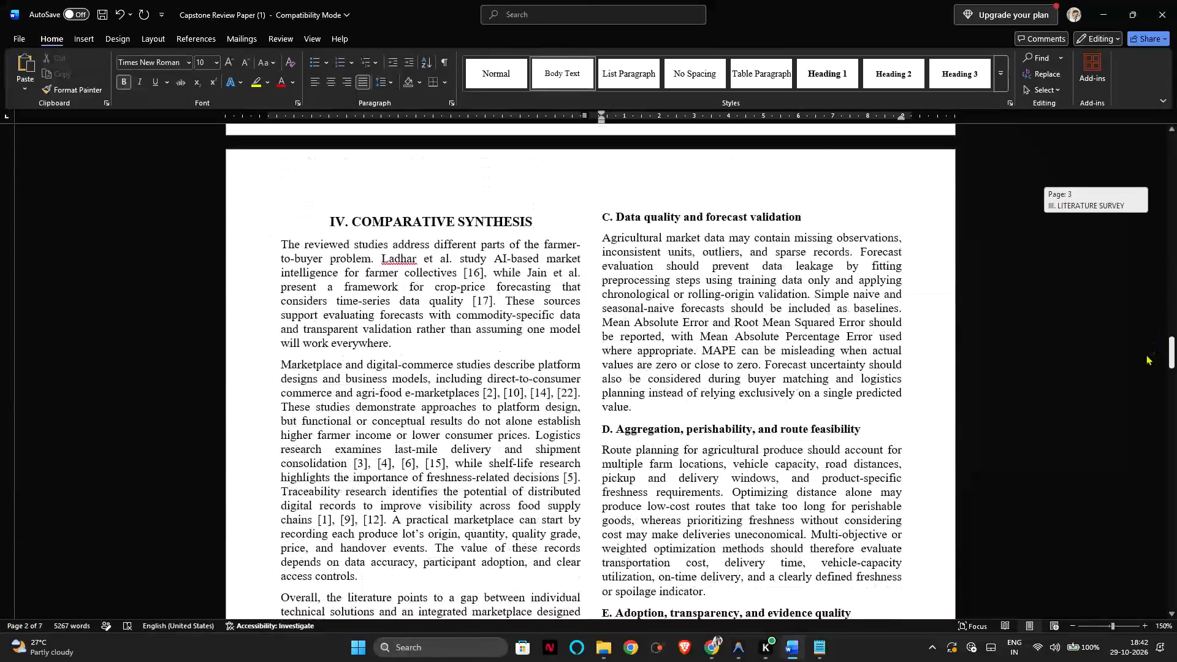
left_click_drag(1146, 354, 1146, 357)
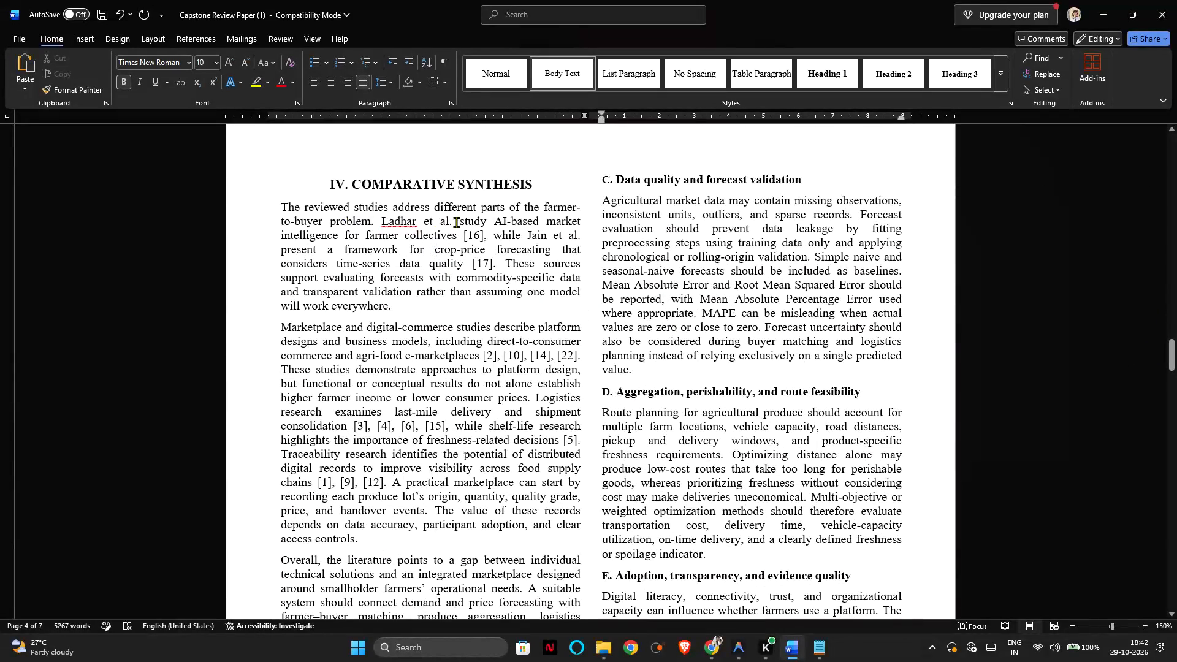
left_click(402, 221)
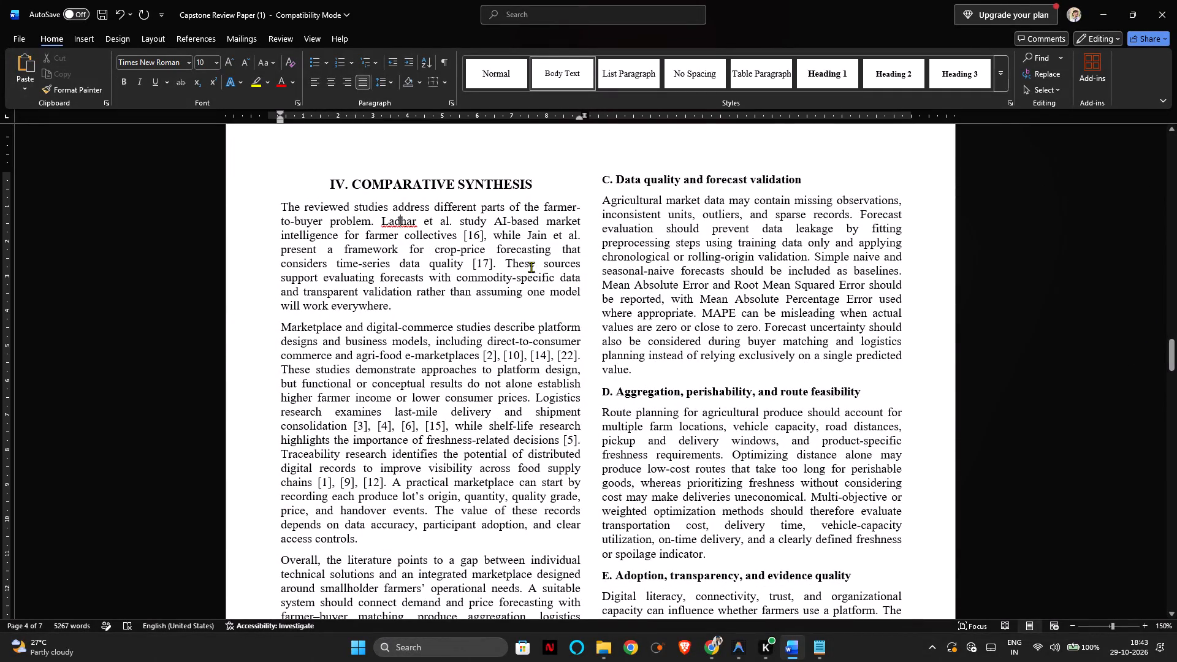
left_click(634, 372)
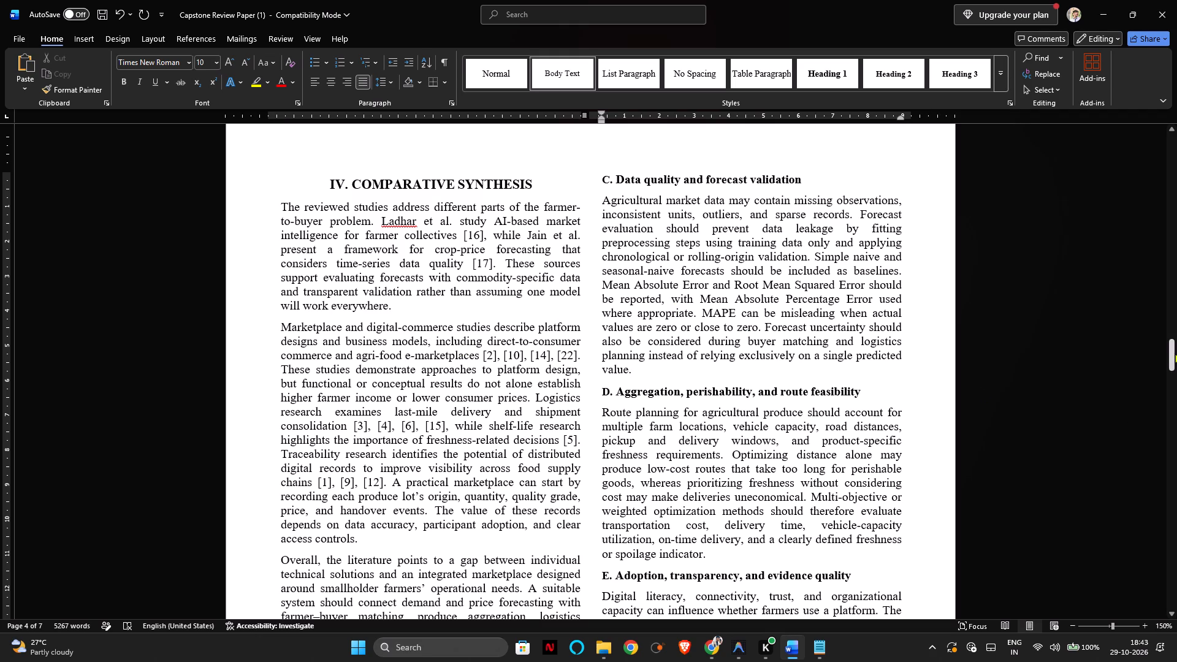
Delete the extra full stop after "prototypes" at the end of the Comparative Synthesis section.
left_click_drag(1172, 353, 1176, 368)
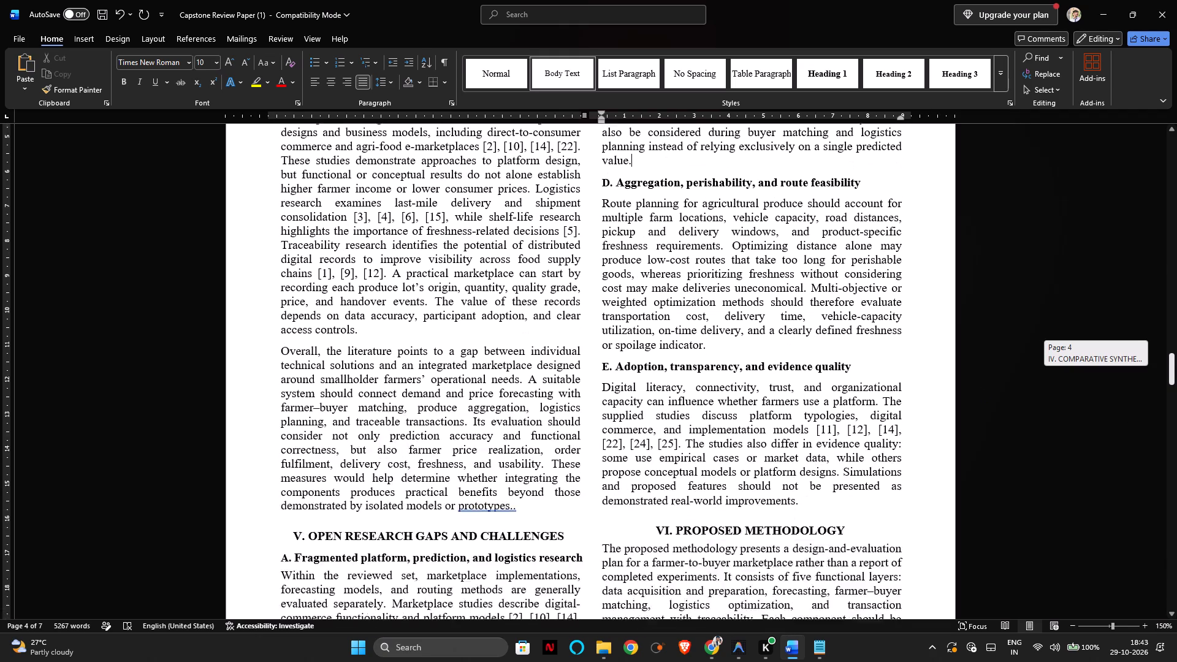
left_click_drag(1176, 368, 1176, 372)
left_click(513, 427)
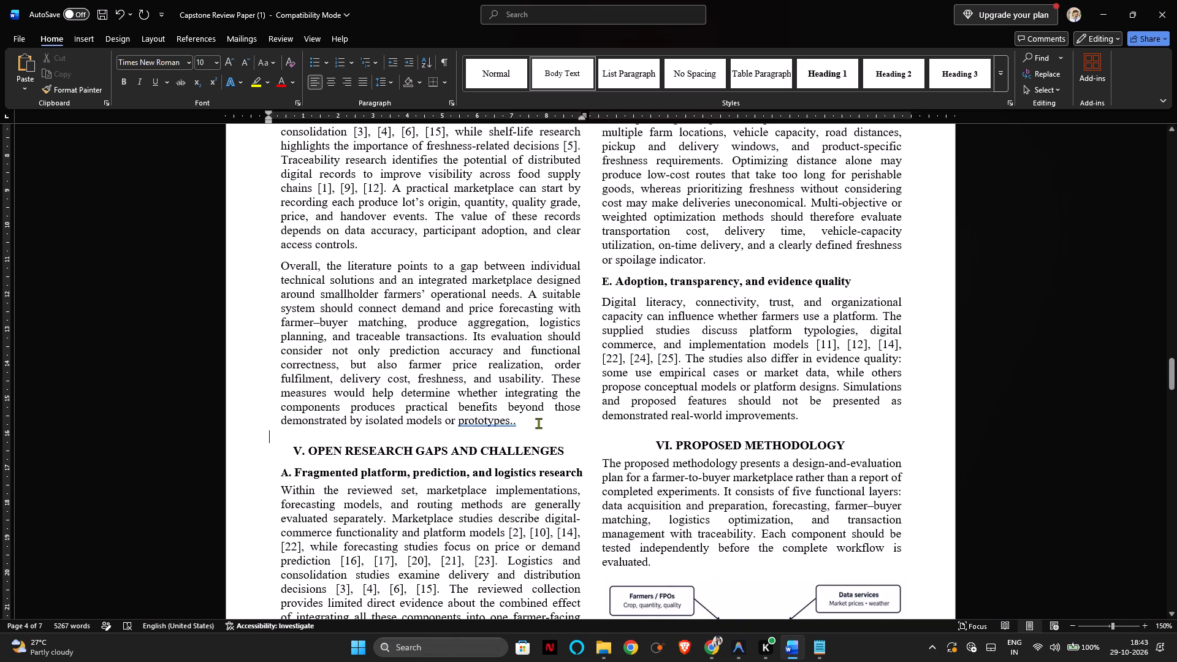
left_click(533, 423)
key("BackSpace")
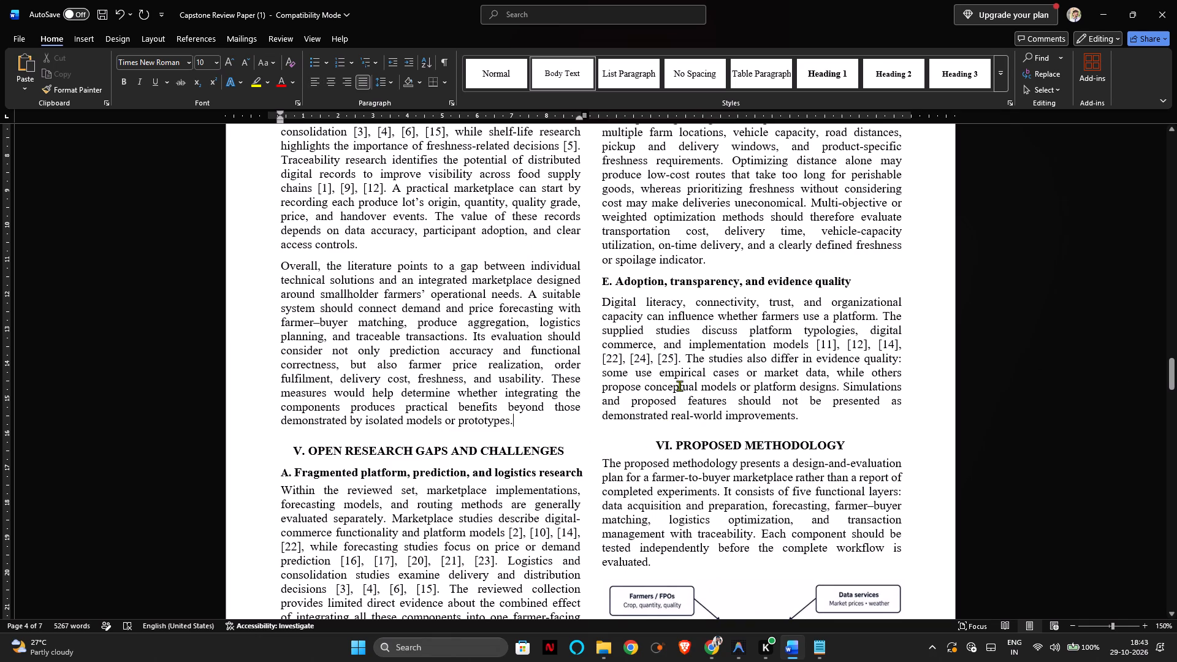
Insert a comma between citations [5] and [8] in the first paragraph of Background Study subsection B.
scroll(853, 392, "up", 1)
scroll(875, 439, "up", 1)
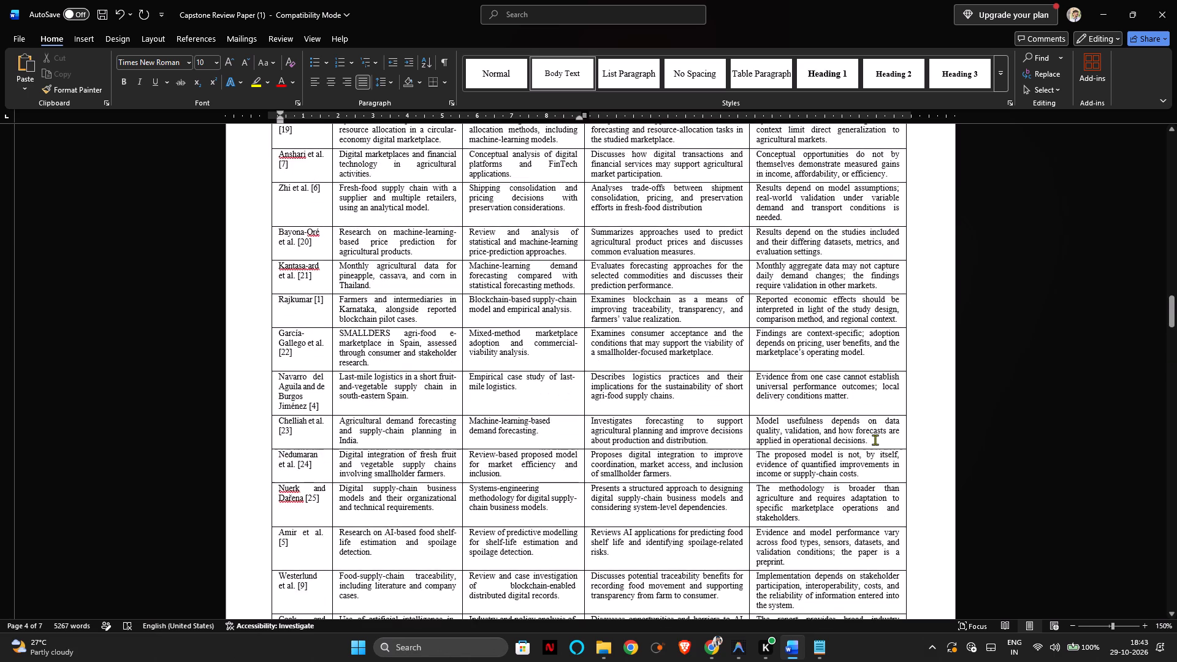
scroll(875, 439, "up", 2)
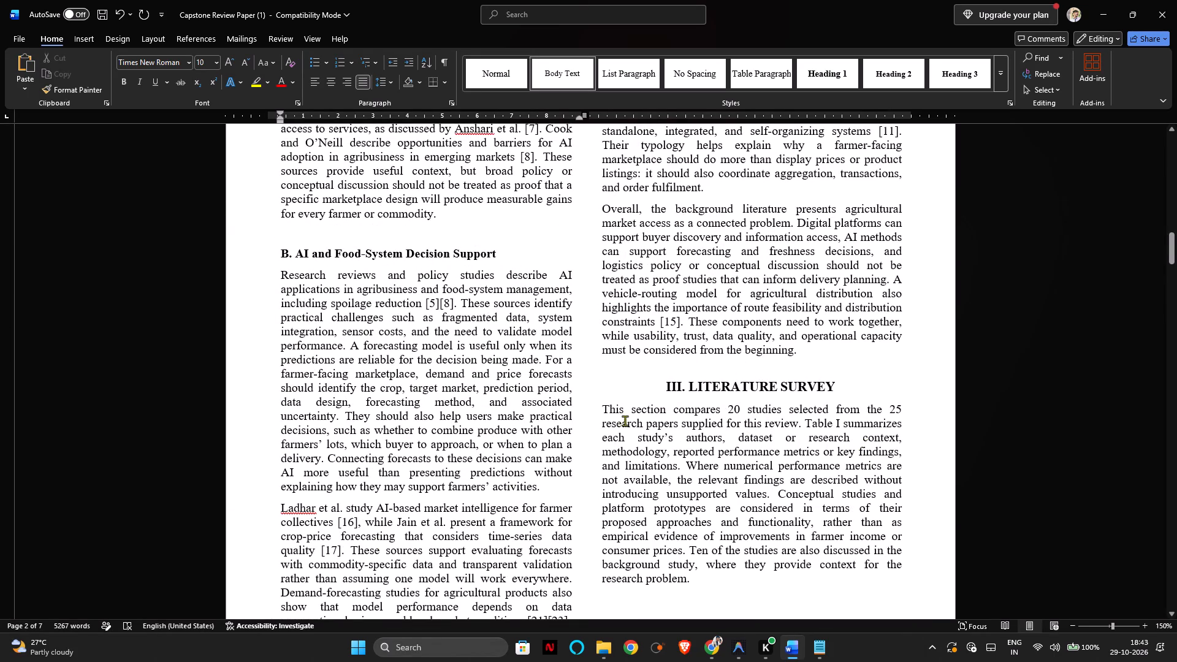
scroll(787, 305, "up", 1)
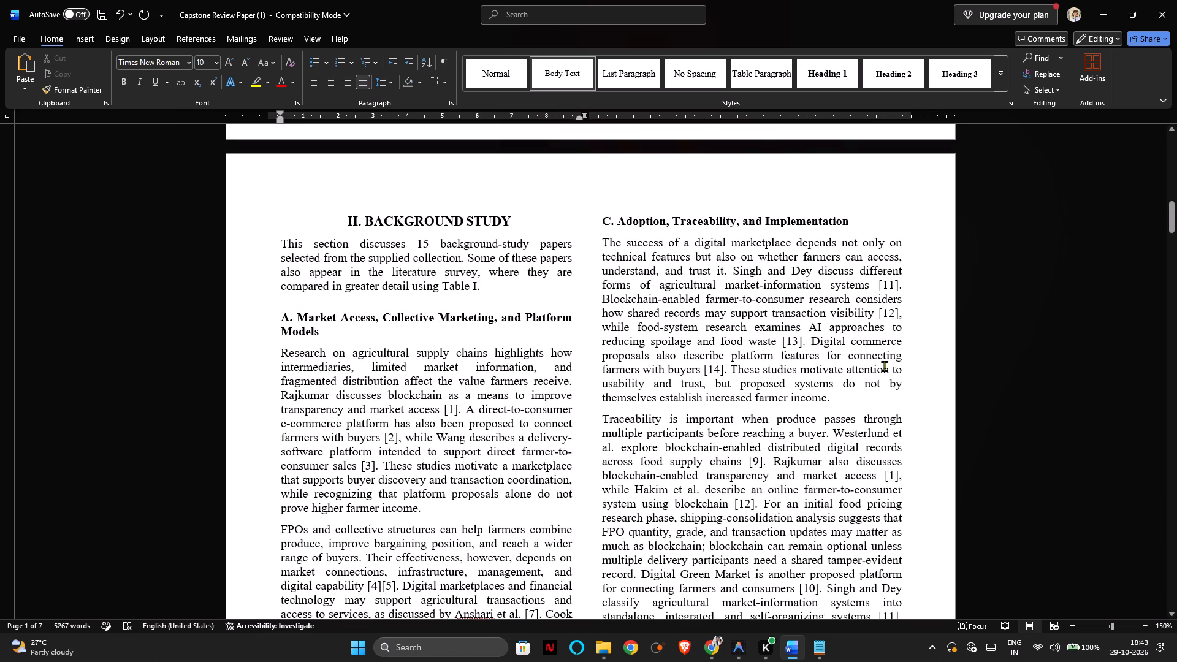
scroll(409, 465, "down", 1)
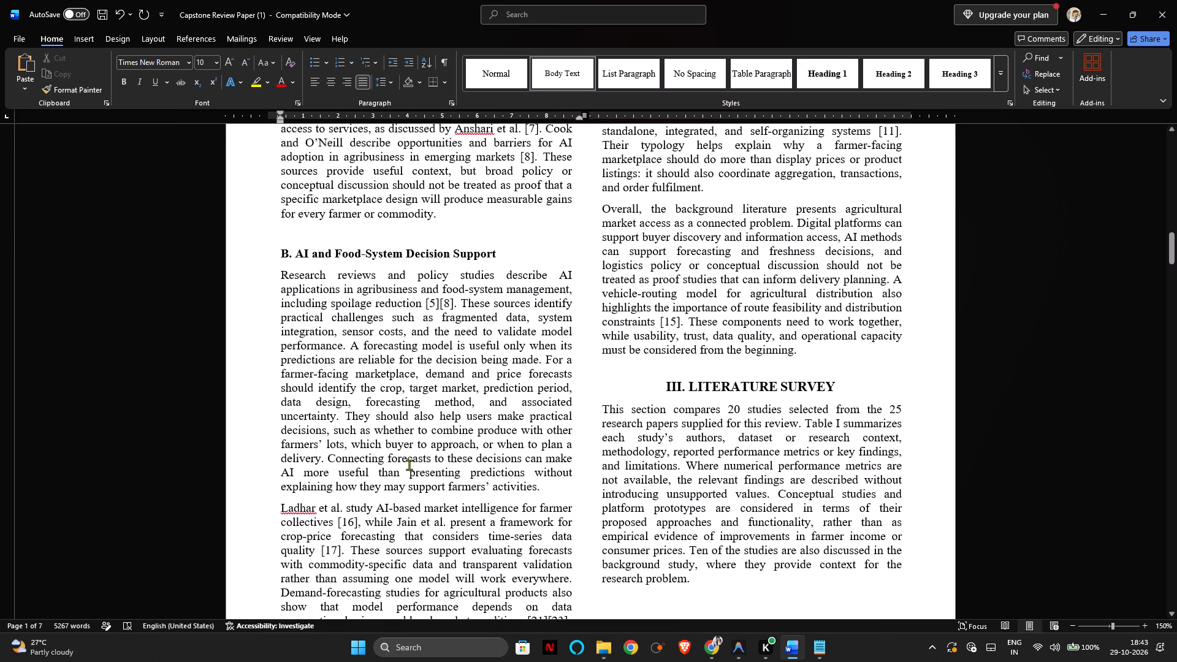
left_click(441, 303)
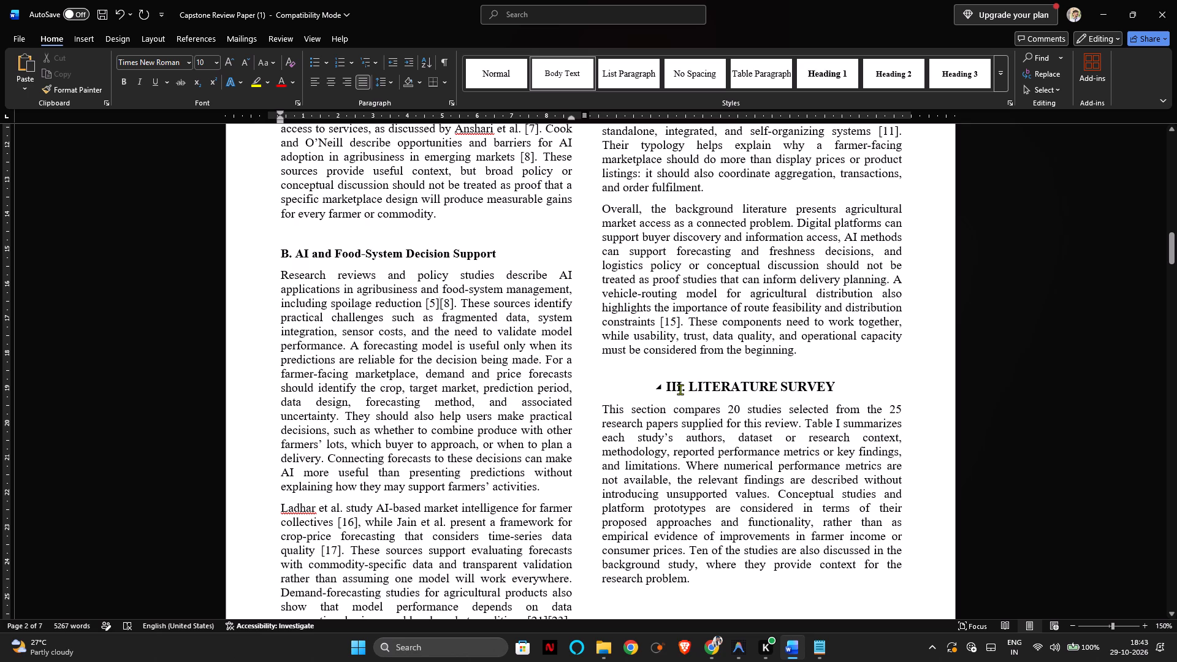
key("comma")
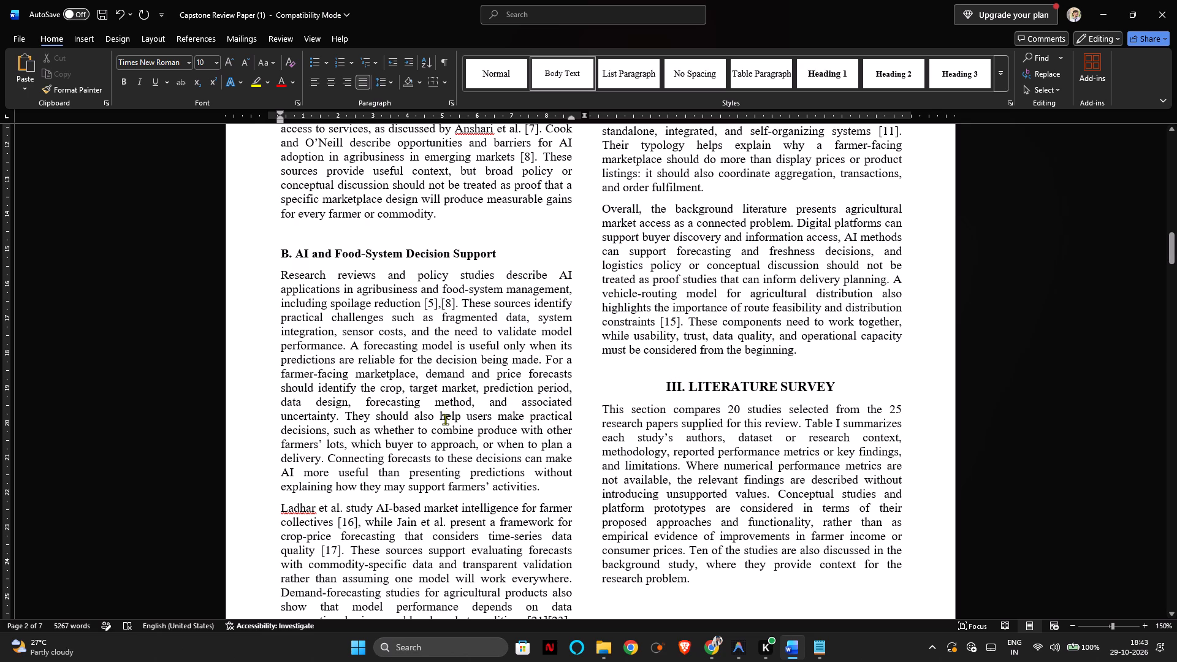
Insert a comma between citations [21] and [23] at the end of Background Study subsection B.
left_click_drag(1170, 256, 1171, 261)
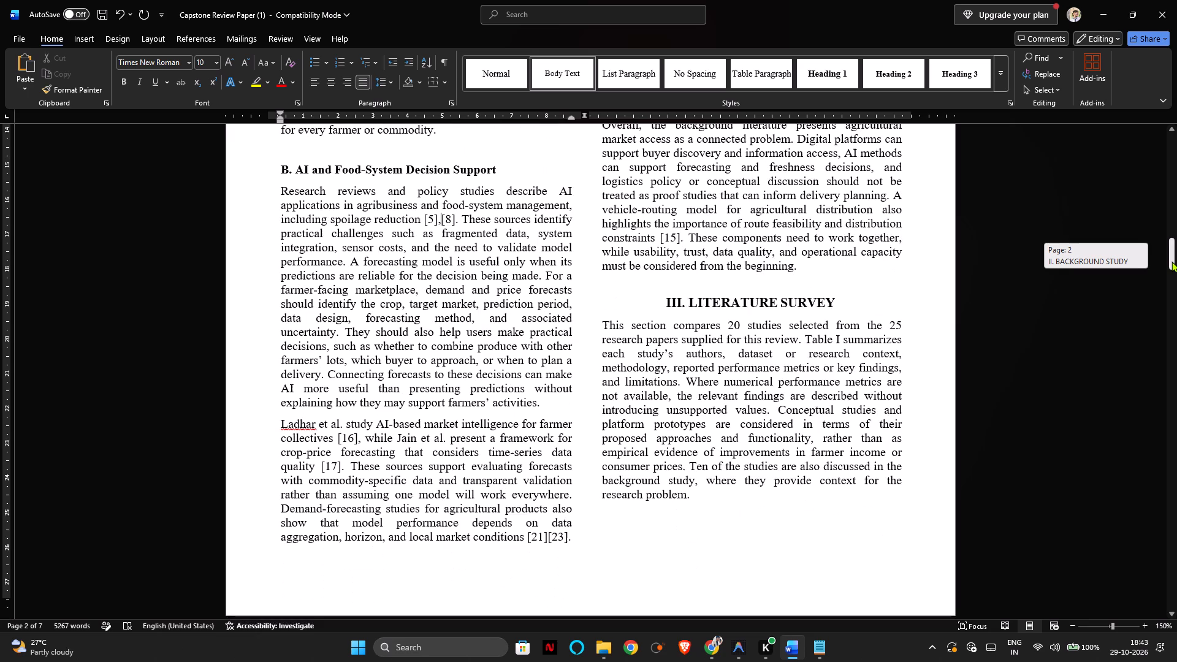
left_click_drag(1171, 261, 1171, 270)
left_click(549, 391)
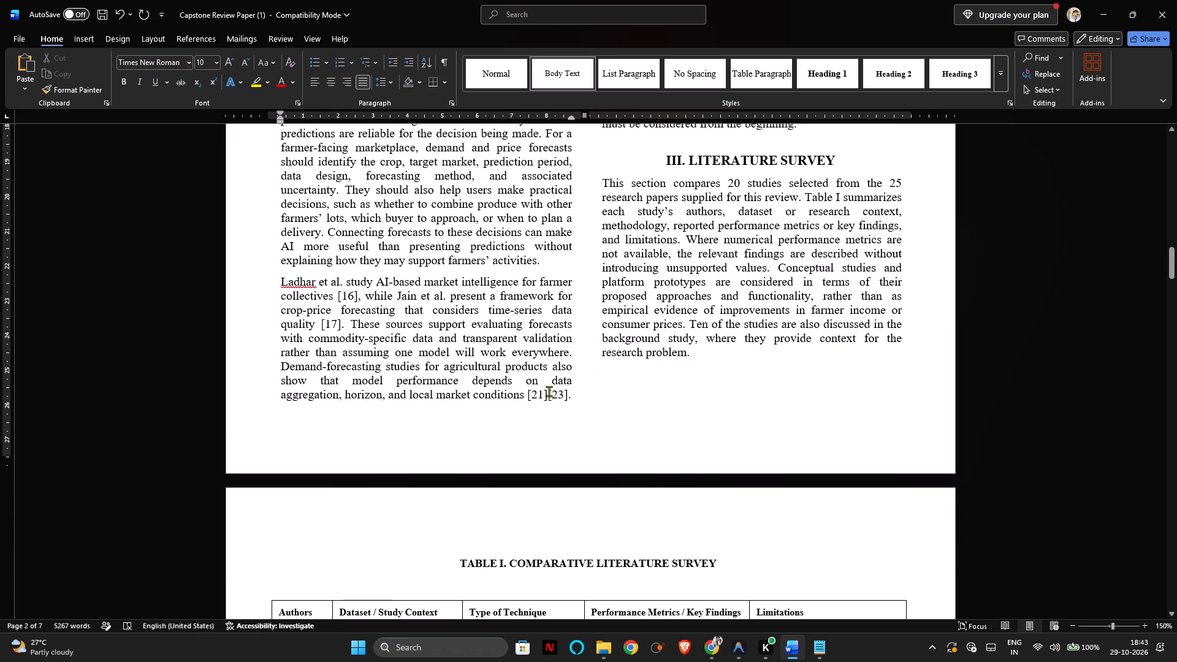
key("comma")
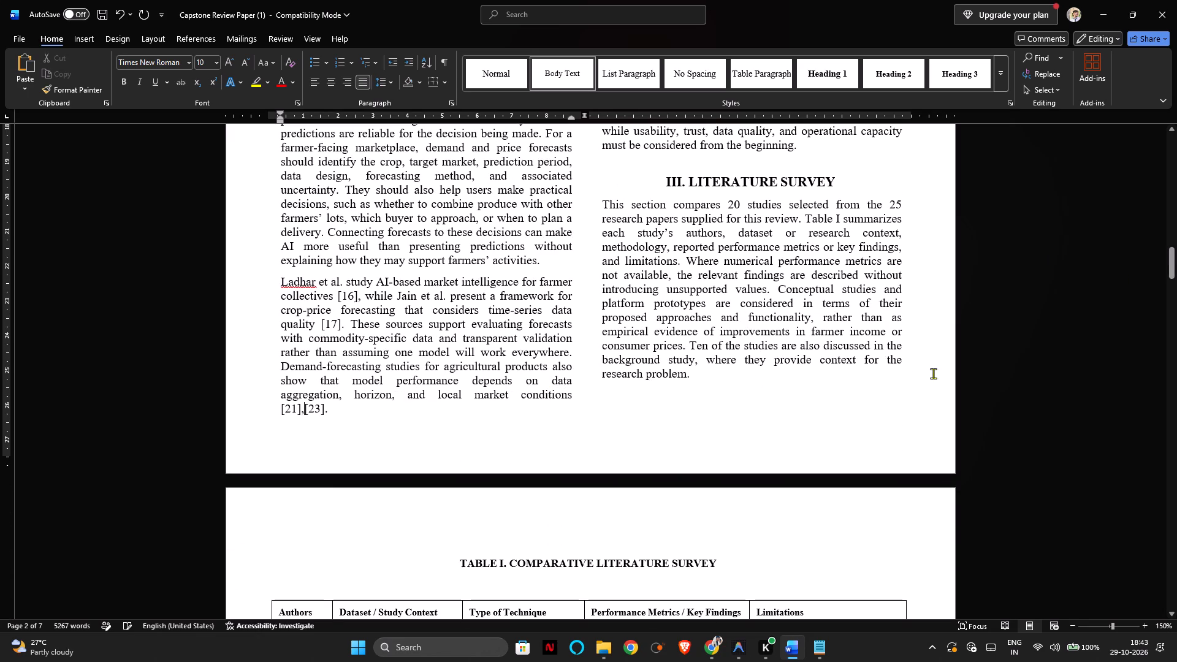
Insert a comma between citations [4] and [5] in the FPO paragraph of Background Study subsection A.
left_click_drag(1171, 262, 1172, 243)
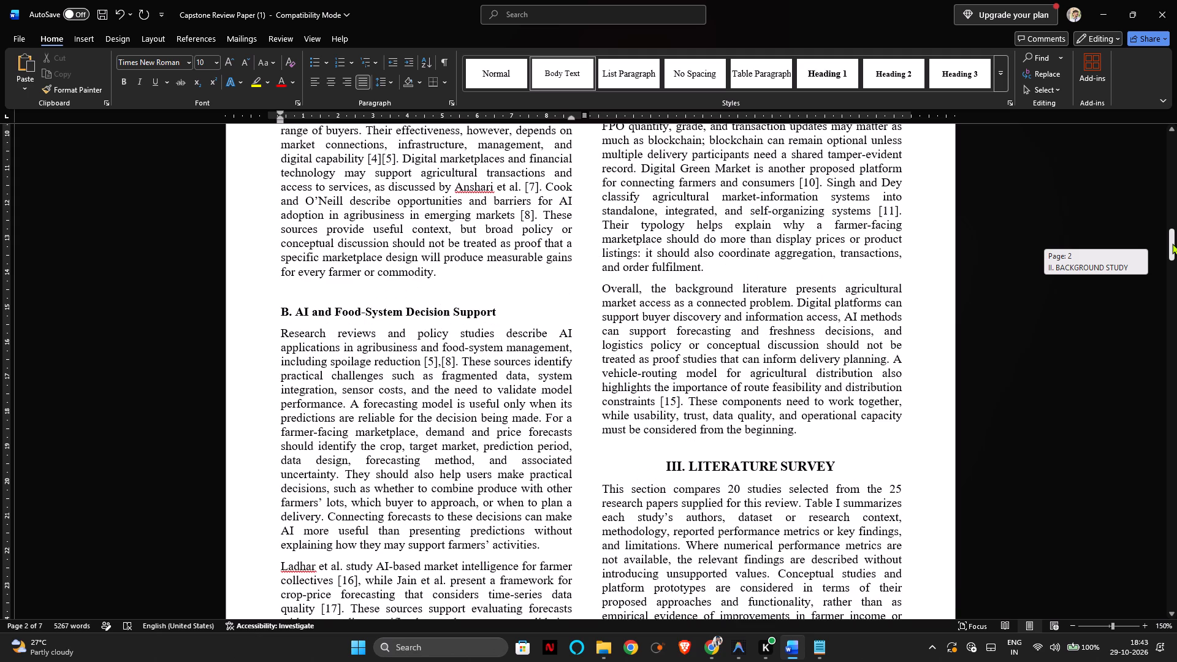
left_click_drag(1172, 243, 1173, 237)
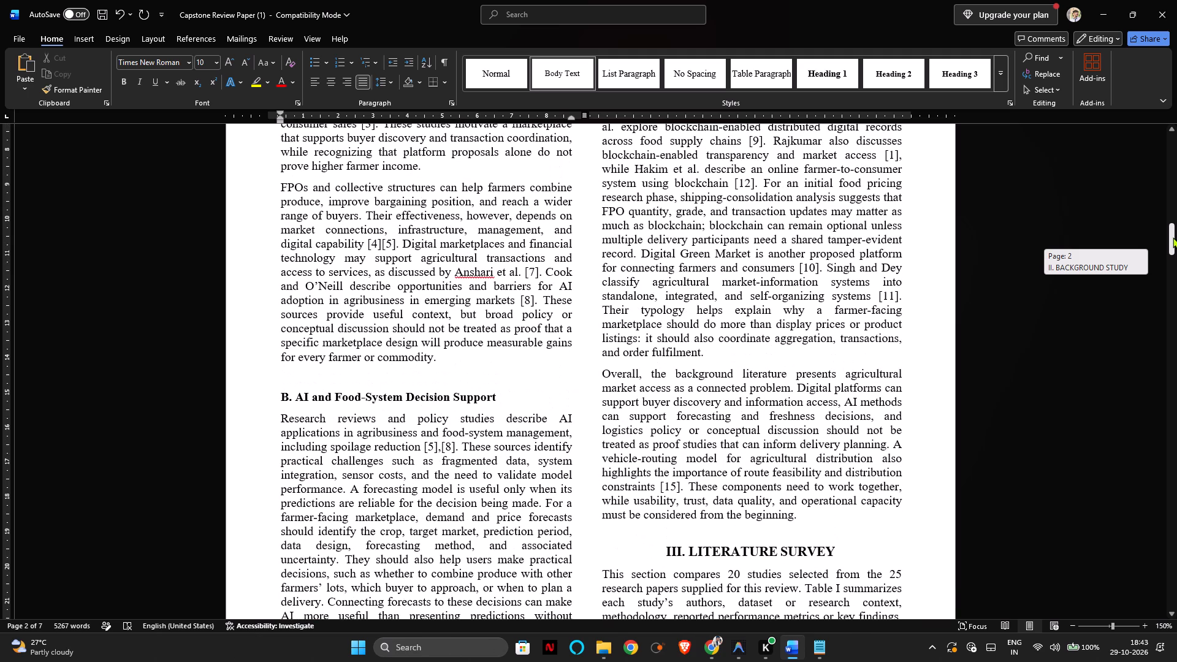
left_click_drag(1173, 237, 1171, 224)
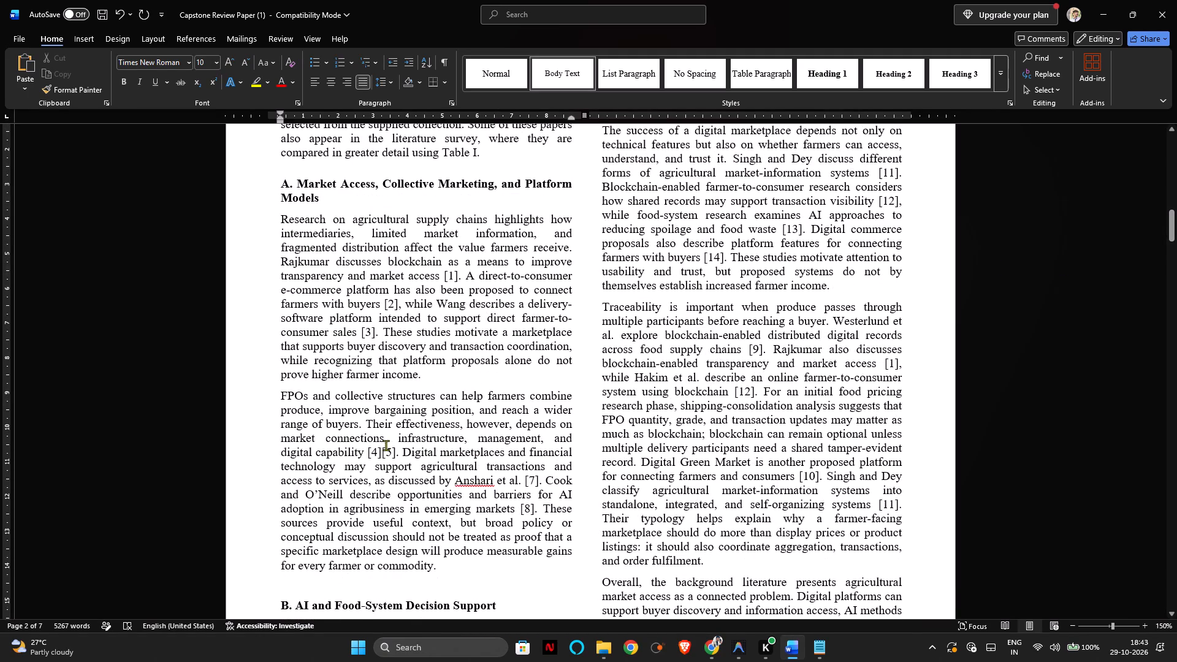
left_click(381, 452)
key("comma")
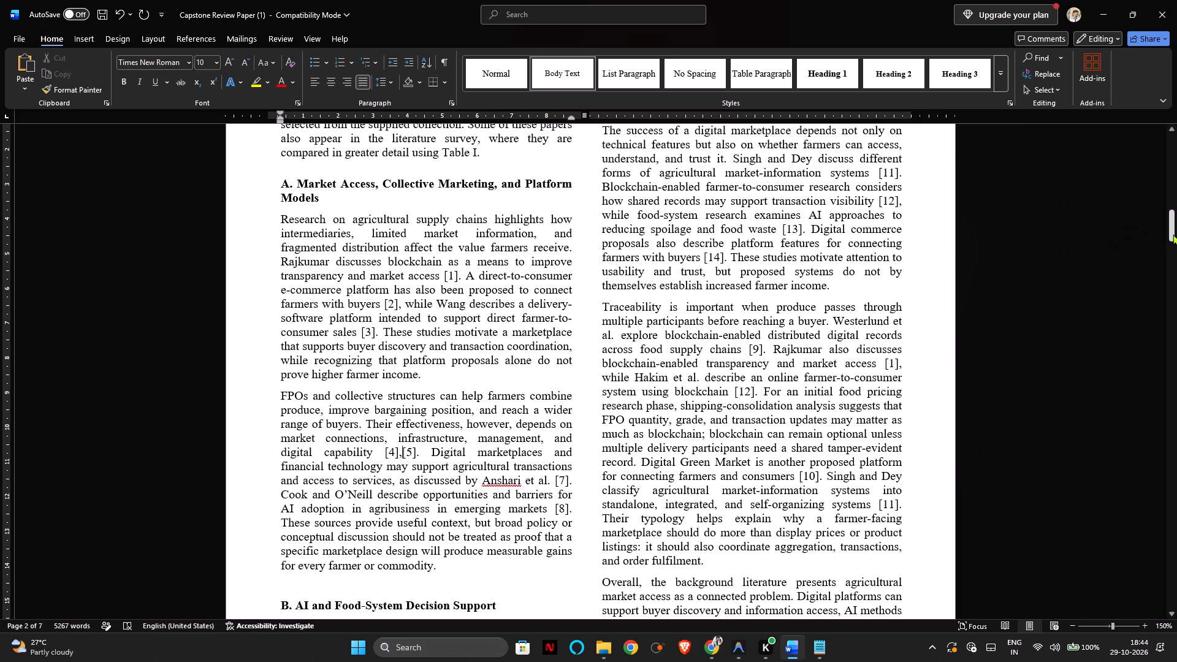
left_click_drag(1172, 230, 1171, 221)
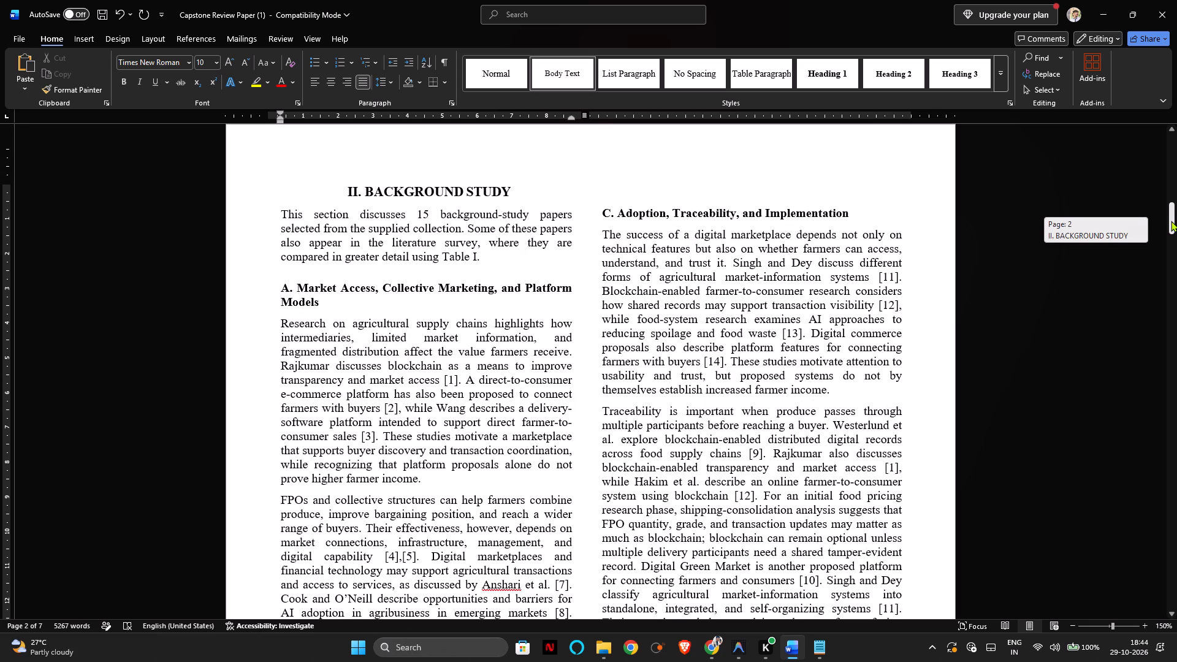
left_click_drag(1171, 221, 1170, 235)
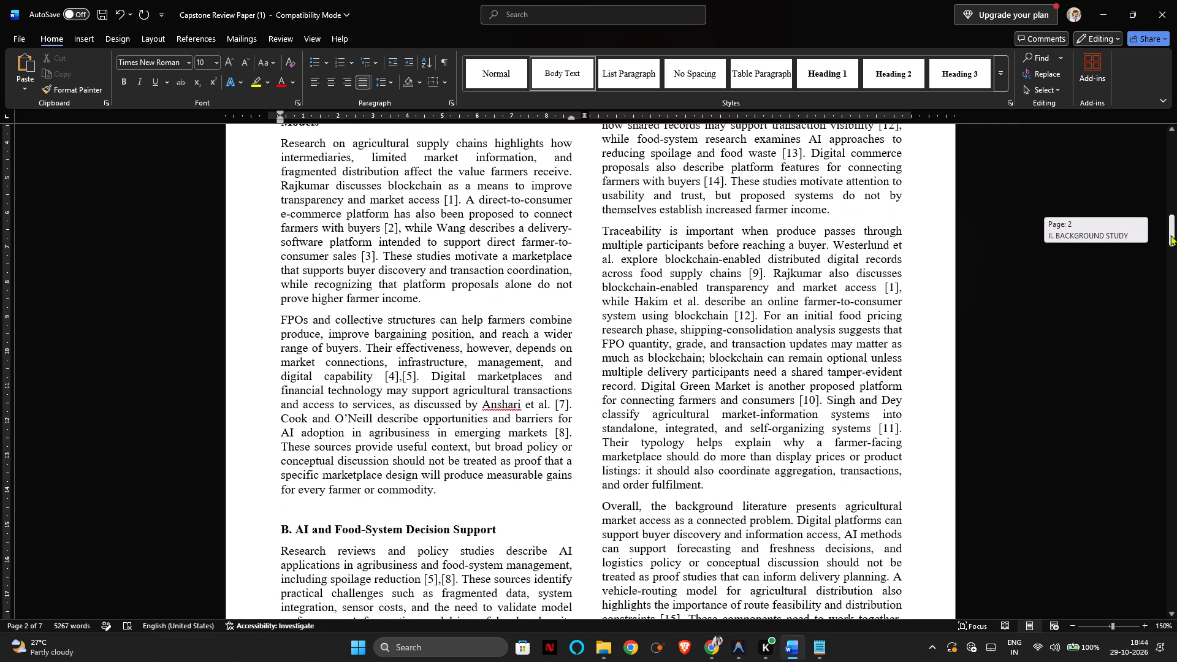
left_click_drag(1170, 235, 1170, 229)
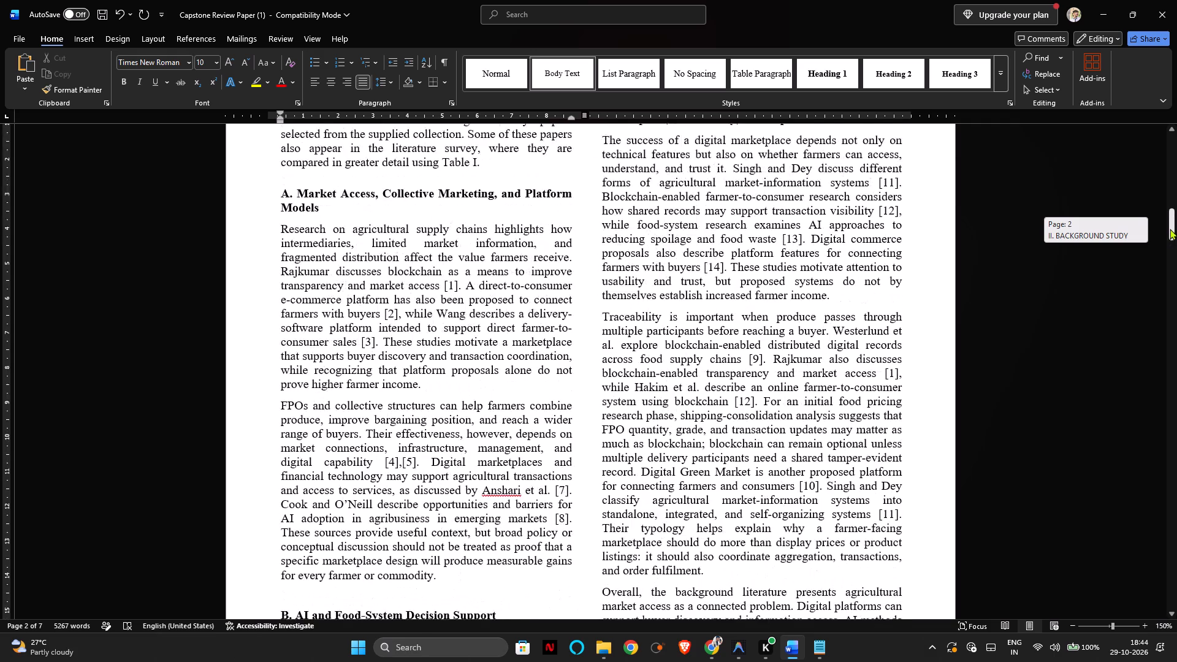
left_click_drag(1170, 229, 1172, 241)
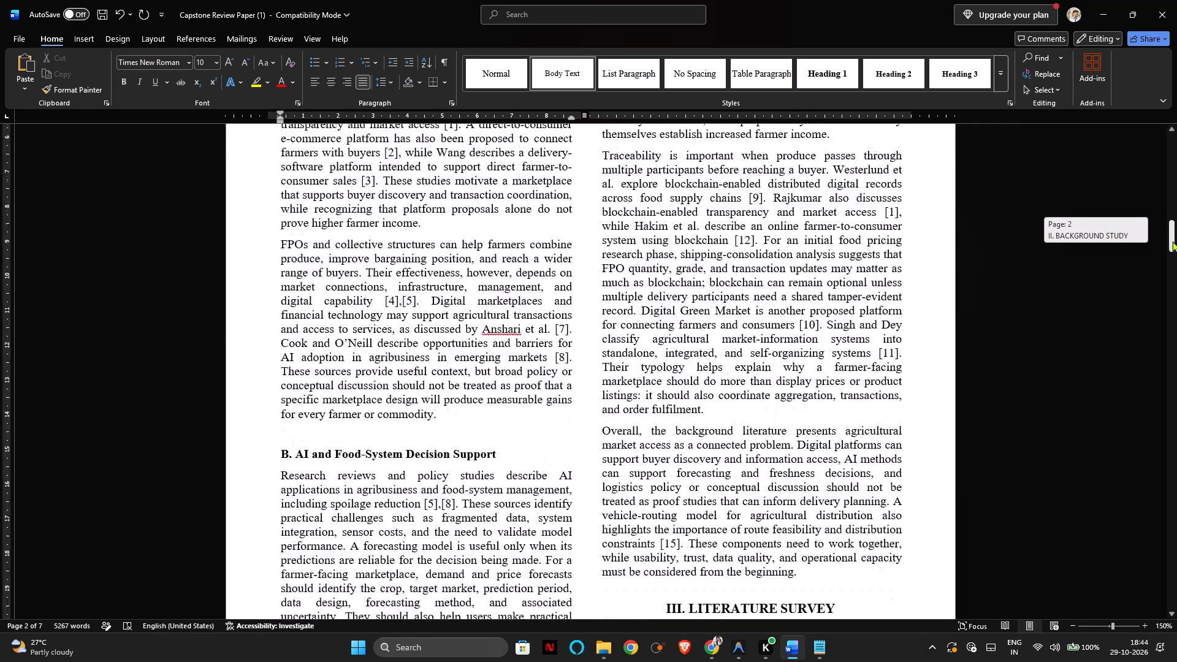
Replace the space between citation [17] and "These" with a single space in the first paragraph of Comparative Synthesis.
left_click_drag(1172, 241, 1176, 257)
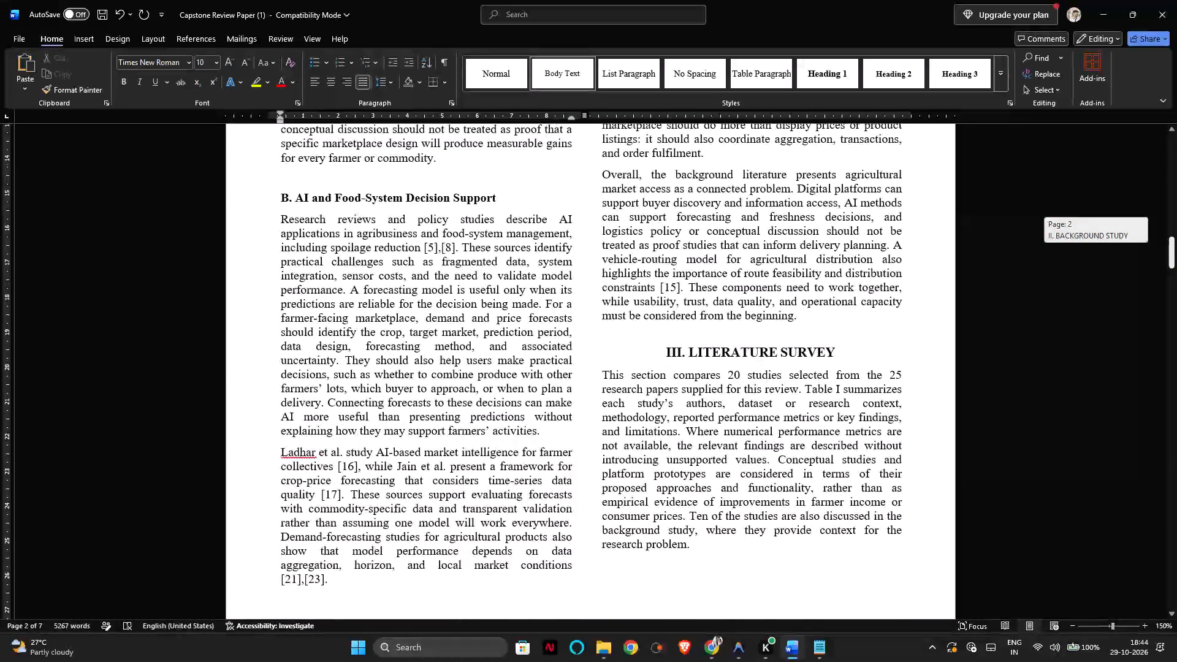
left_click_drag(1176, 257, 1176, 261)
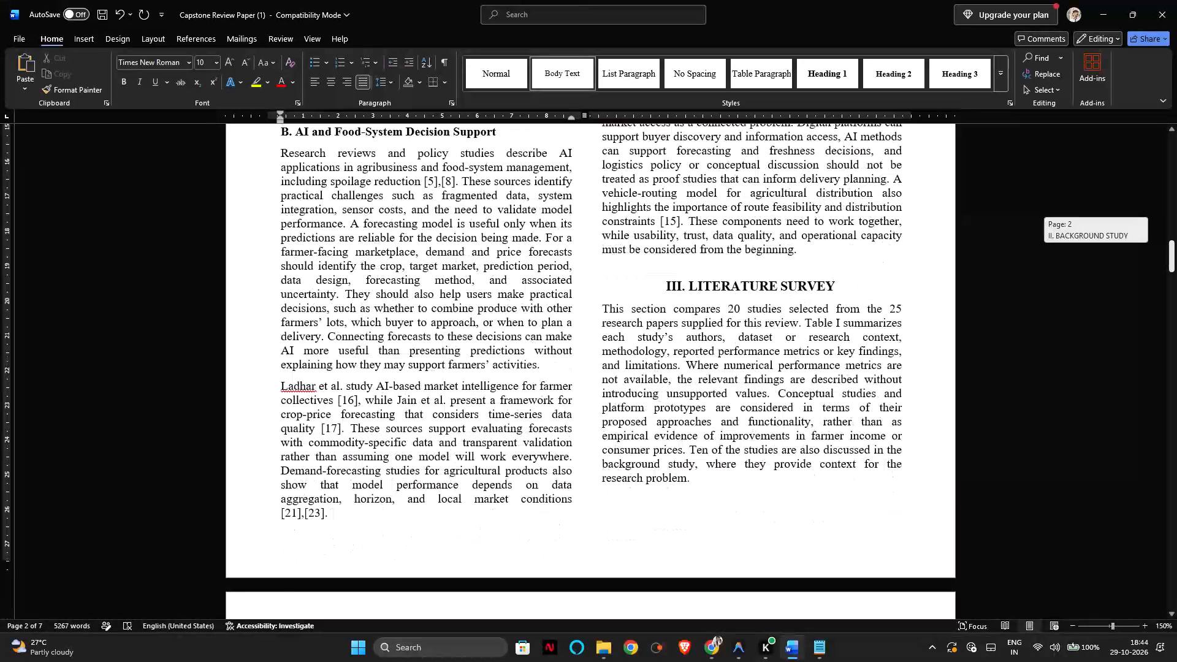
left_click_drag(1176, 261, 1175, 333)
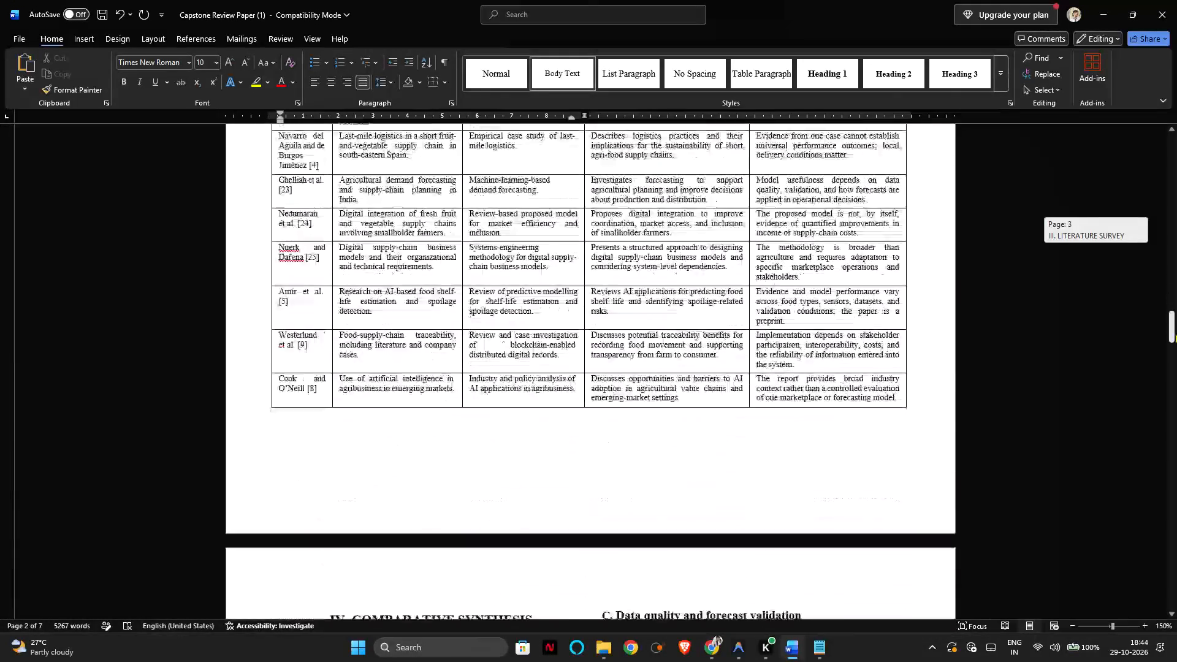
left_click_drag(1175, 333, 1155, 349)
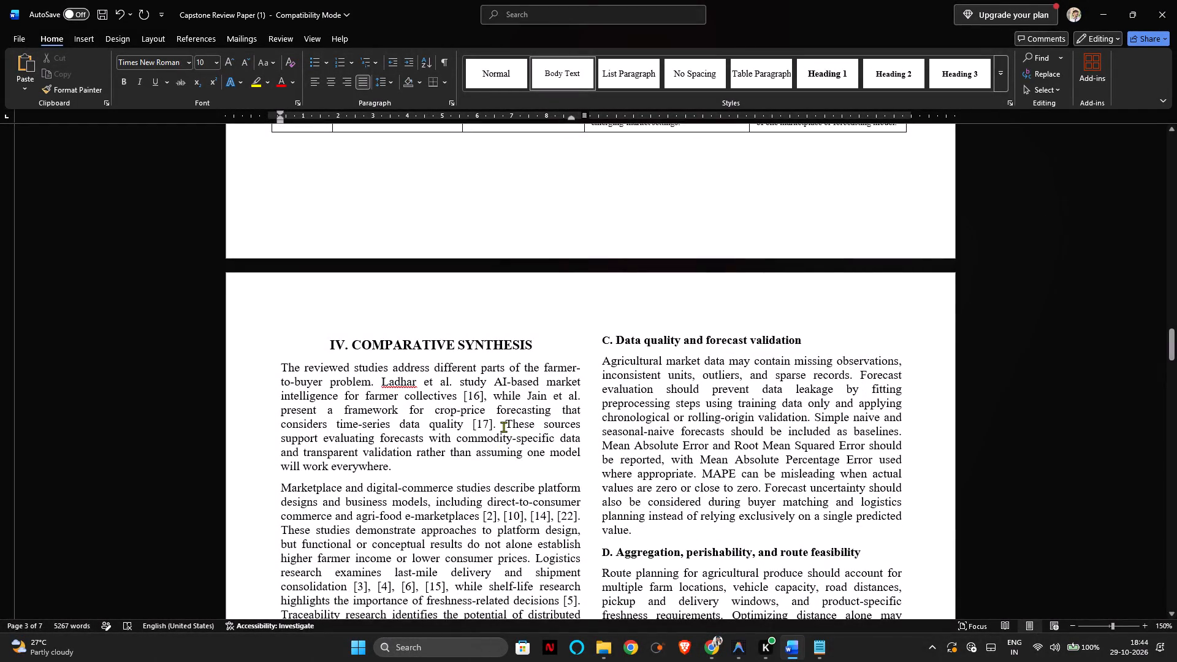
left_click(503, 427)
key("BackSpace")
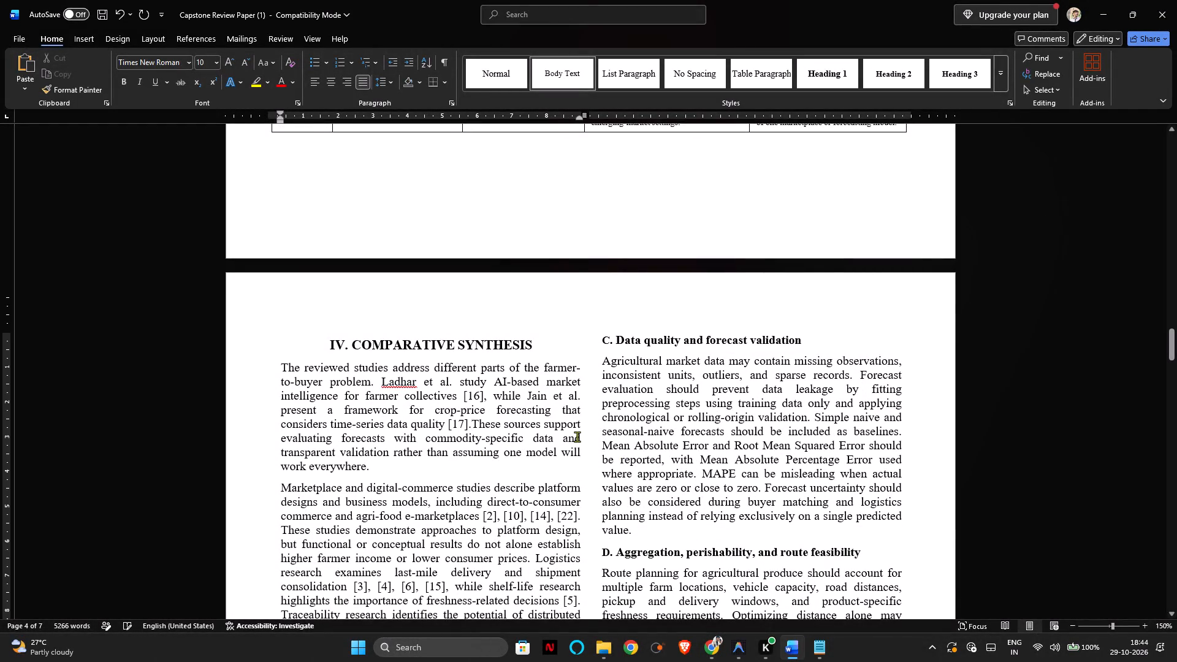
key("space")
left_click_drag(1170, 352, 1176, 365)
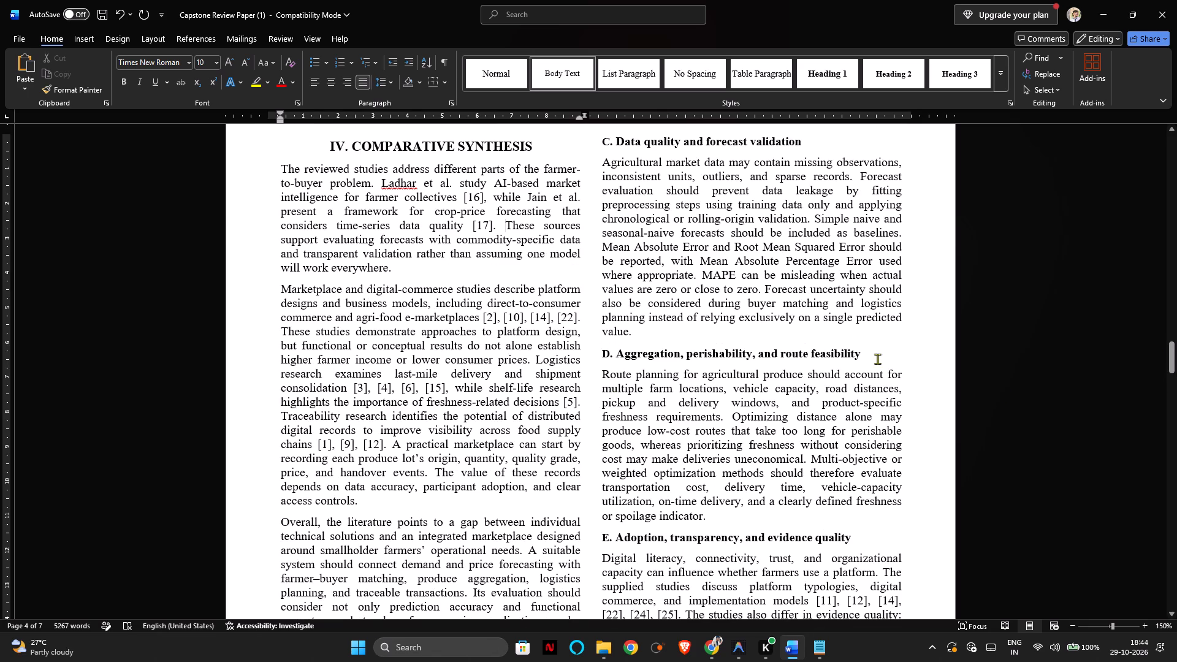
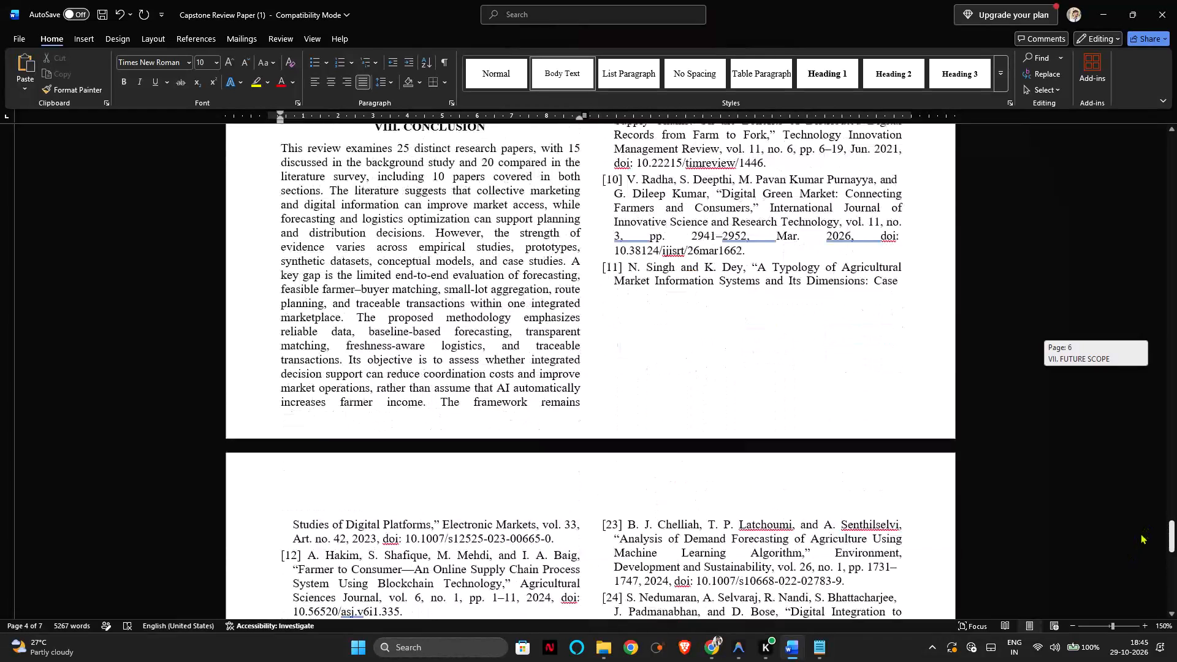
Remove the break after "Dimensions: Case" in reference [11] so the entry continues in the same column.
left_click(917, 279)
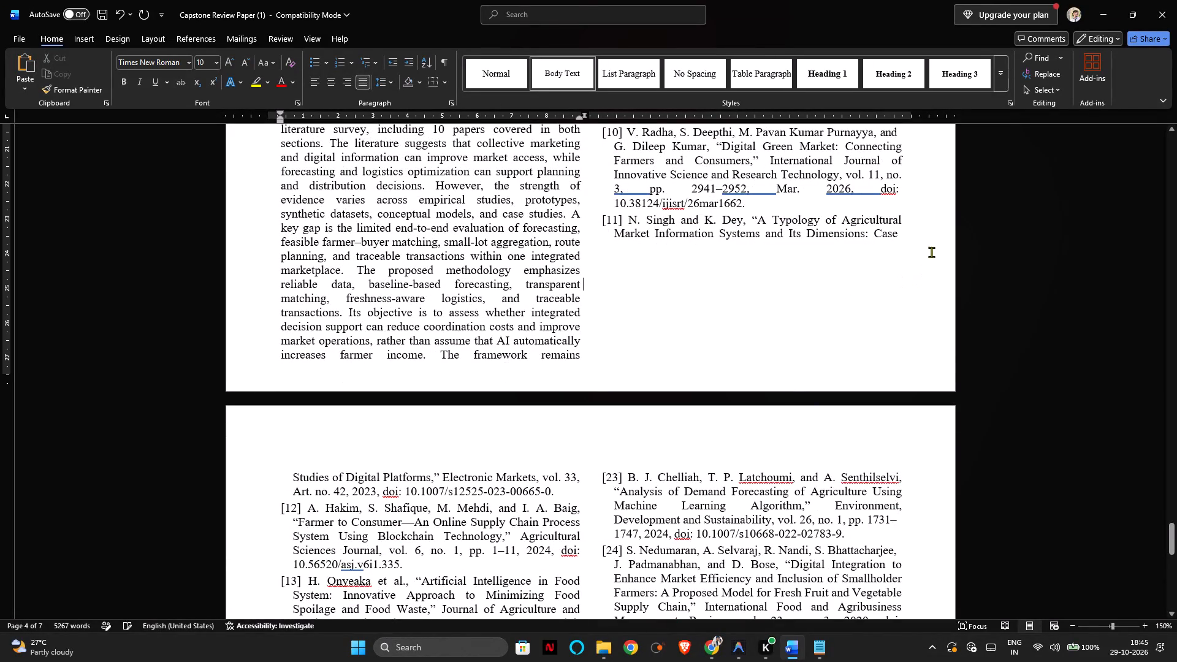
left_click(905, 234)
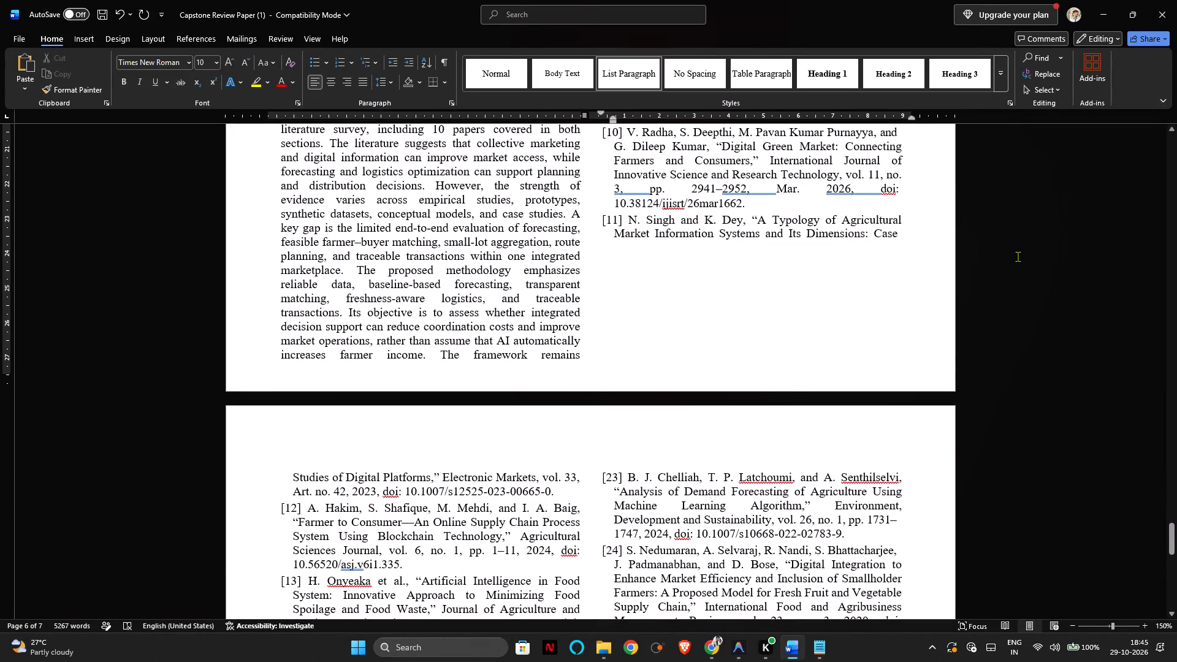
key("Delete")
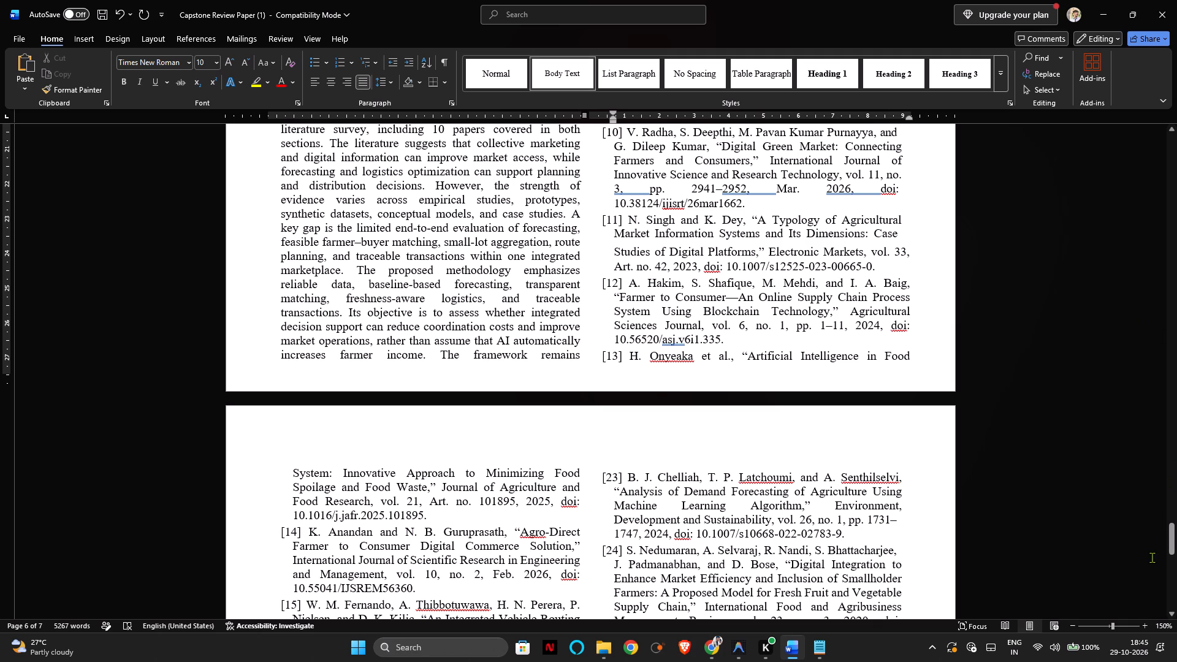
Save the review paper.
left_click_drag(1172, 533, 1176, 574)
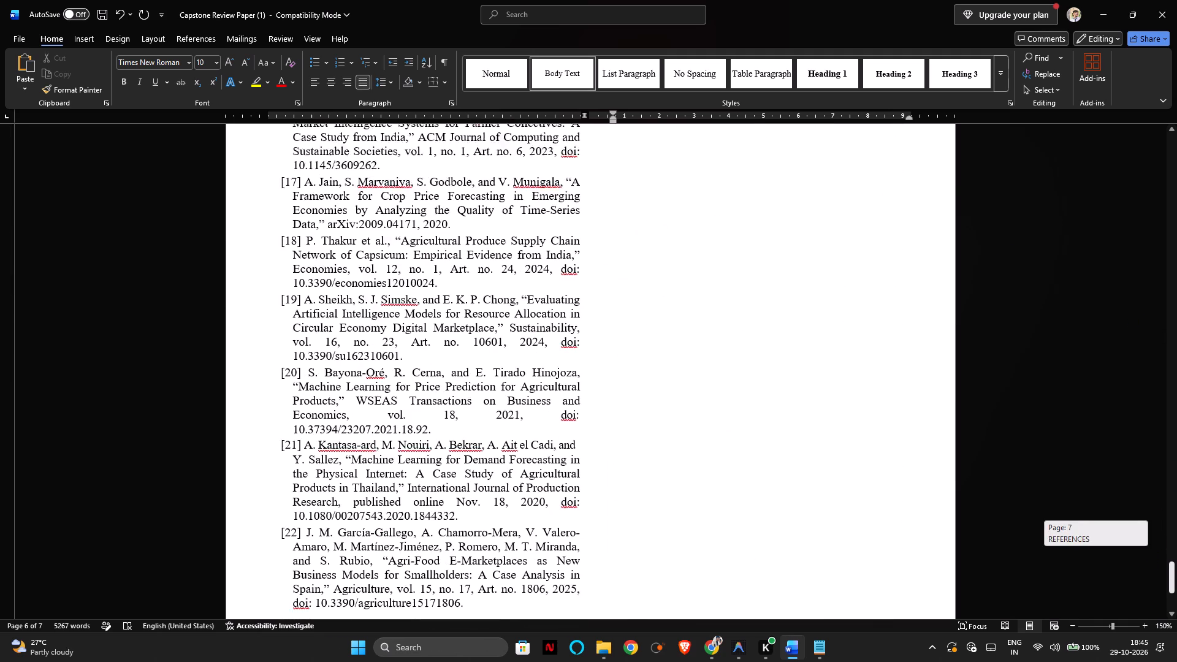
left_click_drag(1176, 574, 1175, 493)
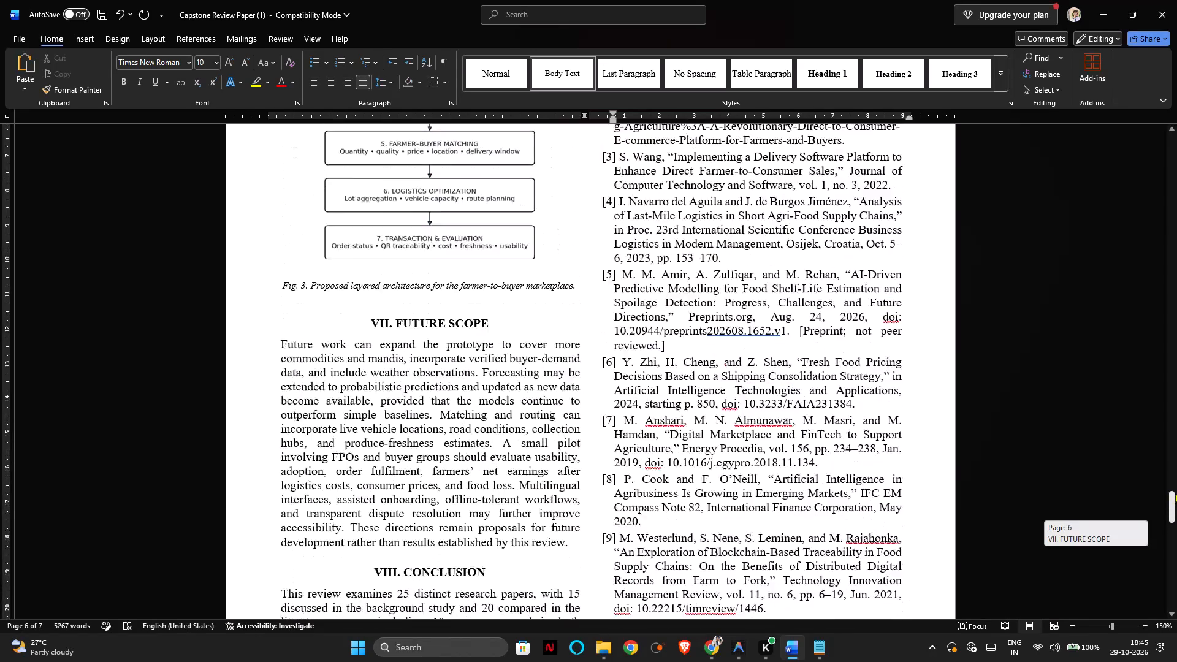
left_click_drag(1175, 493, 1175, 476)
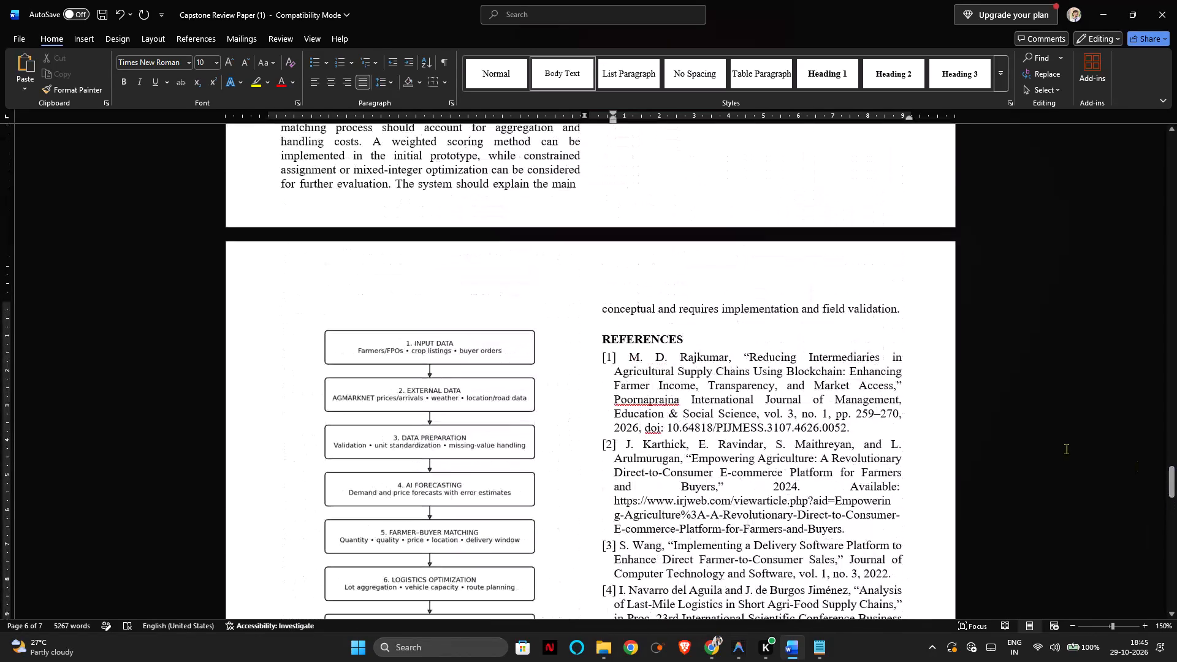
left_click(888, 409)
key("ctrl+s")
key("ctrl+s")
key("ctrl+s")
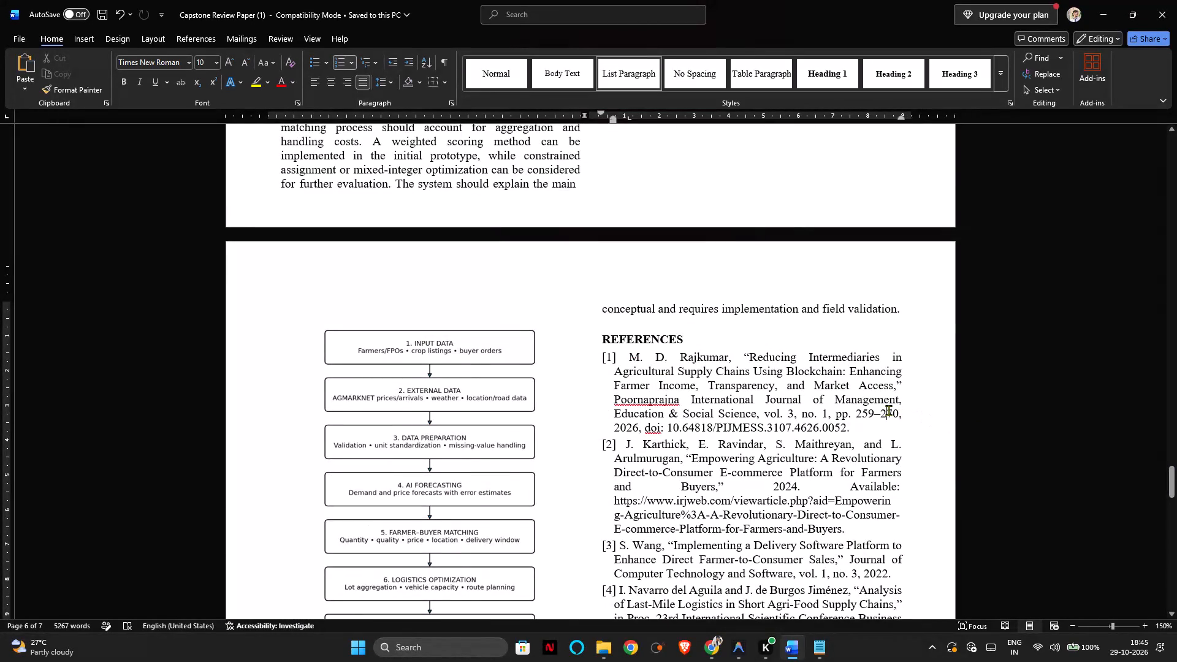
key("ctrl+s")
key("ctrl+s")
key("ctrl+s")
key("ctrl+s")
key("ctrl+s")
key("ctrl+s")
key("ctrl+s")
key("ctrl+s")
key("ctrl+s")
key("ctrl+s")
key("ctrl+s")
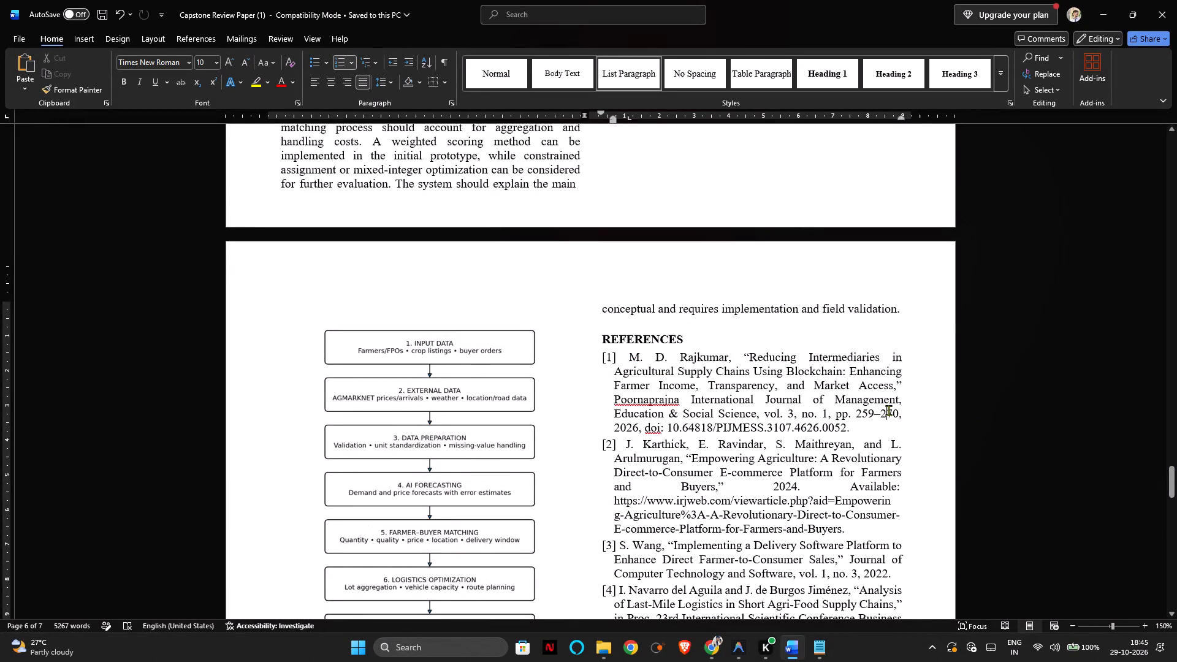
key("ctrl+s")
key("ctrl+s")
key("ctrl+s")
key("ctrl+s")
key("ctrl+s")
key("ctrl+s")
key("ctrl+s")
key("ctrl+s")
key("ctrl+s")
key("ctrl+s")
key("ctrl+s")
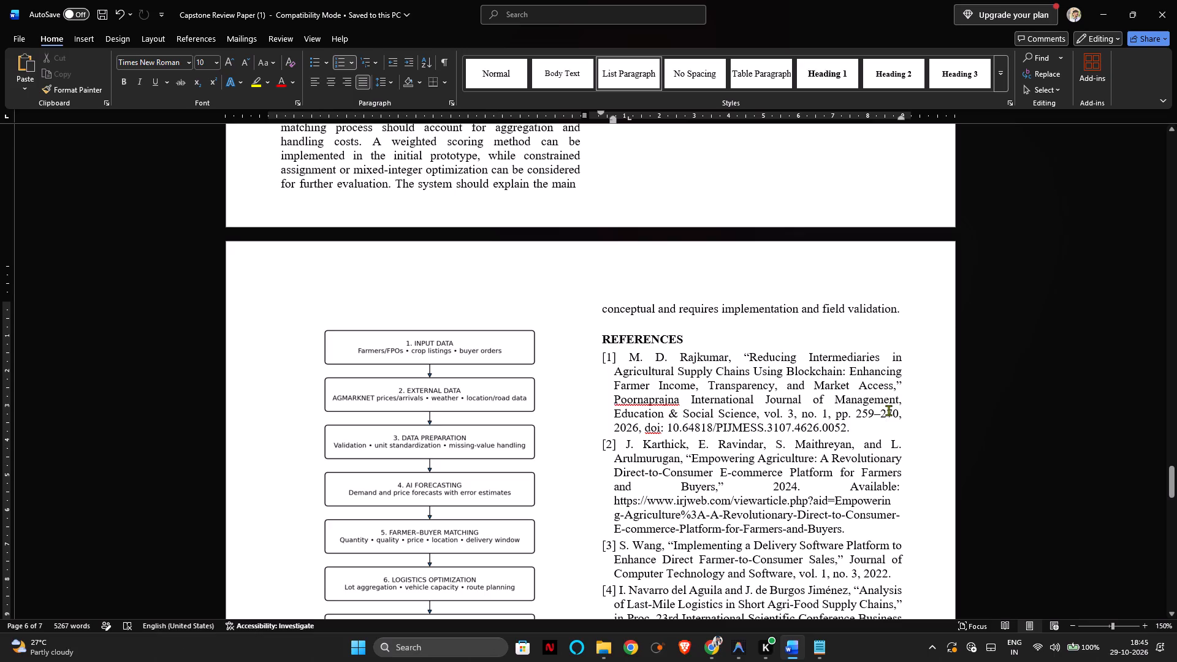
key("ctrl+s")
key("ctrl+s")
key("ctrl+s")
key("ctrl+s")
Add a "BTech" line directly beneath the first author's name in the author block.
scroll(888, 410, "up", 11)
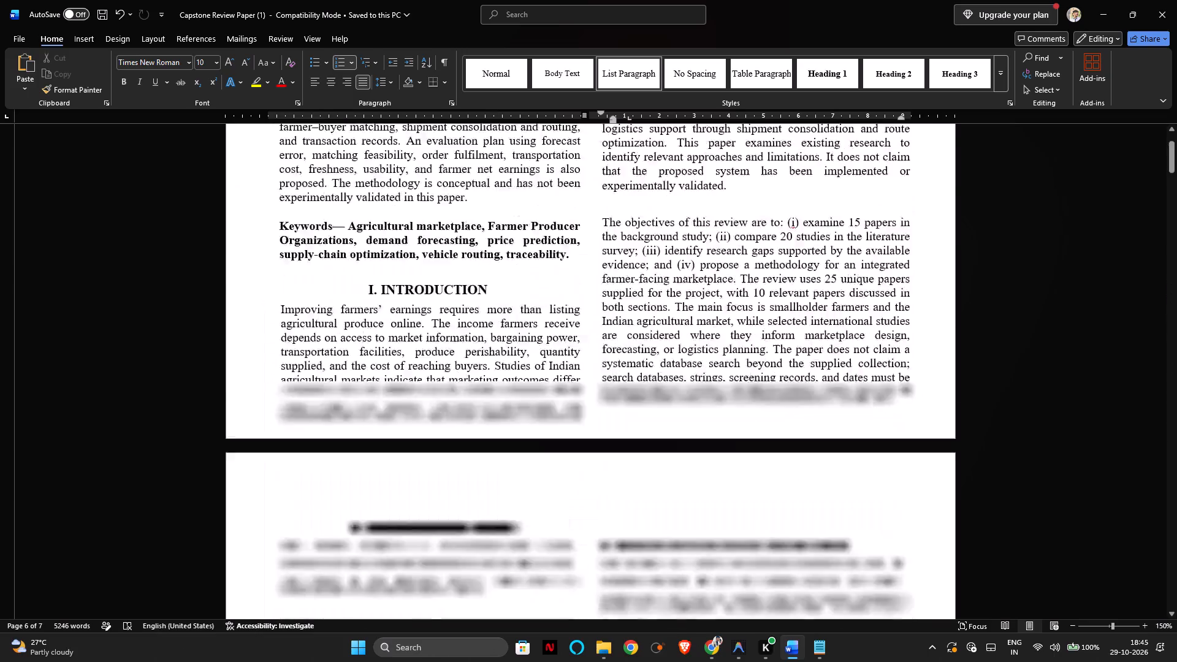
scroll(870, 372, "up", 3)
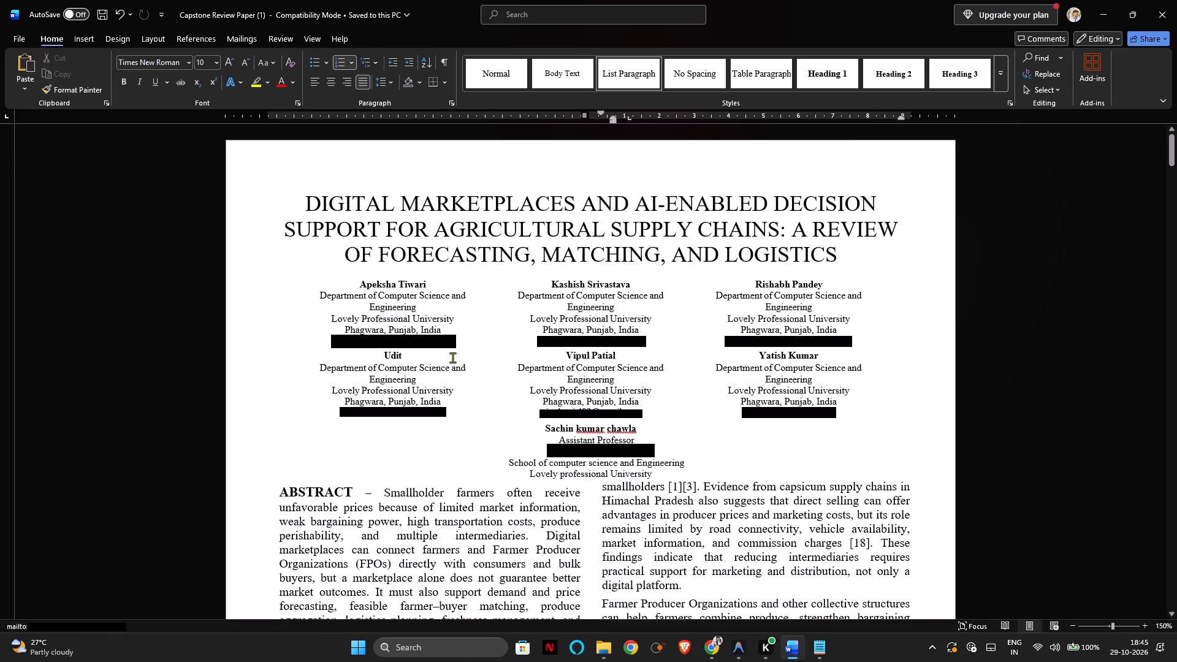
left_click(427, 285)
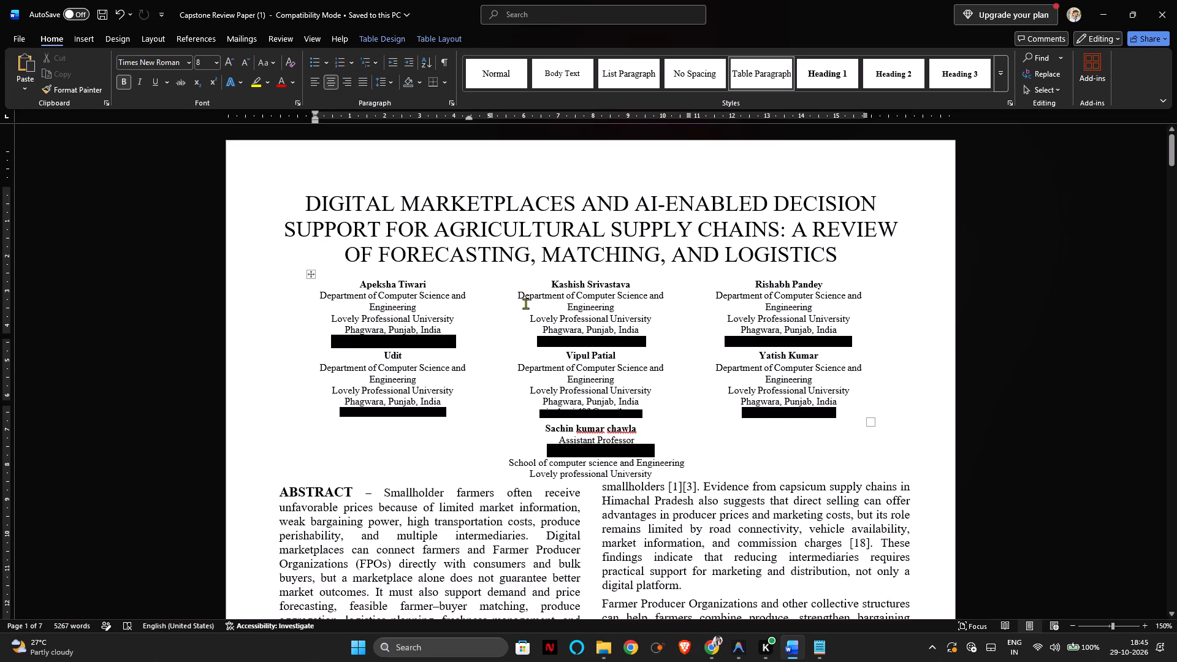
key("Return")
type("Bte")
key("BackSpace")
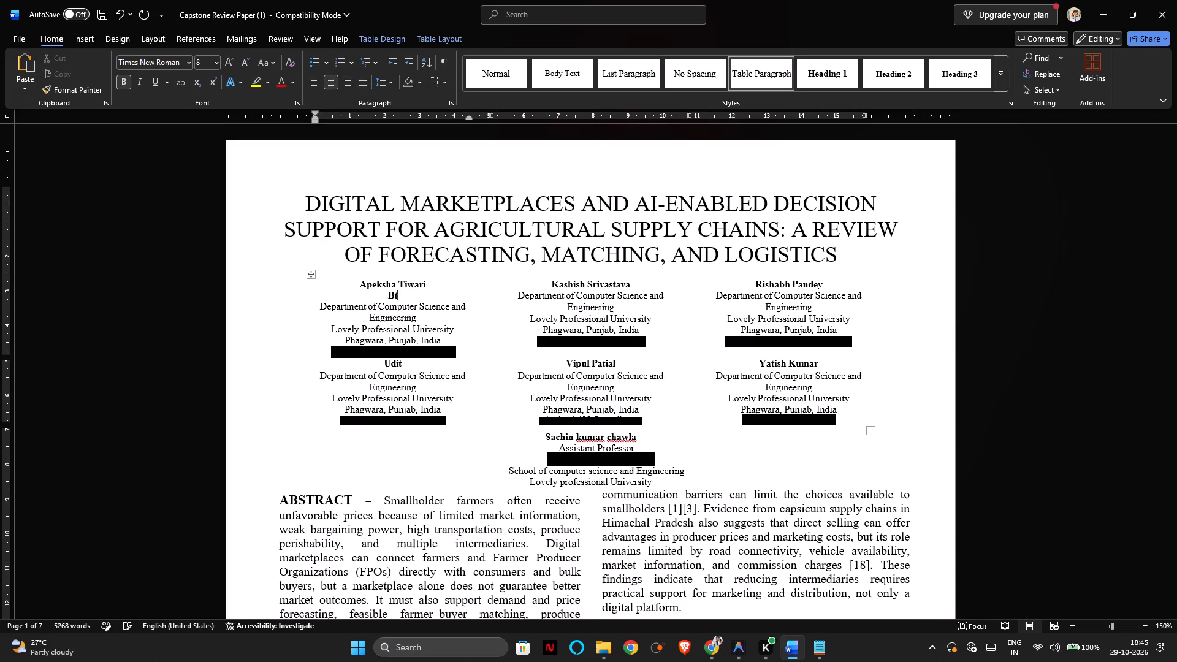
key("BackSpace")
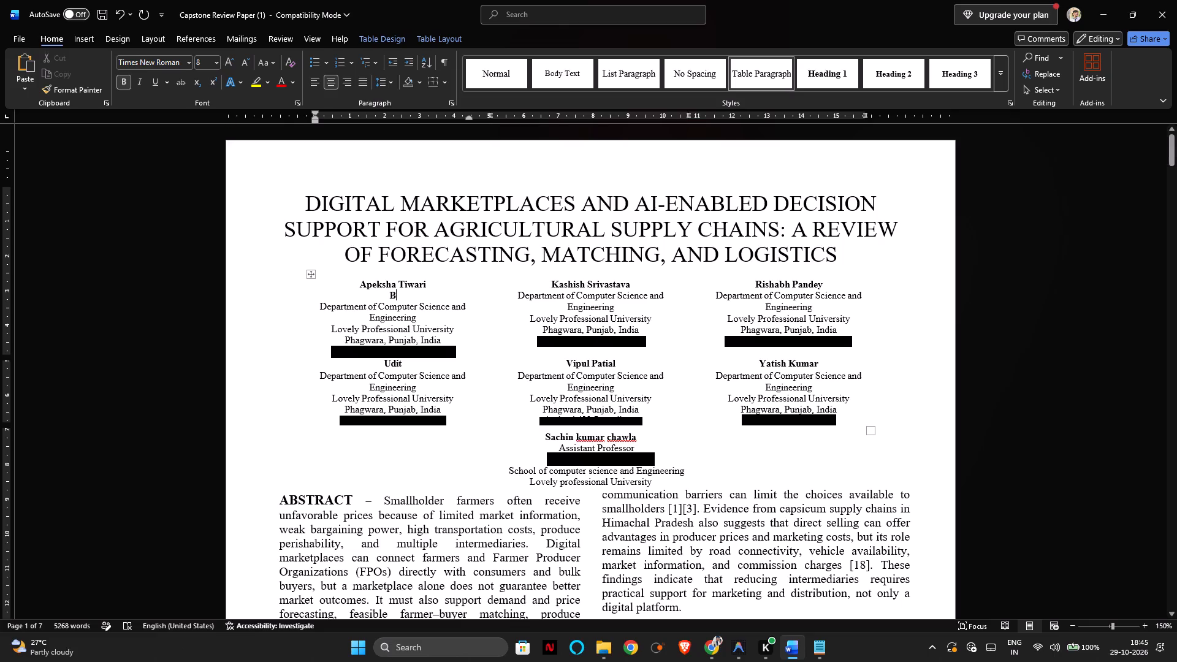
left_click(126, 81)
key("BackSpace")
key("shift+b")
type("Tec")
key("space")
key("BackSpace")
key("h")
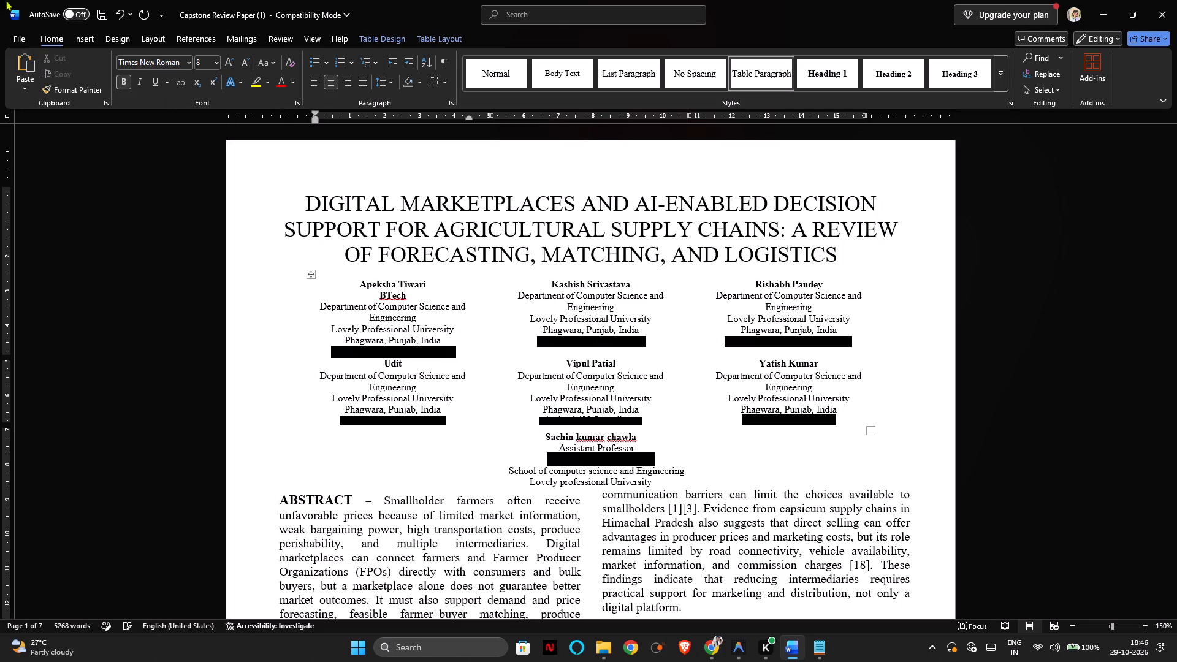
Remove the bold formatting from the first author's "BTech" line.
left_click_drag(406, 297, 379, 294)
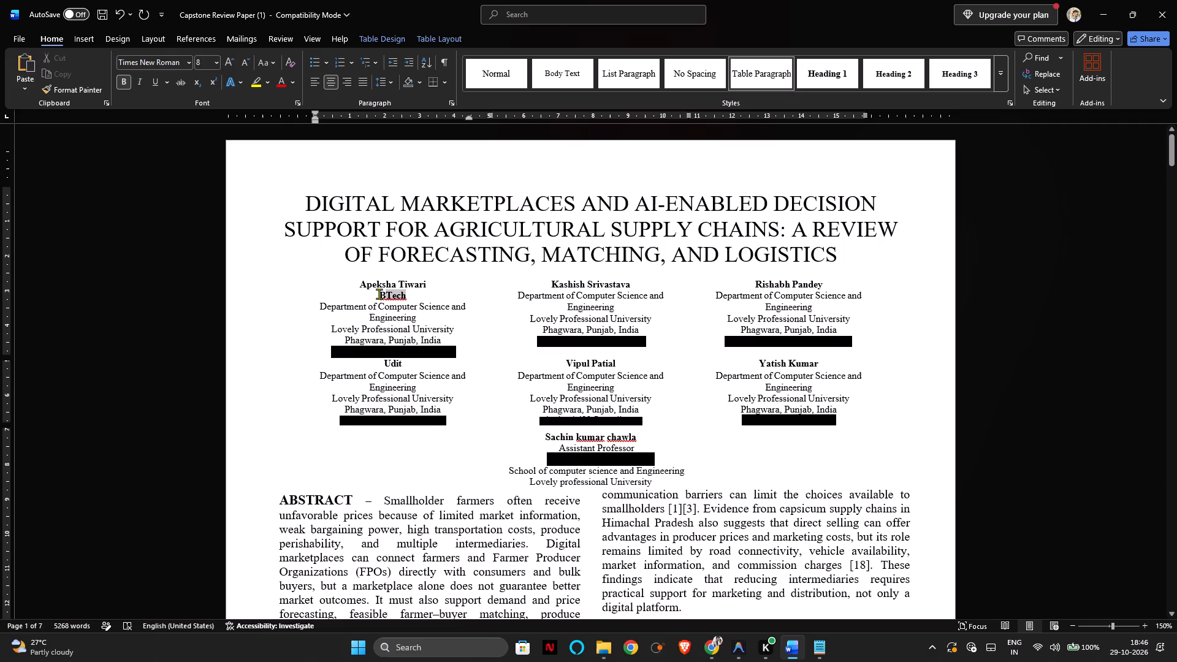
left_click_drag(379, 294, 376, 294)
left_click(390, 325)
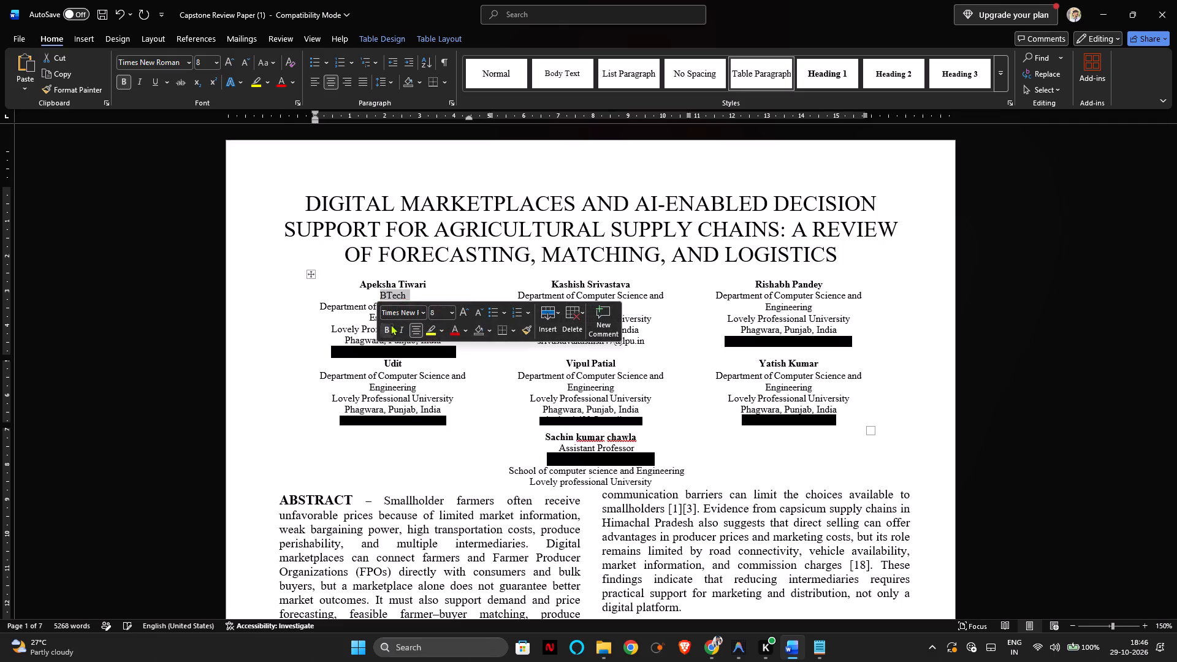
Append "Student" to the first author's "BTech" line.
left_click(405, 292)
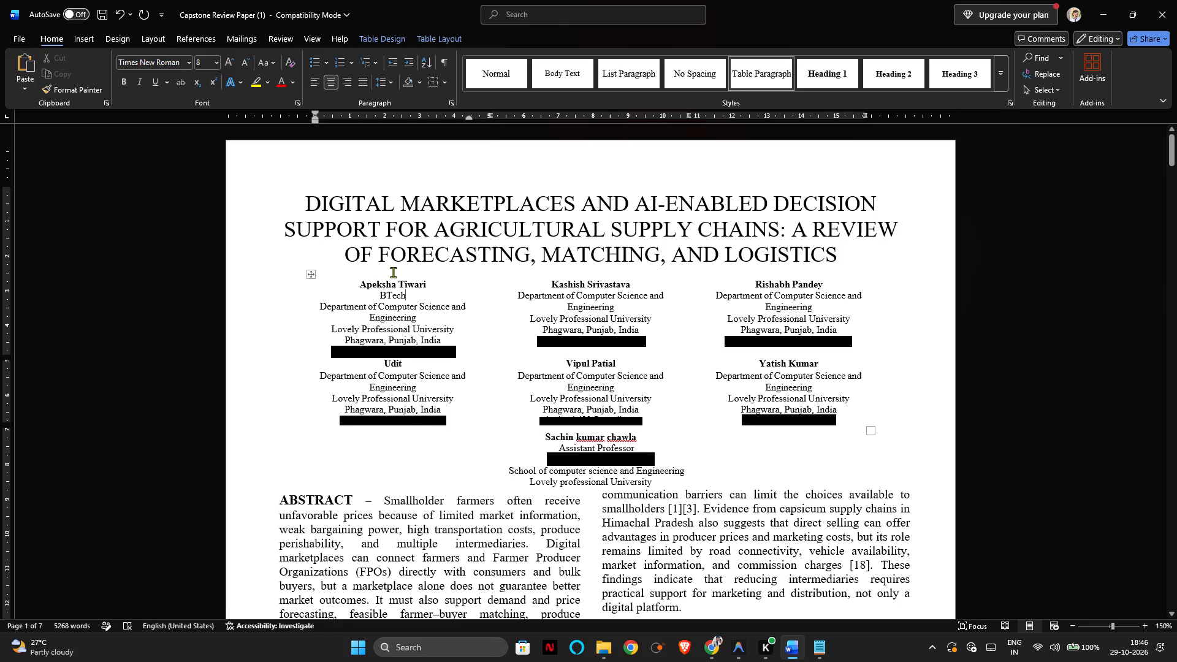
key("space")
type("Studenty")
key("BackSpace")
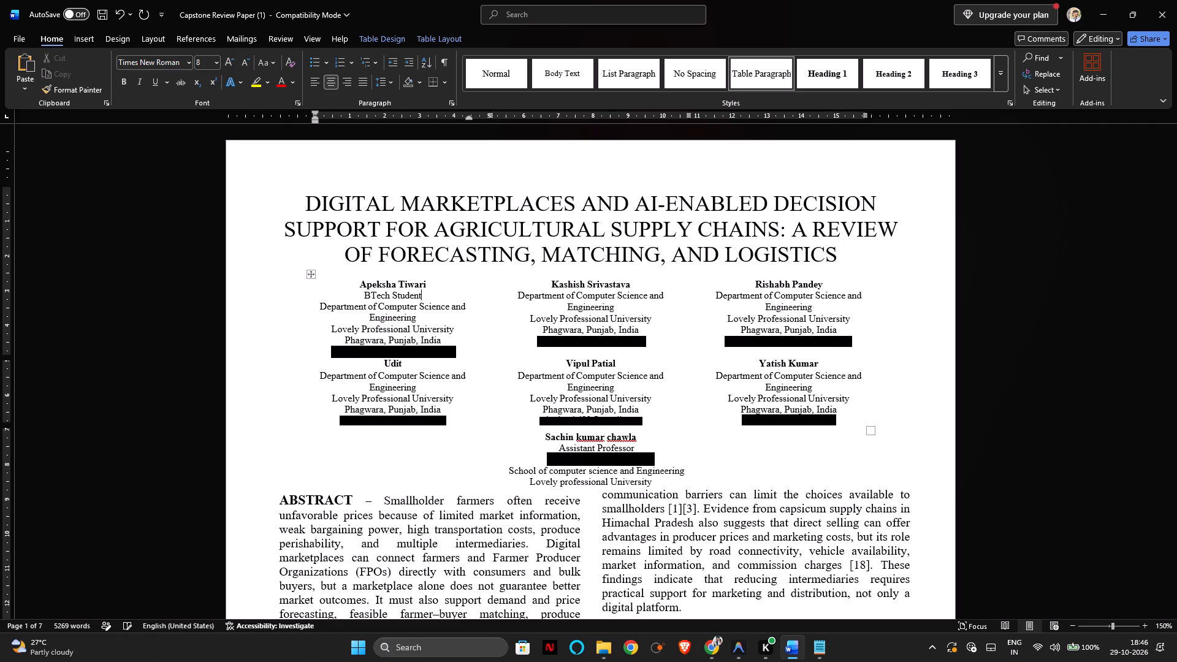
Copy the first author's "BTech Student" line.
left_click_drag(427, 297, 389, 294)
left_click_drag(389, 294, 367, 296)
key("ctrl+c")
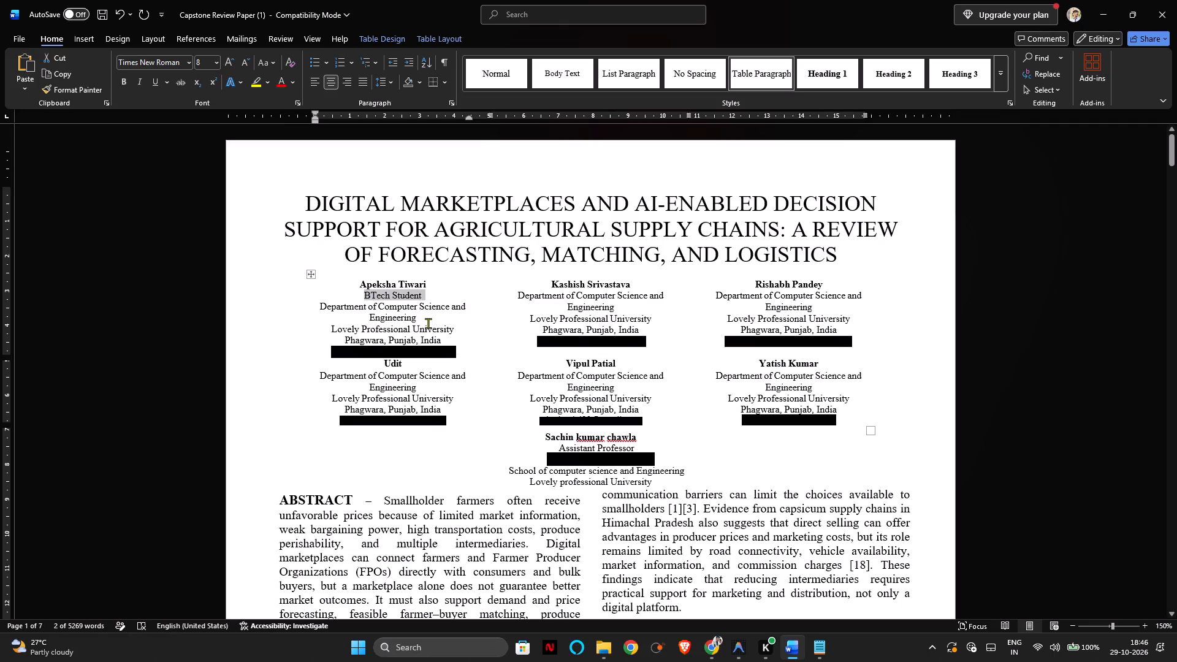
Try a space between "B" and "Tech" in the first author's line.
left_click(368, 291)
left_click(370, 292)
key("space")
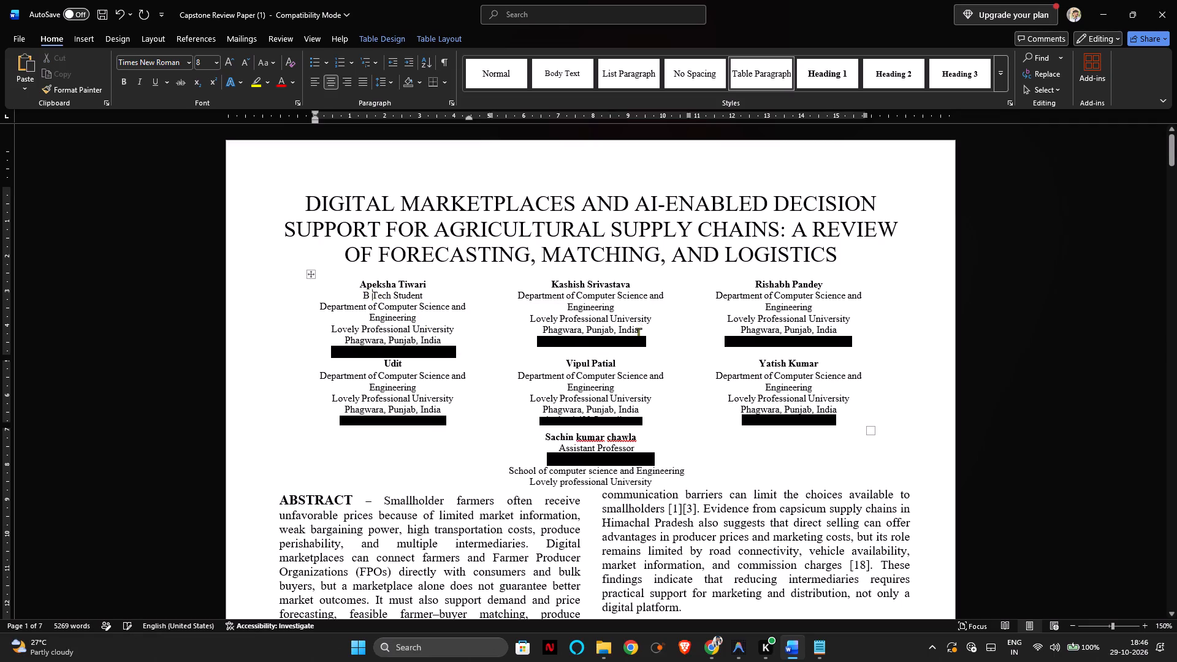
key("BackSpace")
Paste the copied "BTech Student" line beneath the second author's name, leaving no blank line before the department.
left_click(651, 291)
left_click(657, 285)
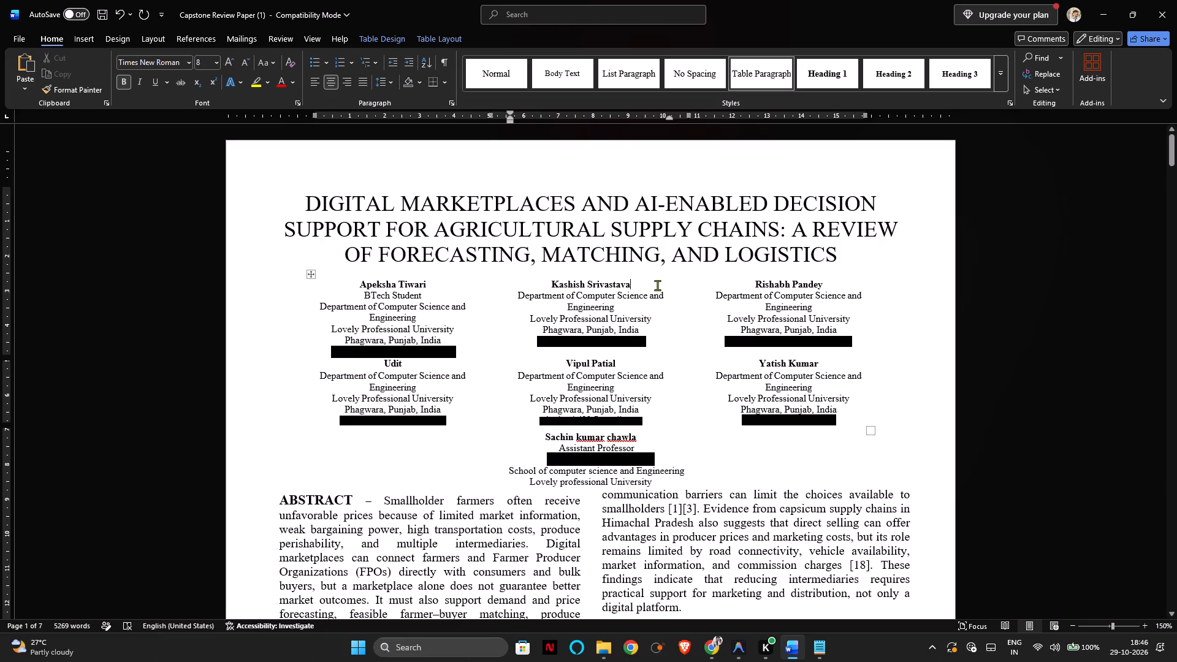
key("Return")
key("ctrl+v")
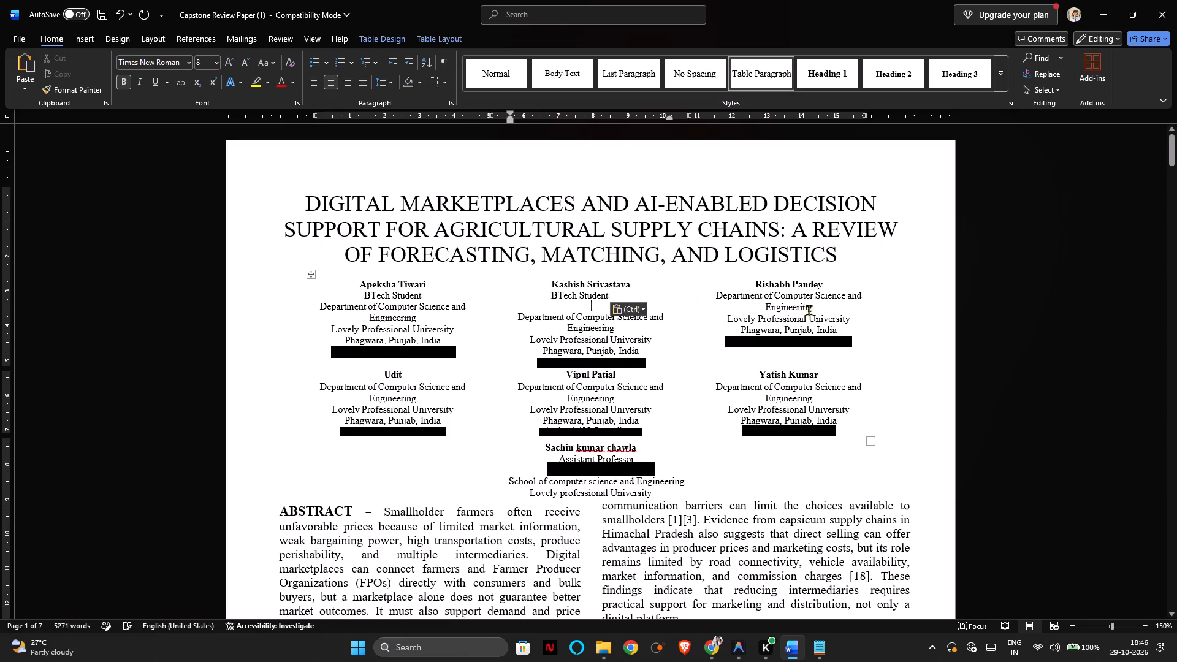
key("BackSpace")
key("BackSpace")
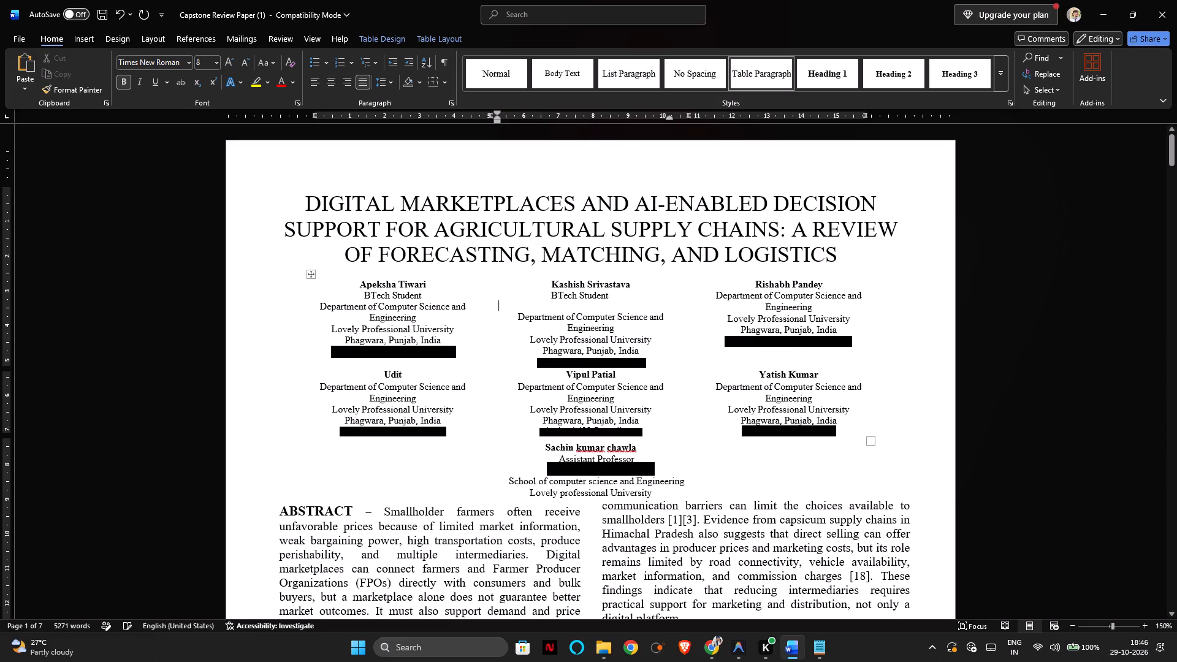
key("BackSpace")
key("BackSpace")
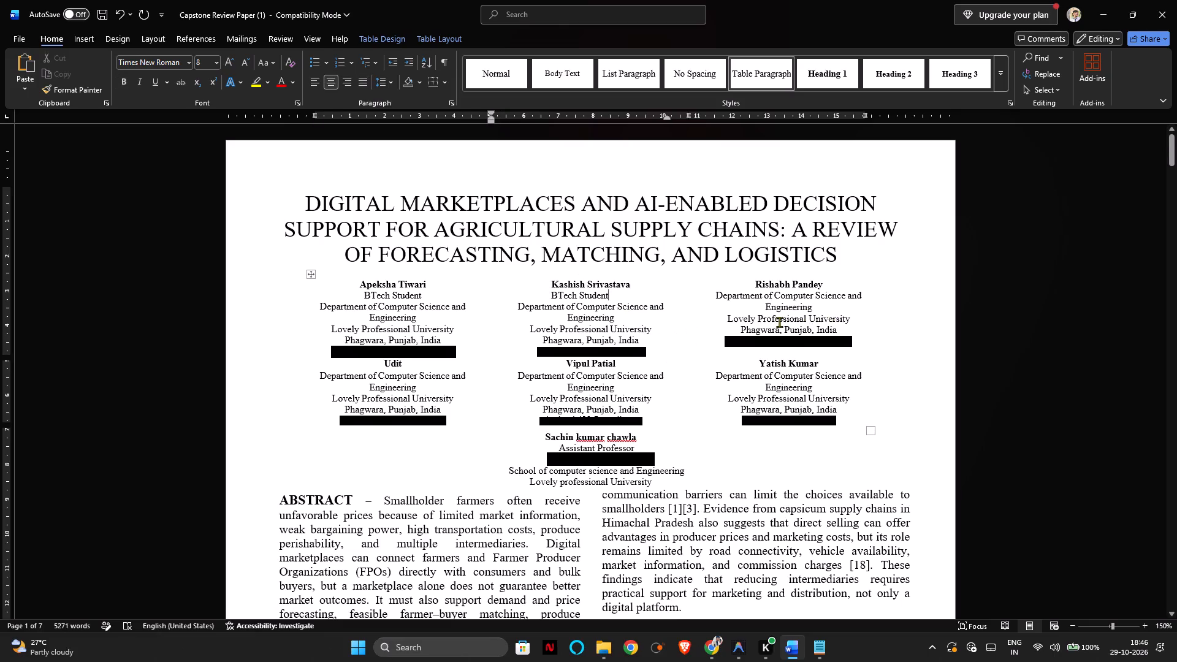
Pad the start of the second author's "BTech Student" line with six spaces to centre it beneath the name.
left_click(549, 294)
key("space")
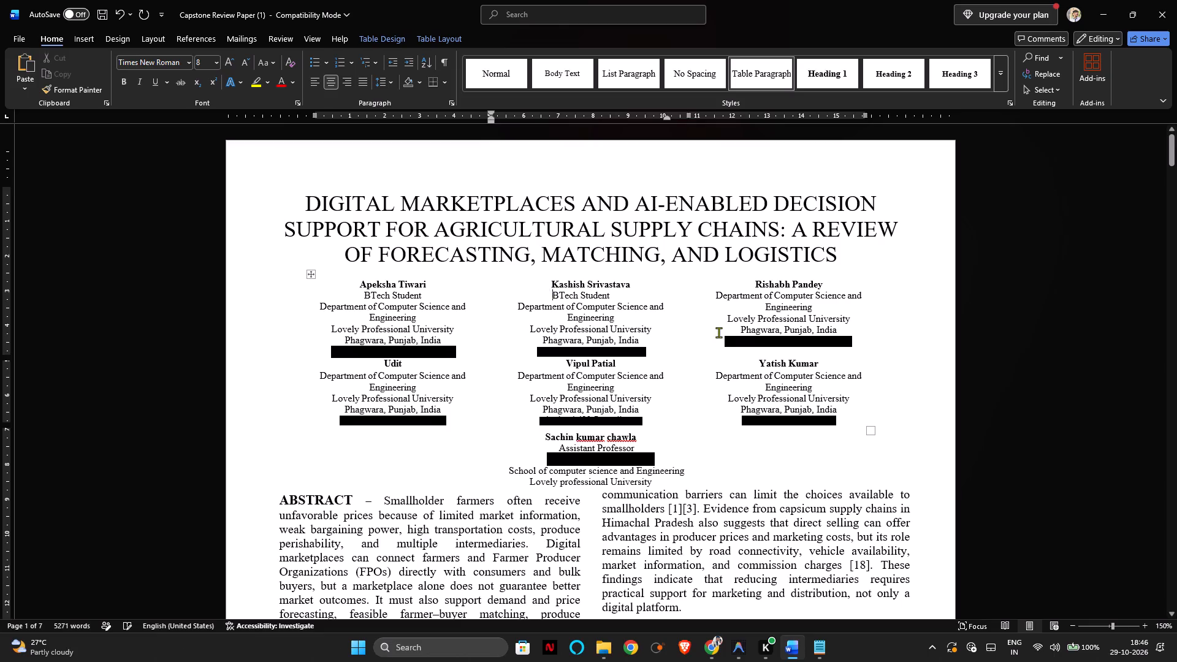
key("space")
key("space")
key("space")
key("space")
key("space")
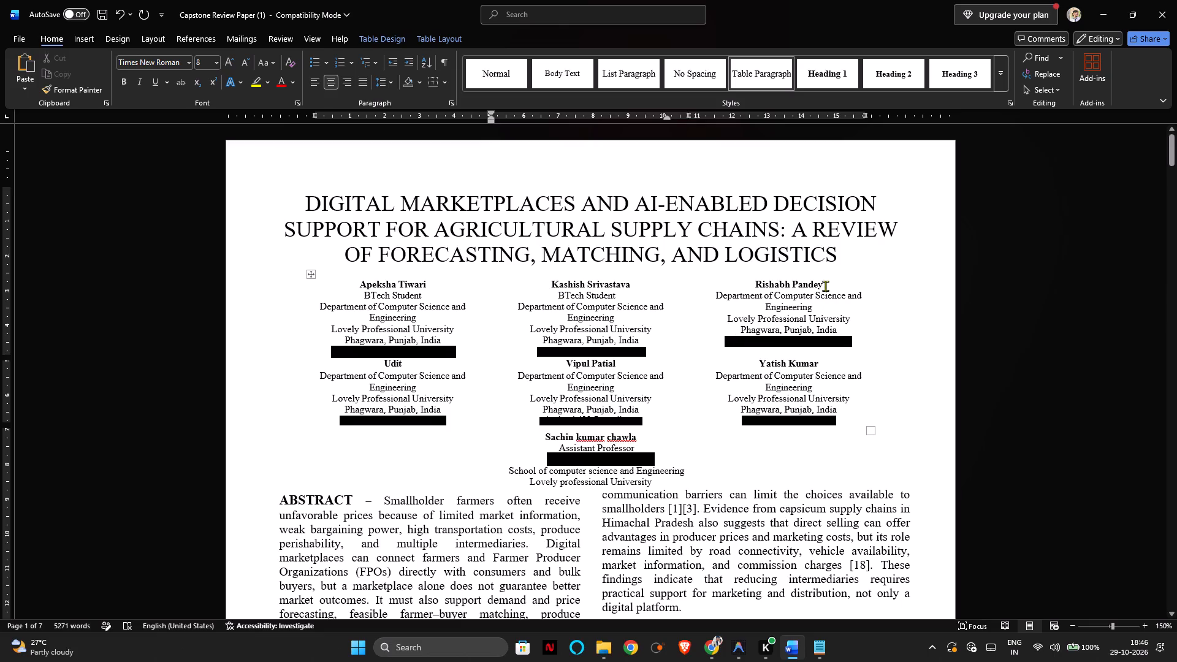
Add a "BTech Student" line beneath the third author's name in the first row.
left_click(826, 285)
key("Return")
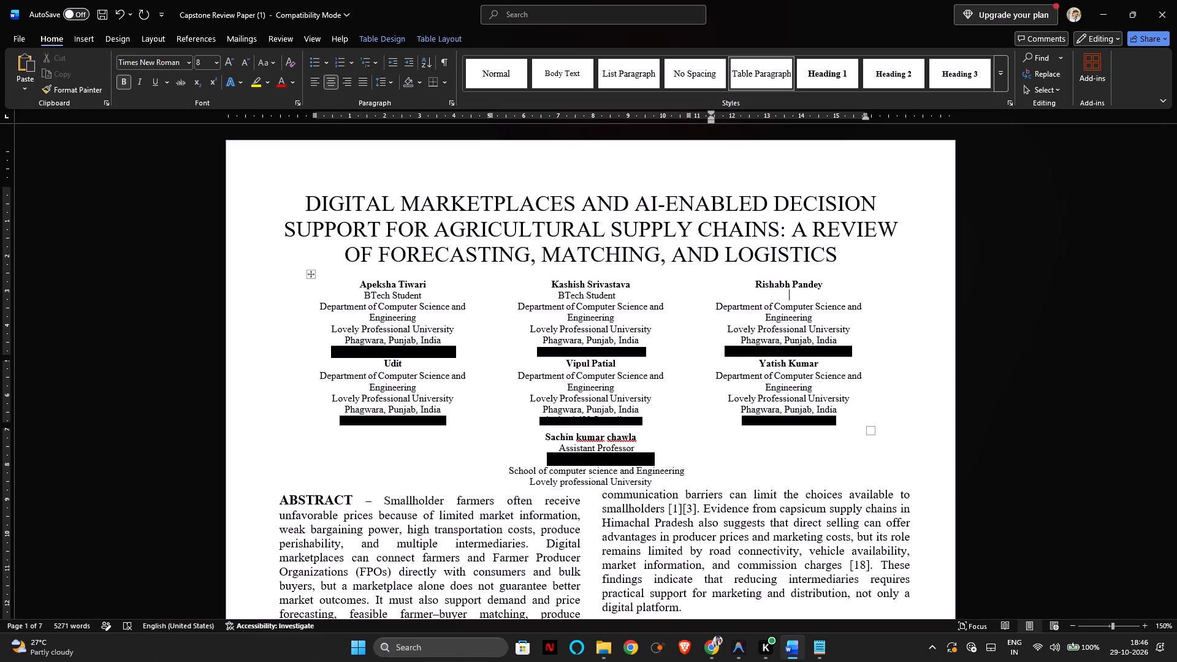
type("BTech")
key("space")
type("Student")
Remove the bold formatting from the third author's "BTech Student" line.
key("shift+Left")
key("shift+Left")
key("shift+Left")
key("shift+Left")
key("shift+Left")
key("shift+Left")
key("shift+Left")
key("shift+Left")
key("shift+Left")
key("shift+Left")
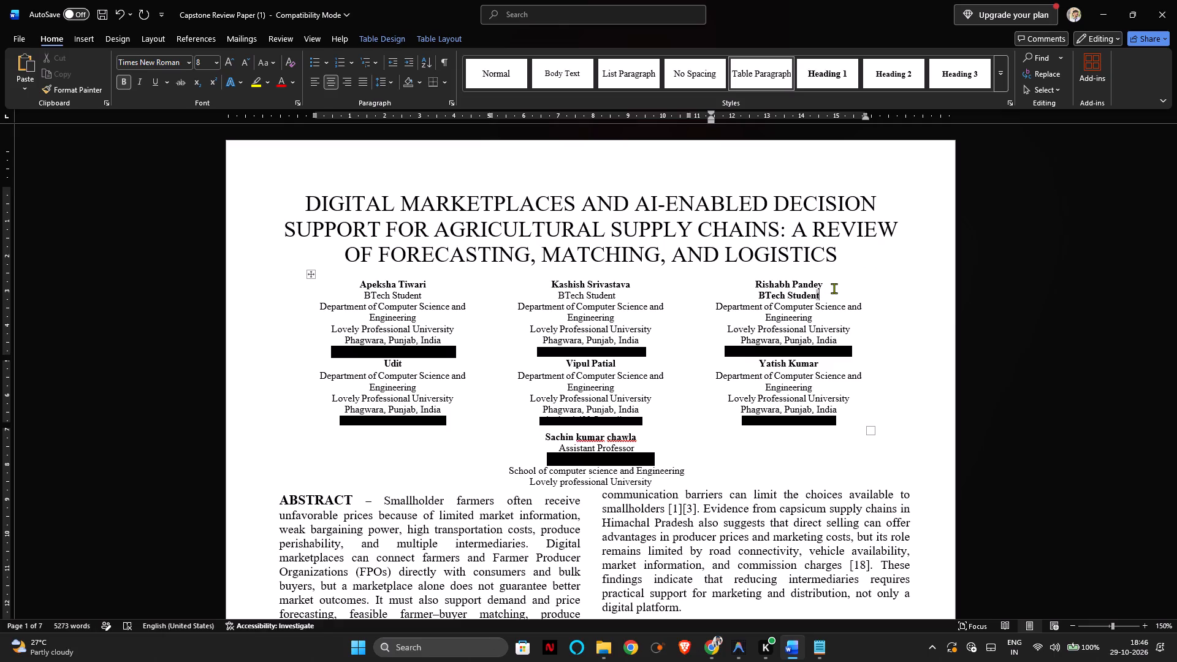
key("shift+Left")
key("shift+Left")
key("shift+Left")
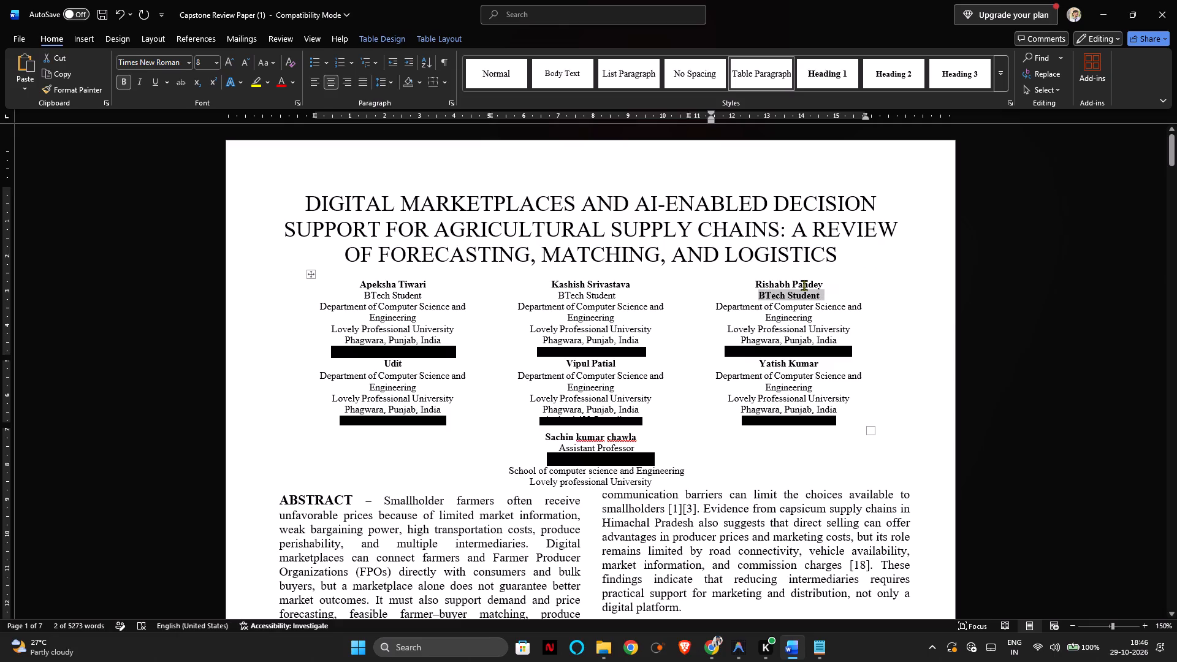
left_click(126, 82)
left_click(759, 268)
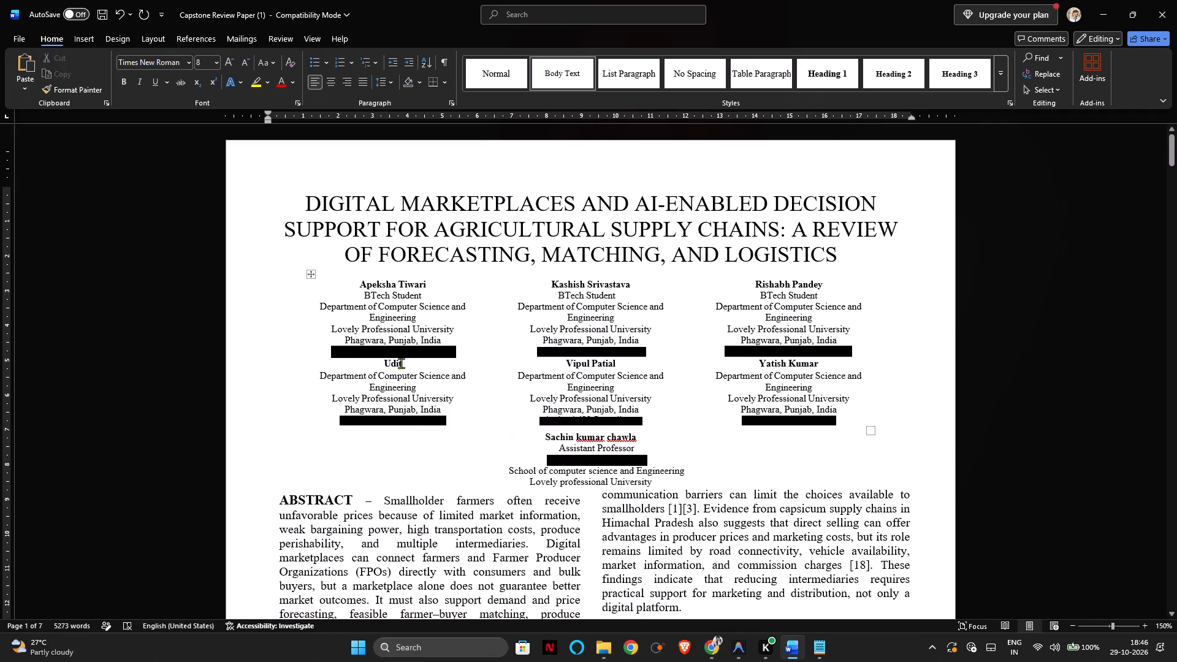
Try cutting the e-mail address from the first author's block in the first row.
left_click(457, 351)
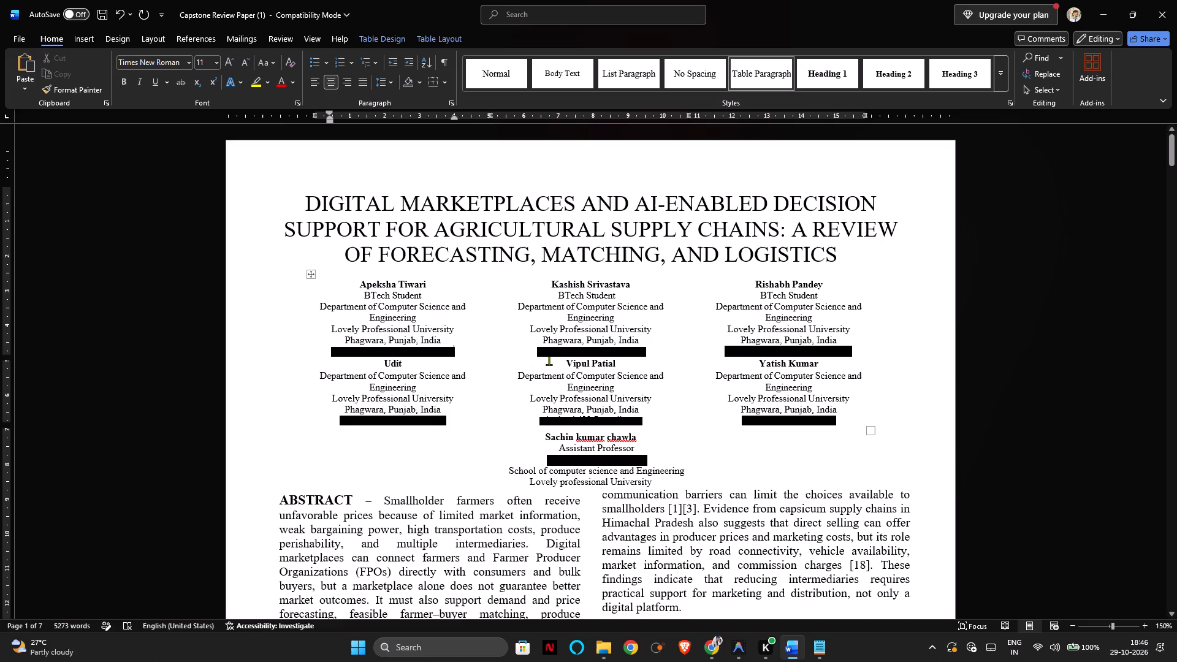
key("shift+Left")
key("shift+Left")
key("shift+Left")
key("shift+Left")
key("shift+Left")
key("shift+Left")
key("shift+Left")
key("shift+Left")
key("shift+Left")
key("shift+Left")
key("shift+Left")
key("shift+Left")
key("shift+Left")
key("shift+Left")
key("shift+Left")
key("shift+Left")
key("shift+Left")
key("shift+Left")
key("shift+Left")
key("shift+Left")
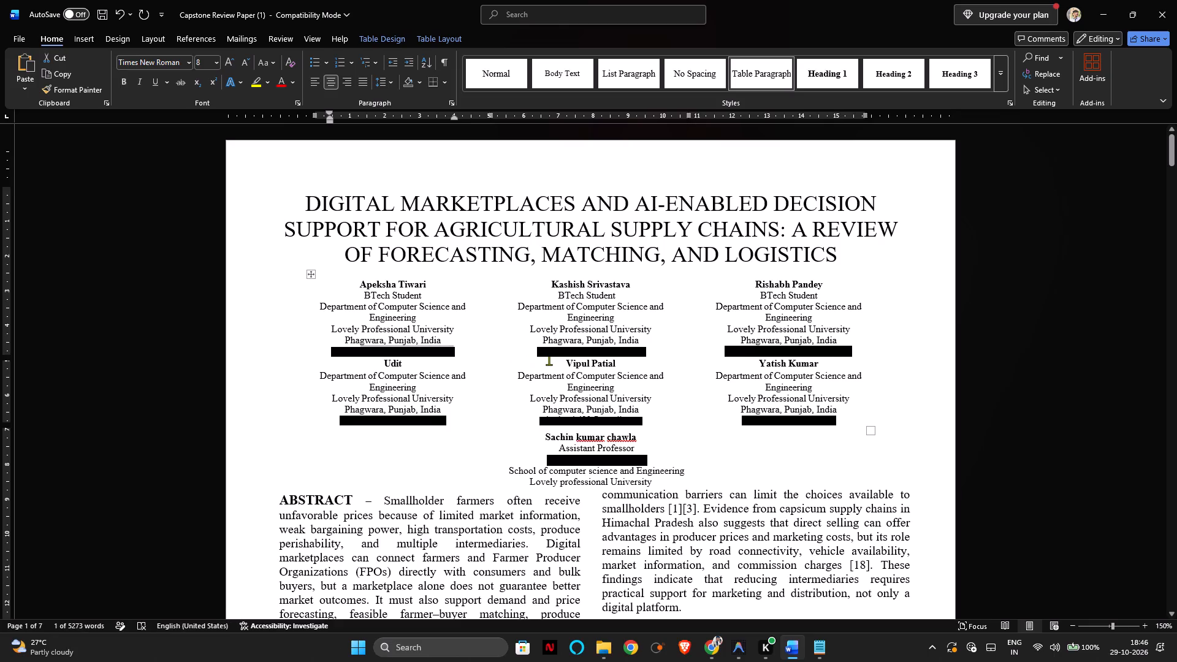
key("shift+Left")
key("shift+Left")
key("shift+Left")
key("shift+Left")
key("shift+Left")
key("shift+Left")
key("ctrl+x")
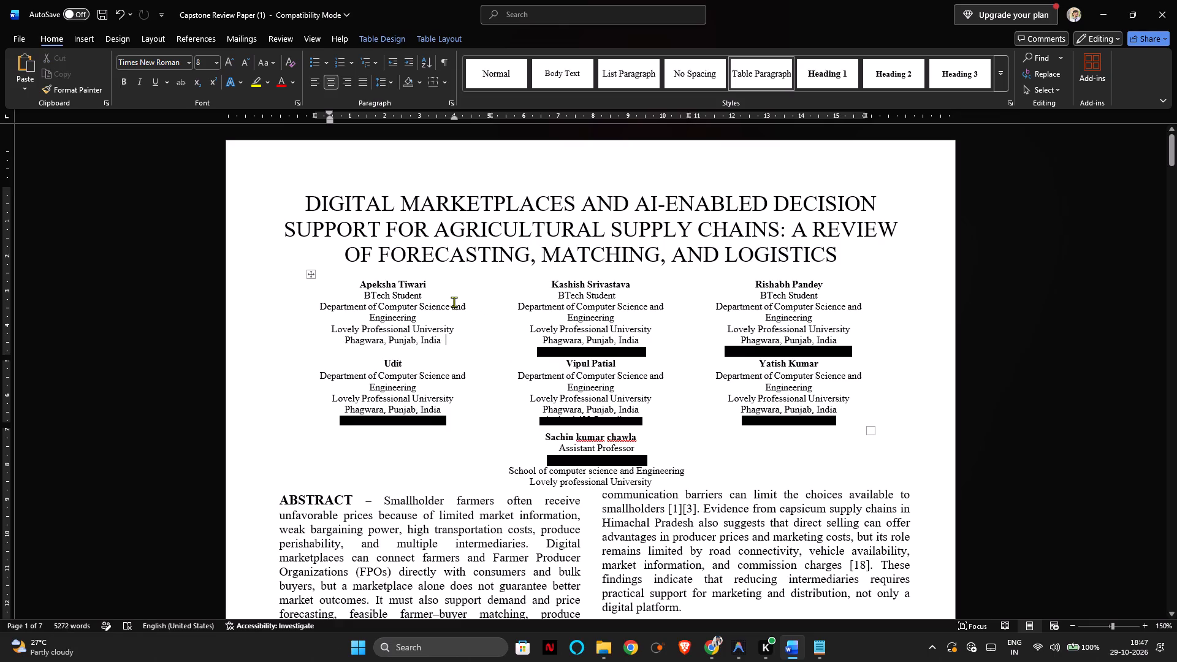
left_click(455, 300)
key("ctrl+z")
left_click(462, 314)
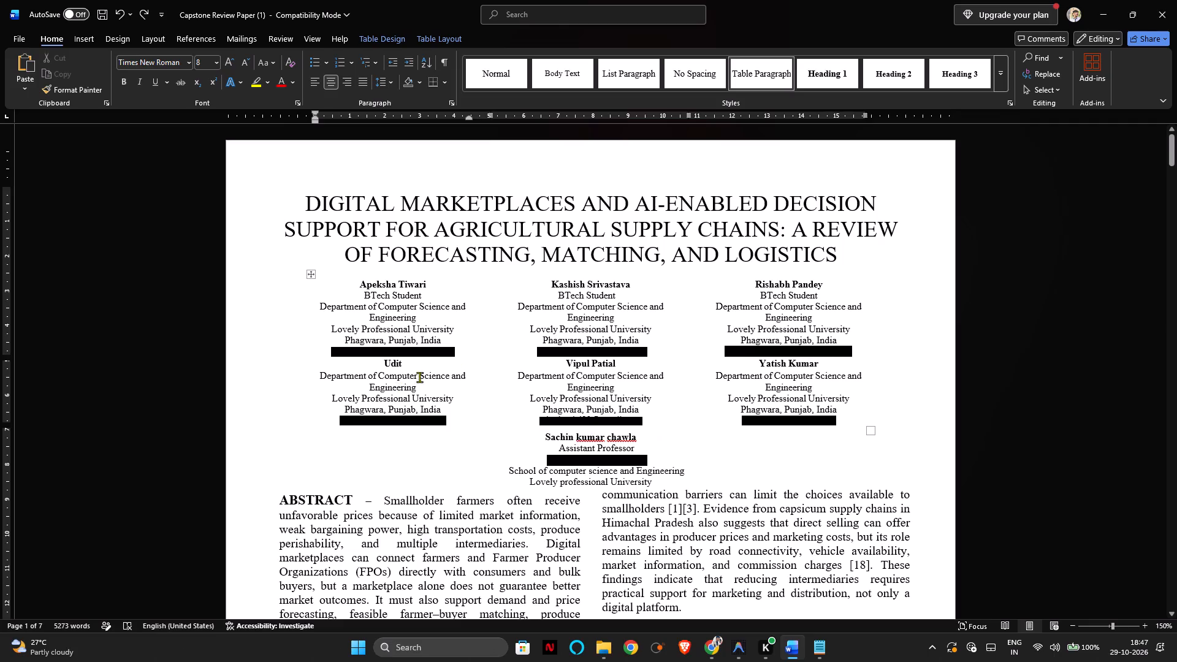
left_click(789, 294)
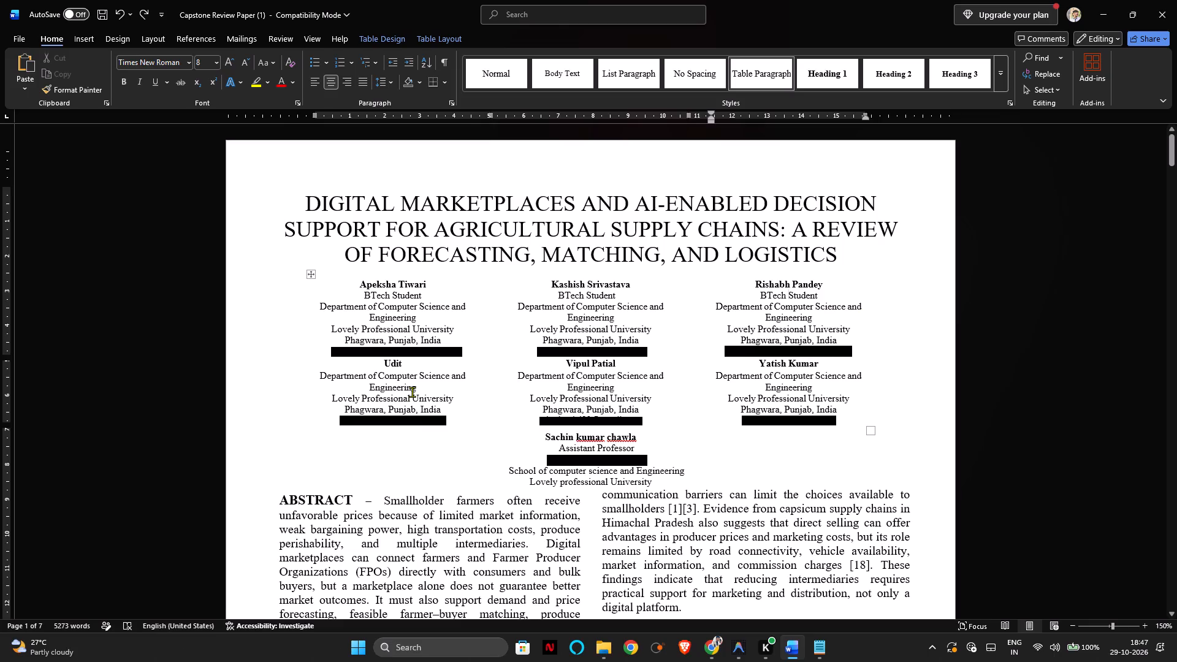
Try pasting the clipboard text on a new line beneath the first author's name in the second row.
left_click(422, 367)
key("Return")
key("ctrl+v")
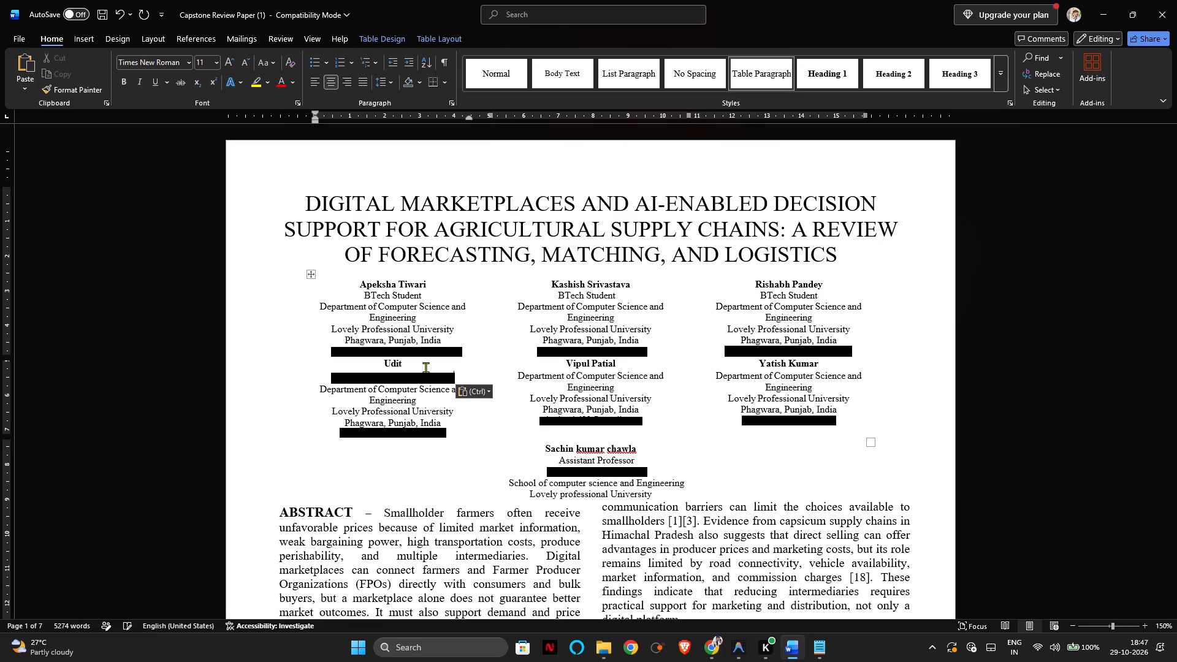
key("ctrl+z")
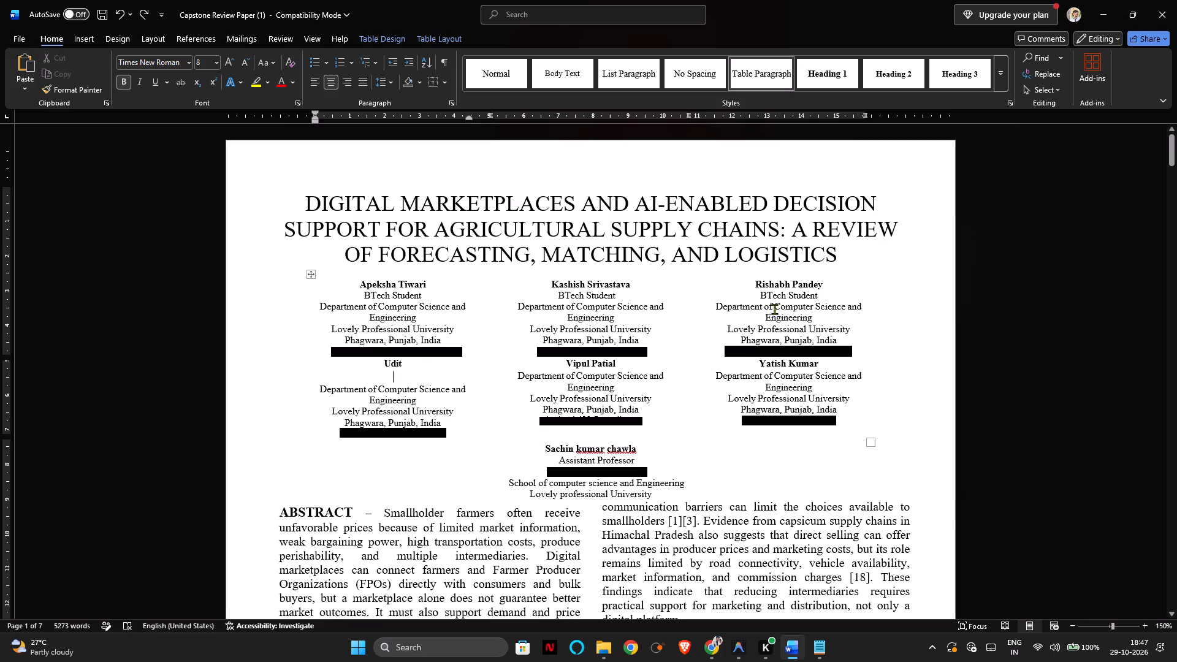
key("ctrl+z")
Add a "BTech Student" line beneath the first author's name in the second row.
key("Return")
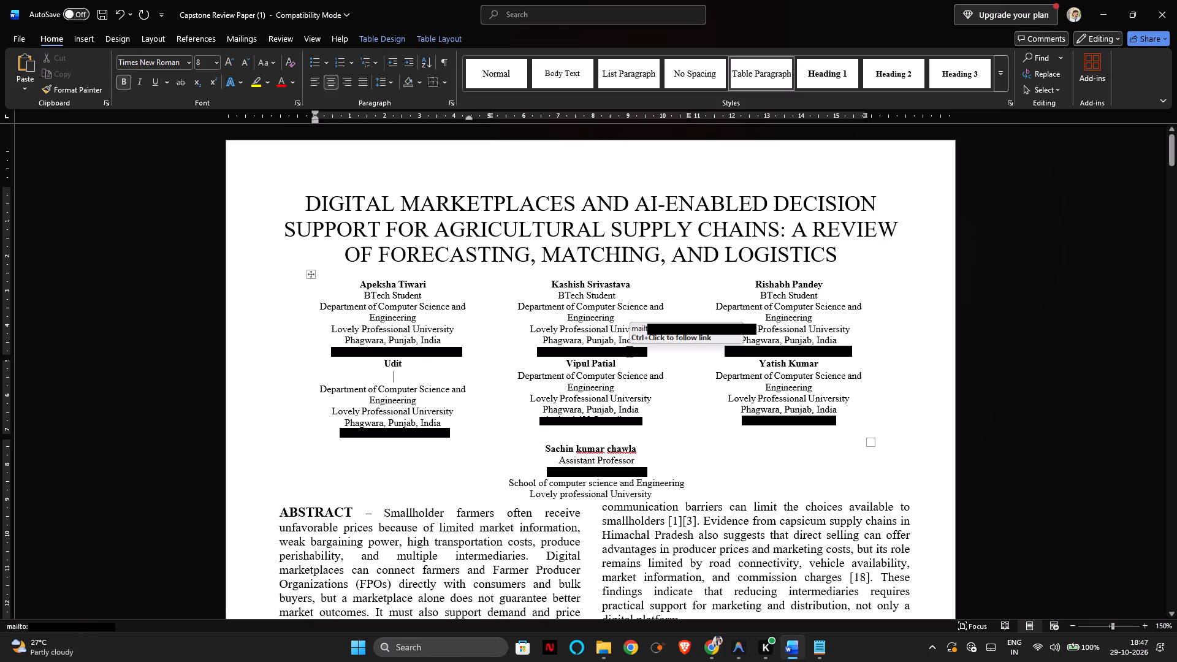
type("Bte")
key("BackSpace")
key("BackSpace")
type("Tech S")
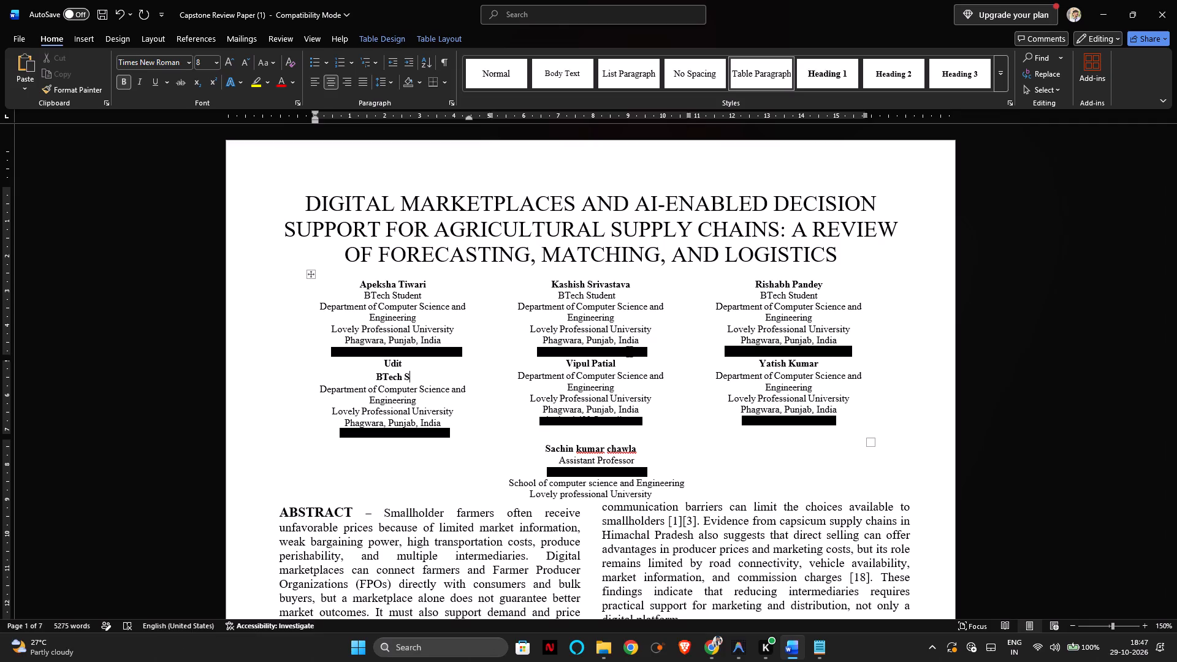
type("tudent")
Remove the bold formatting from the "BTech Student" line of the second row's first author.
key("shift+Left")
key("shift+Left")
key("shift+Left")
key("shift+Left")
key("shift+Left")
key("shift+Left")
key("shift+Left")
key("shift+Left")
key("shift+Left")
key("shift+Left")
key("shift+Left")
key("shift+Left")
key("shift+Left")
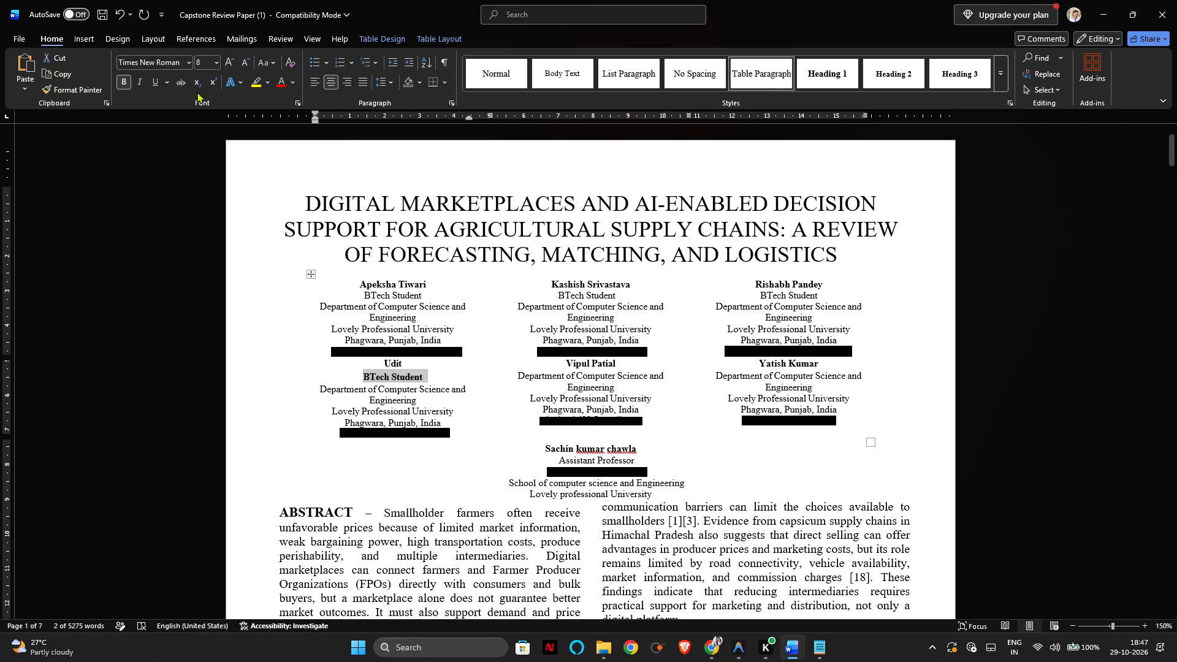
left_click(126, 78)
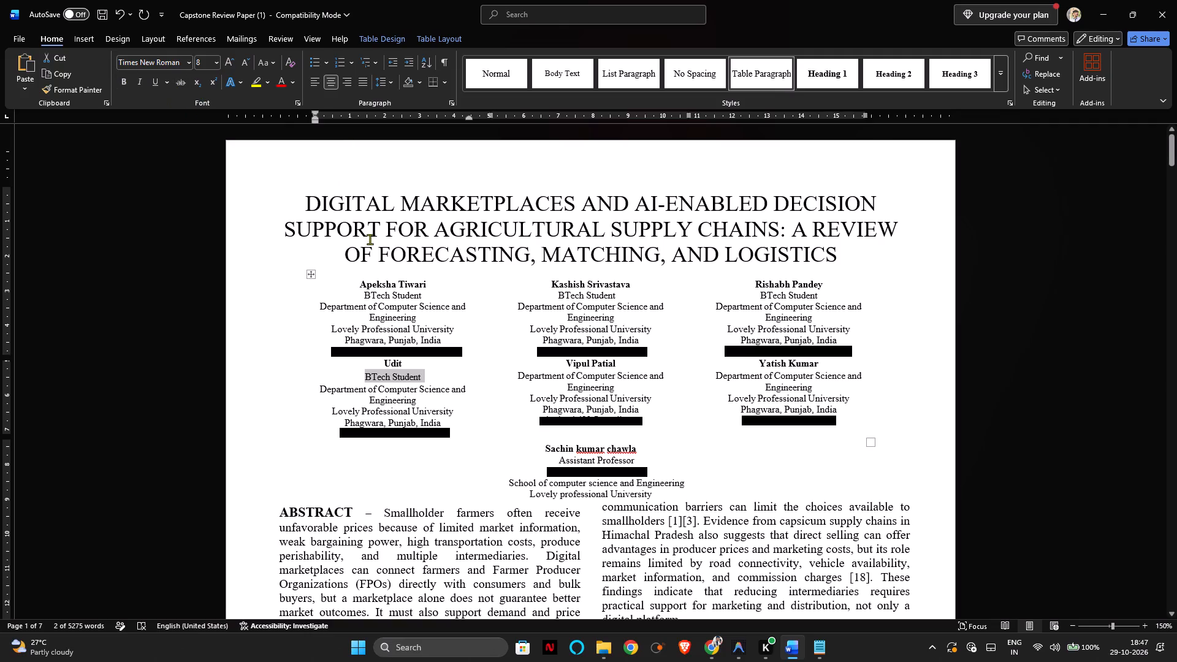
Add a "BTech Student" line beneath the middle author's name in the second row, leaving no blank line before the department.
key("ctrl+c")
left_click(611, 380)
left_click(637, 363)
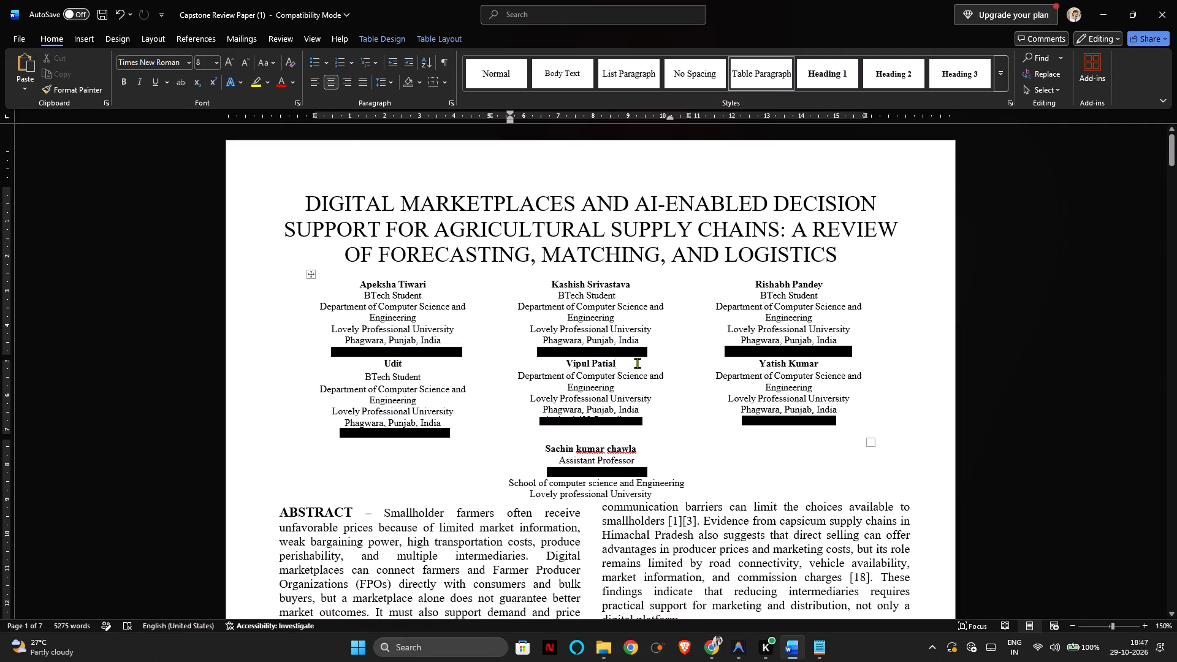
key("Return")
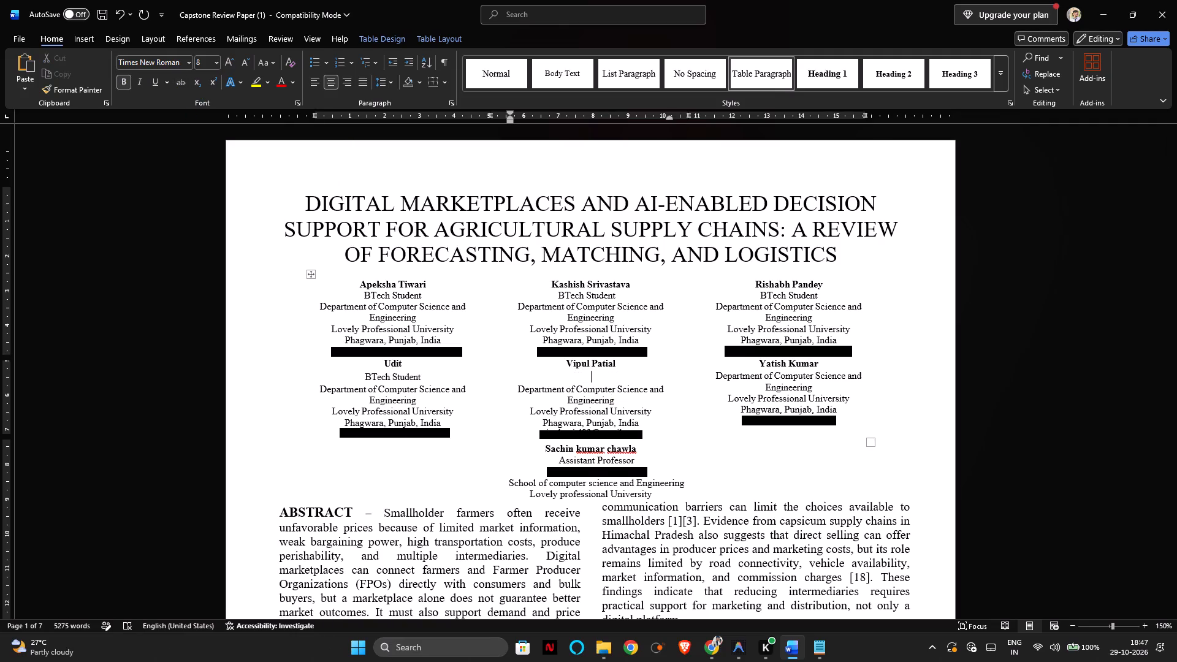
key("ctrl+v")
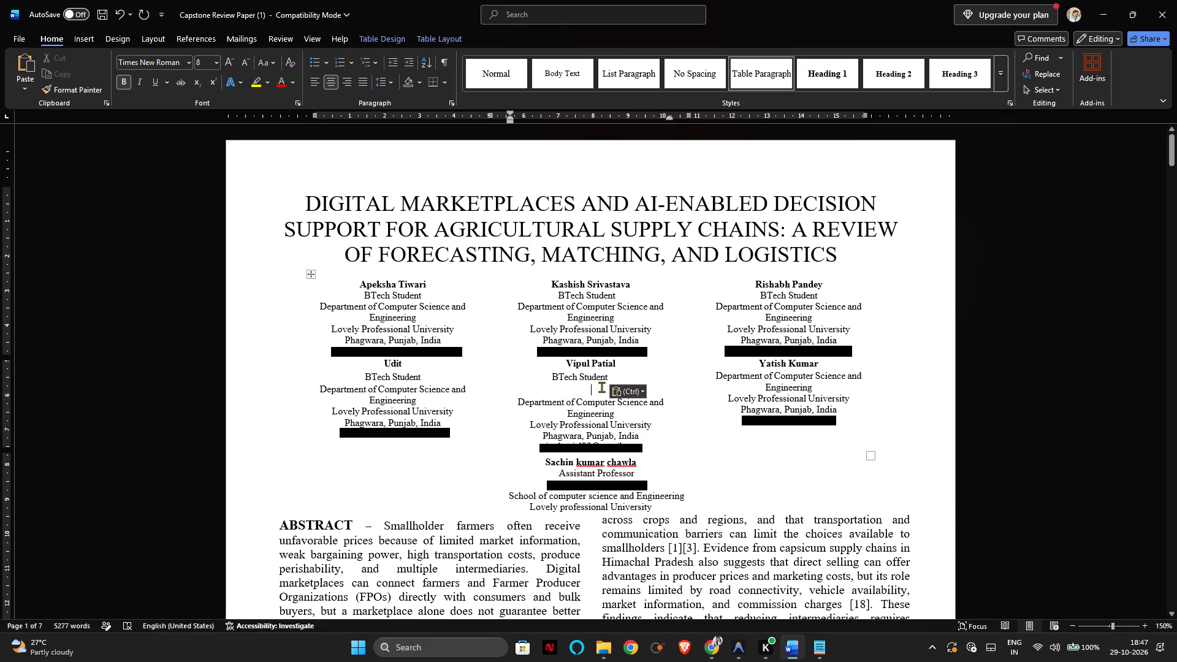
key("ctrl+z")
key("shift+b")
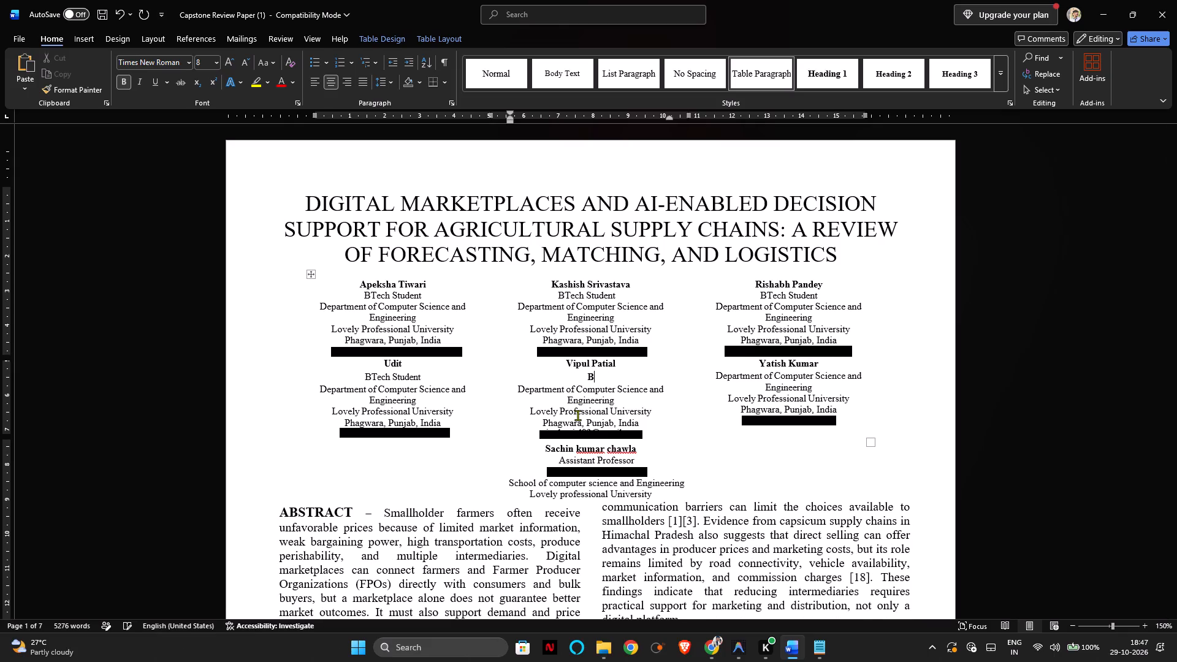
type("Tecg")
key("BackSpace")
type("h")
key("space")
type("Student")
Remove the bold formatting from the "BTech Student" line of the second row's middle author.
key("shift+Left")
key("shift+Left")
key("shift+Left")
key("shift+Left")
key("shift+Left")
key("shift+Left")
key("shift+Left")
key("shift+Left")
key("shift+Left")
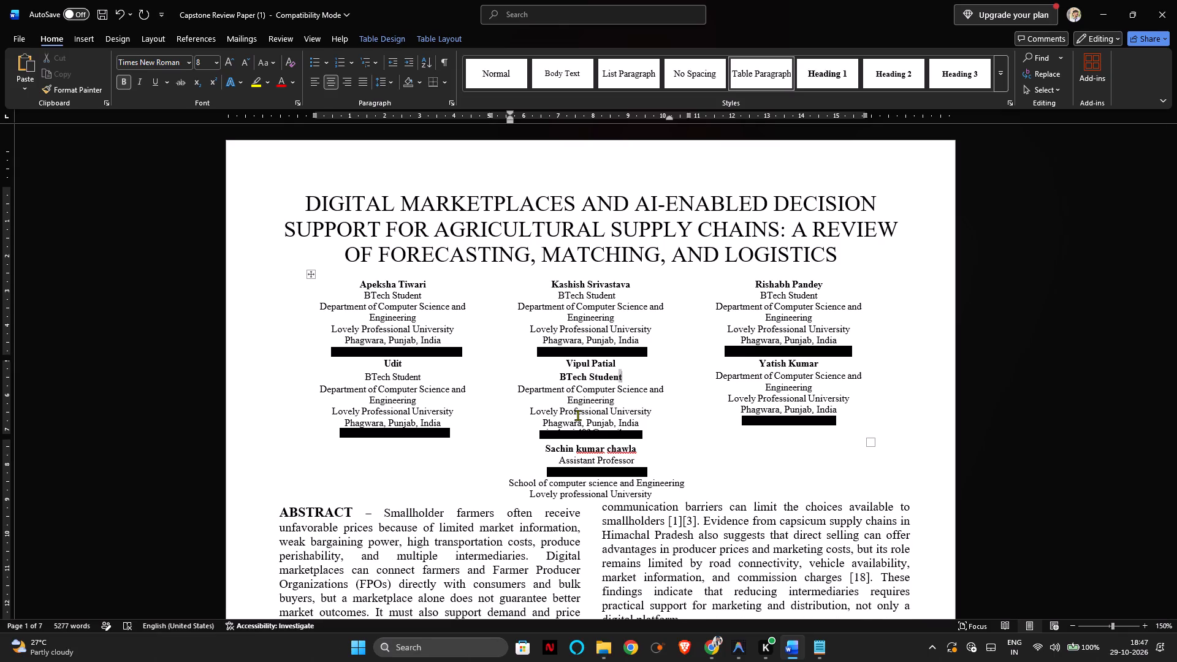
key("shift+Left")
key("shift+Left")
key("shift+Left")
key("shift+Left")
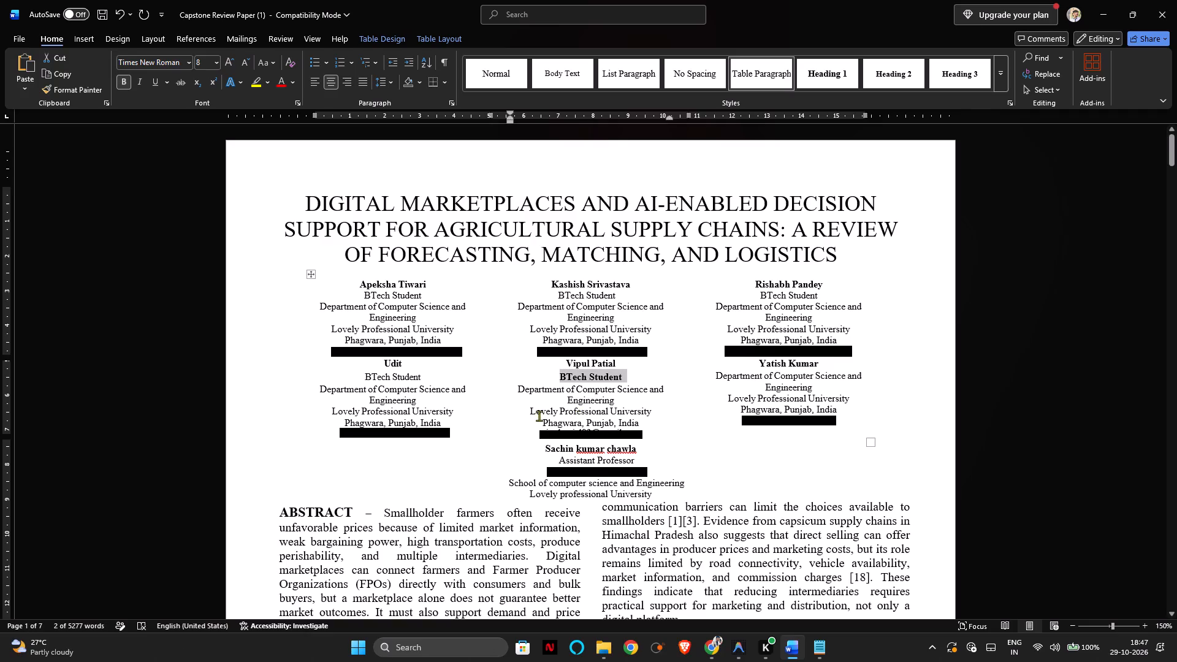
left_click(124, 81)
Add a "BTech Student" line beneath the last author's name in the second row.
key("ctrl+c")
left_click(646, 375)
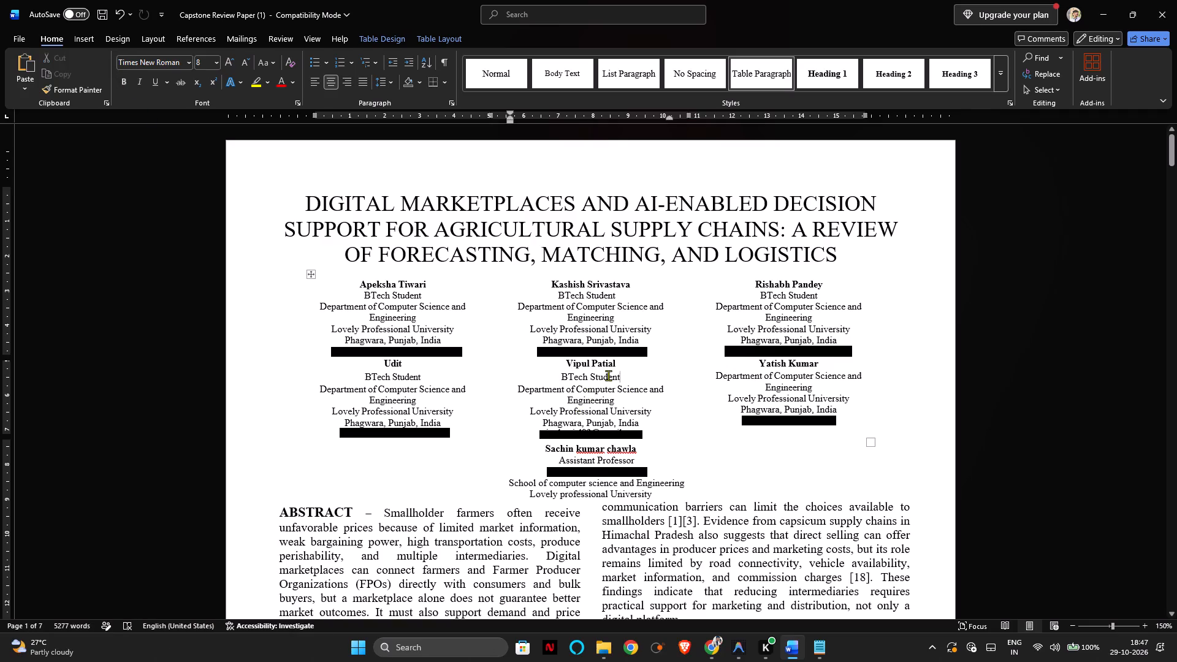
left_click(832, 368)
key("Return")
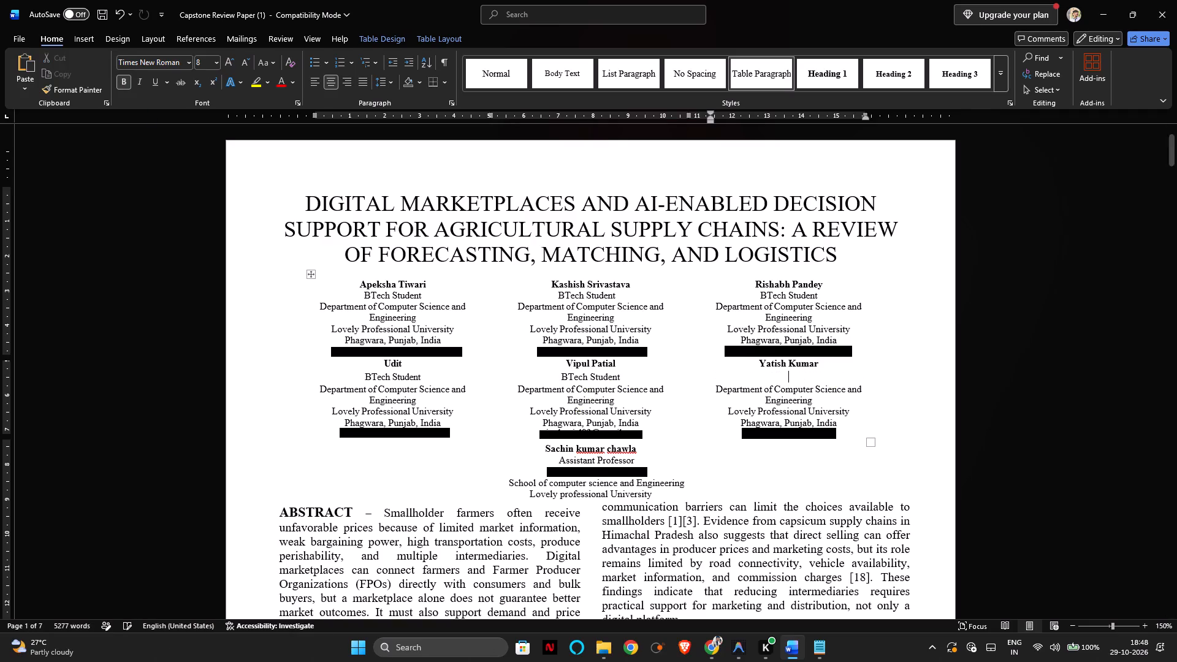
type("Btec")
key("BackSpace")
key("BackSpace")
key("BackSpace")
type("Tech Student")
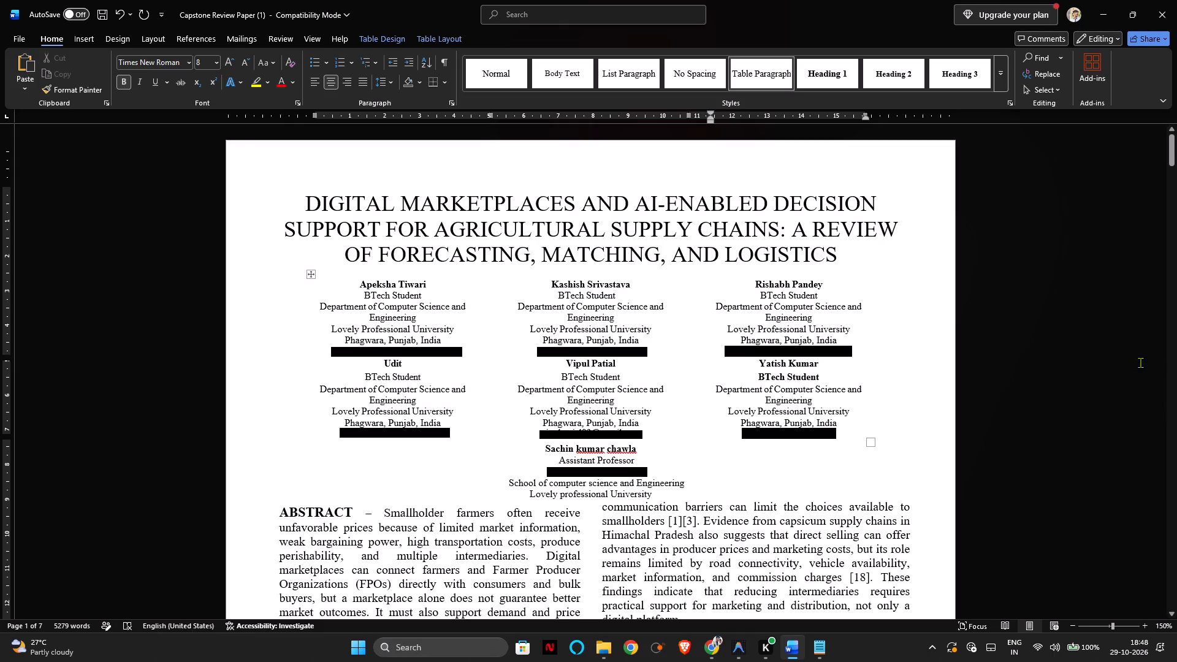
Remove the bold formatting from the "BTech Student" line of the second row's last author.
key("shift+Left")
key("shift+Left")
key("shift+Left")
key("shift+Left")
key("shift+Left")
key("shift+Left")
key("shift+Left")
key("shift+Left")
key("shift+Left")
key("shift+Left")
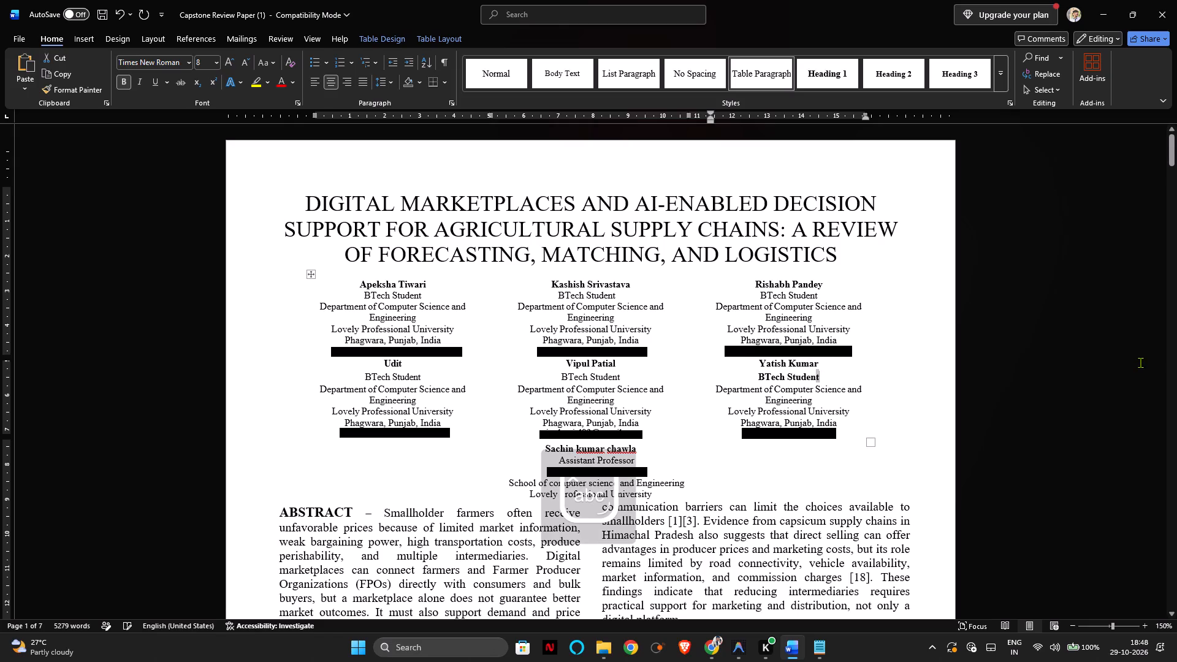
key("shift+Left")
key("shift+Left")
key("shift+Left")
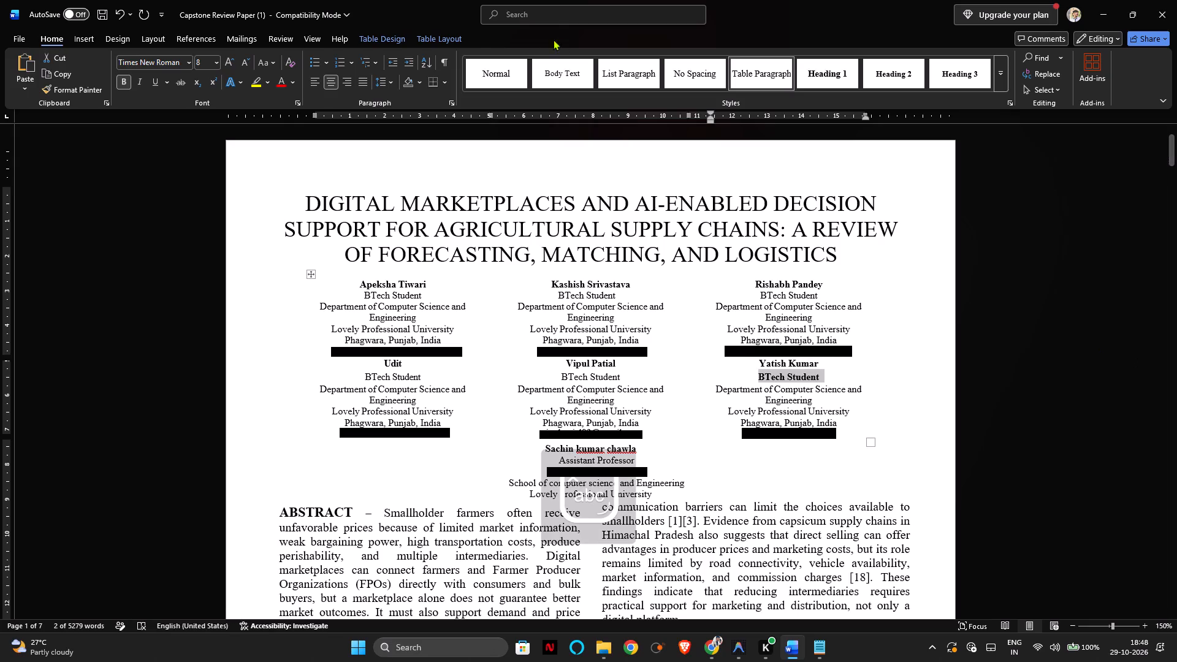
left_click(118, 78)
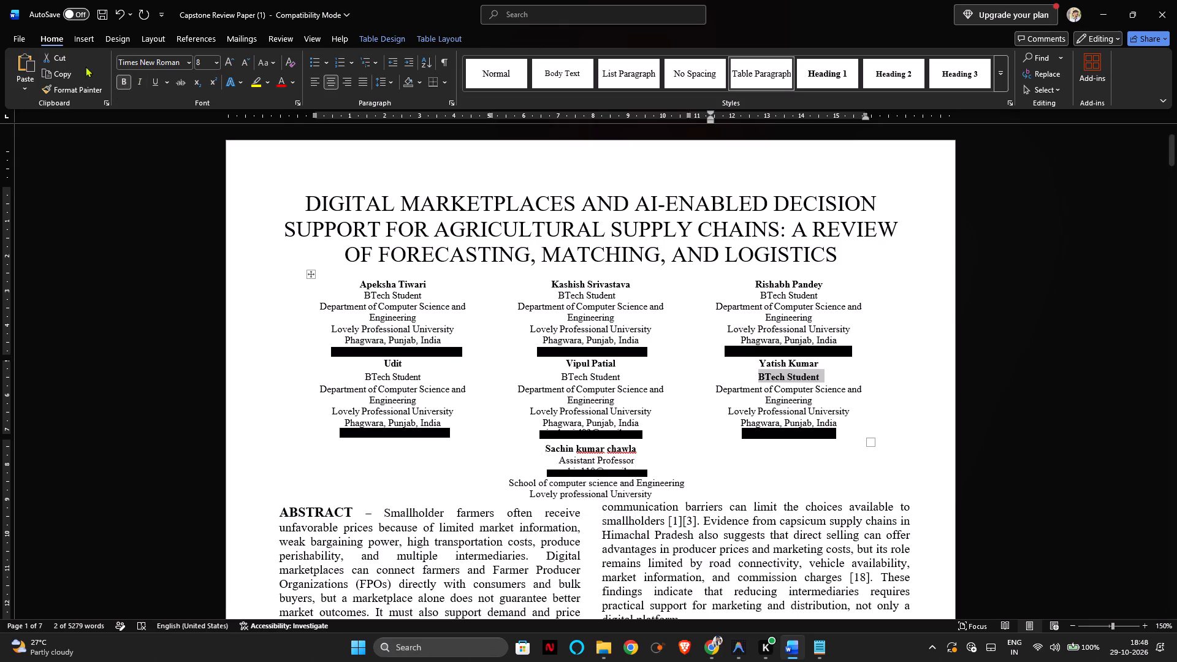
left_click(120, 83)
left_click(726, 346)
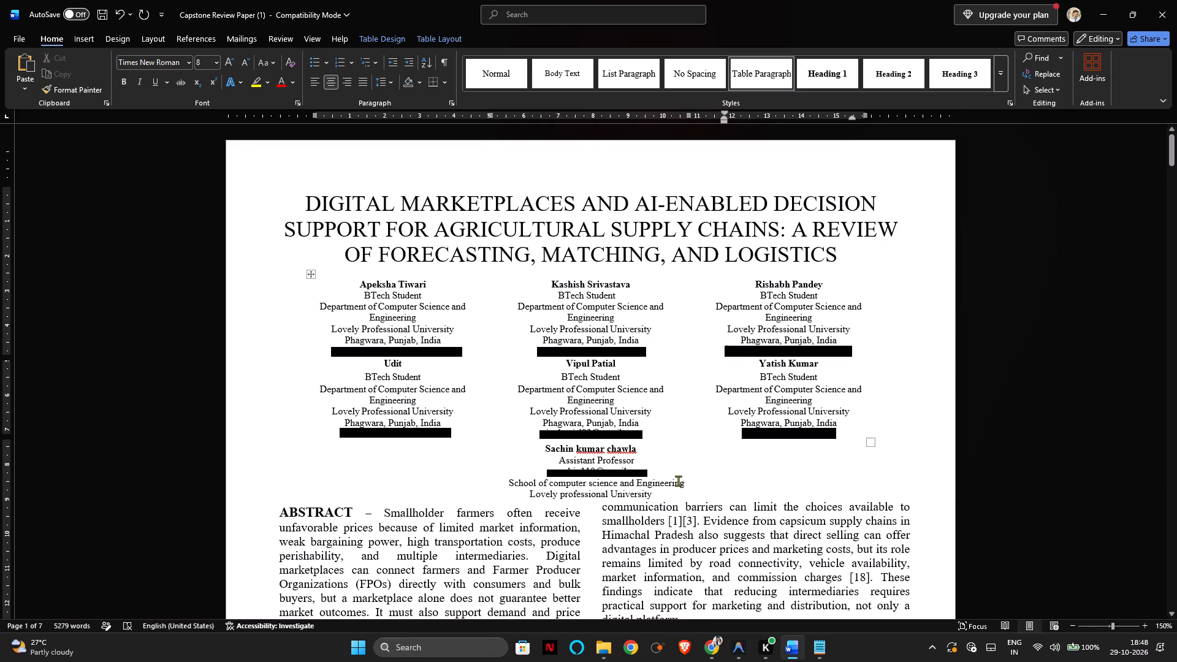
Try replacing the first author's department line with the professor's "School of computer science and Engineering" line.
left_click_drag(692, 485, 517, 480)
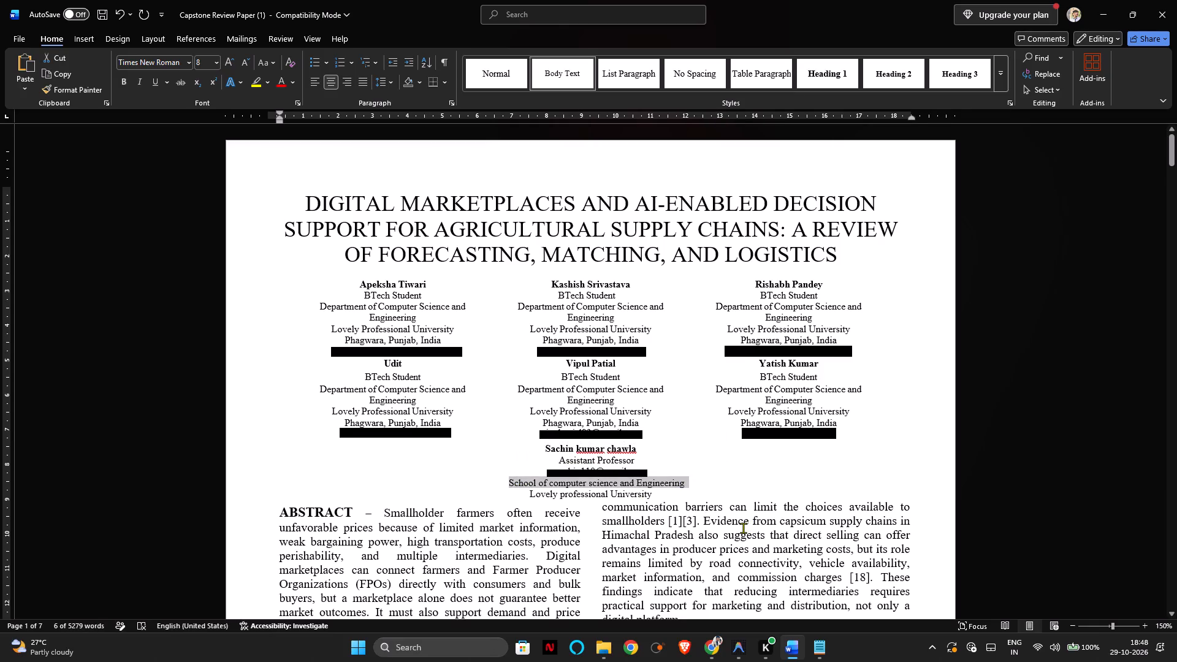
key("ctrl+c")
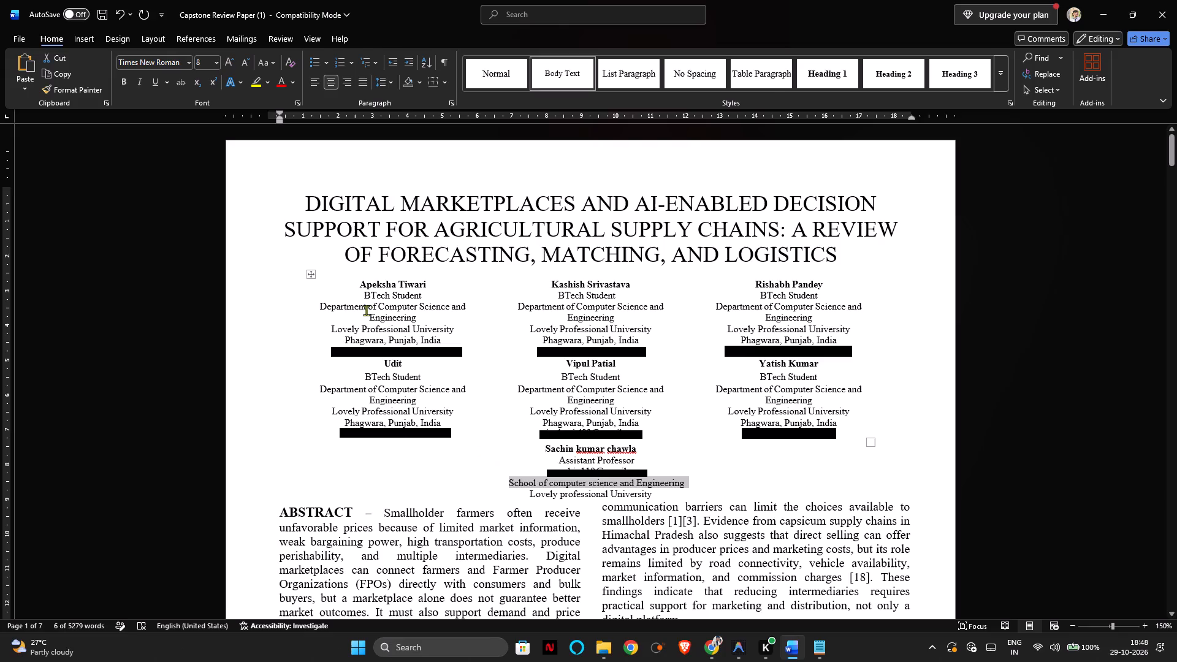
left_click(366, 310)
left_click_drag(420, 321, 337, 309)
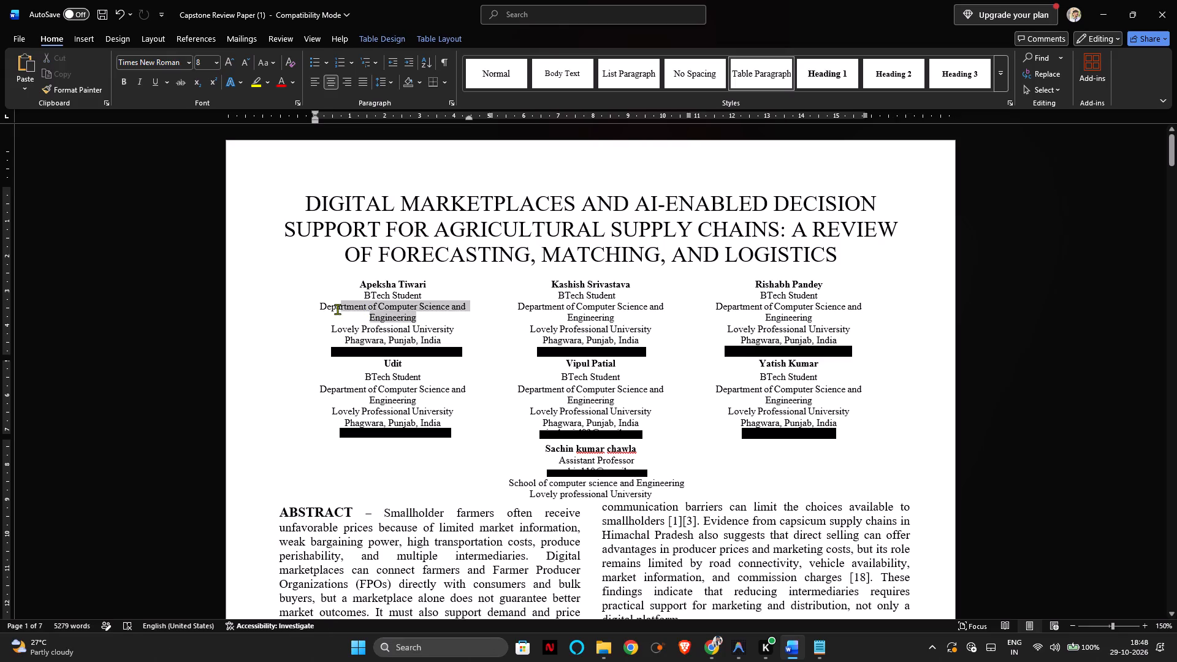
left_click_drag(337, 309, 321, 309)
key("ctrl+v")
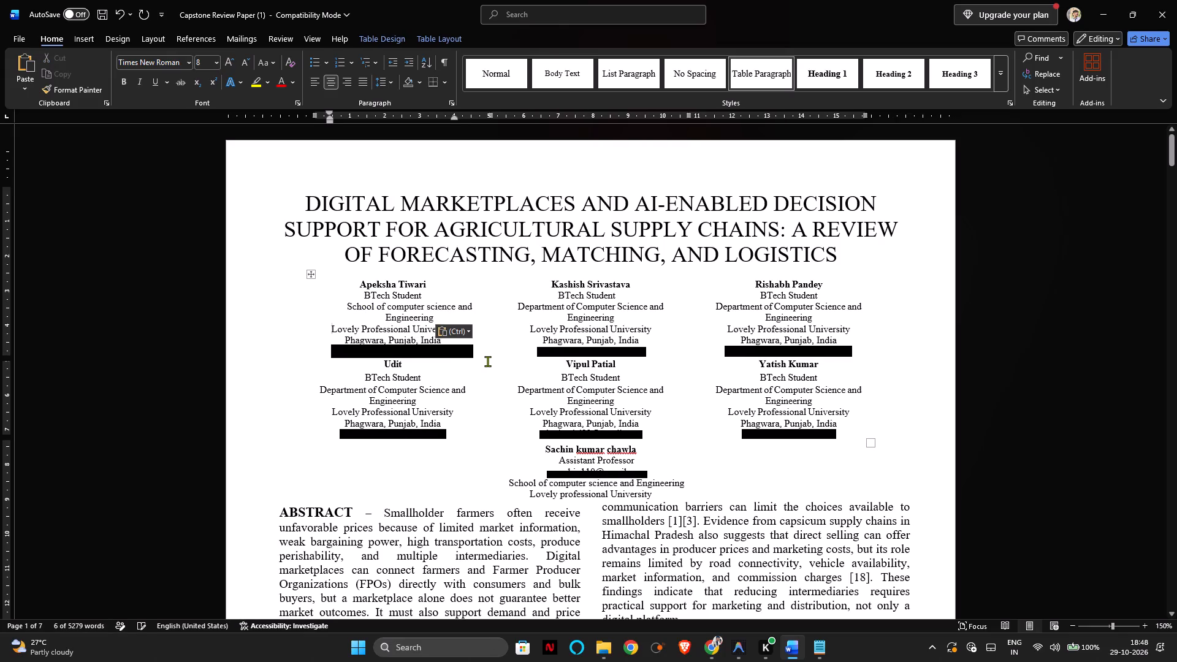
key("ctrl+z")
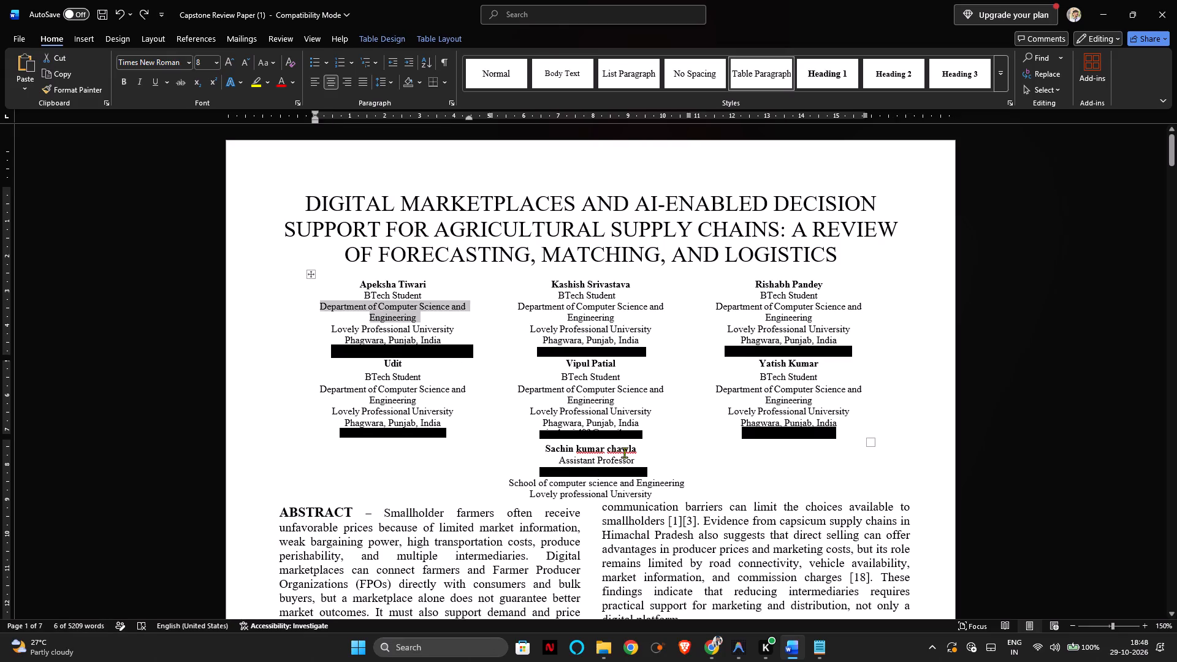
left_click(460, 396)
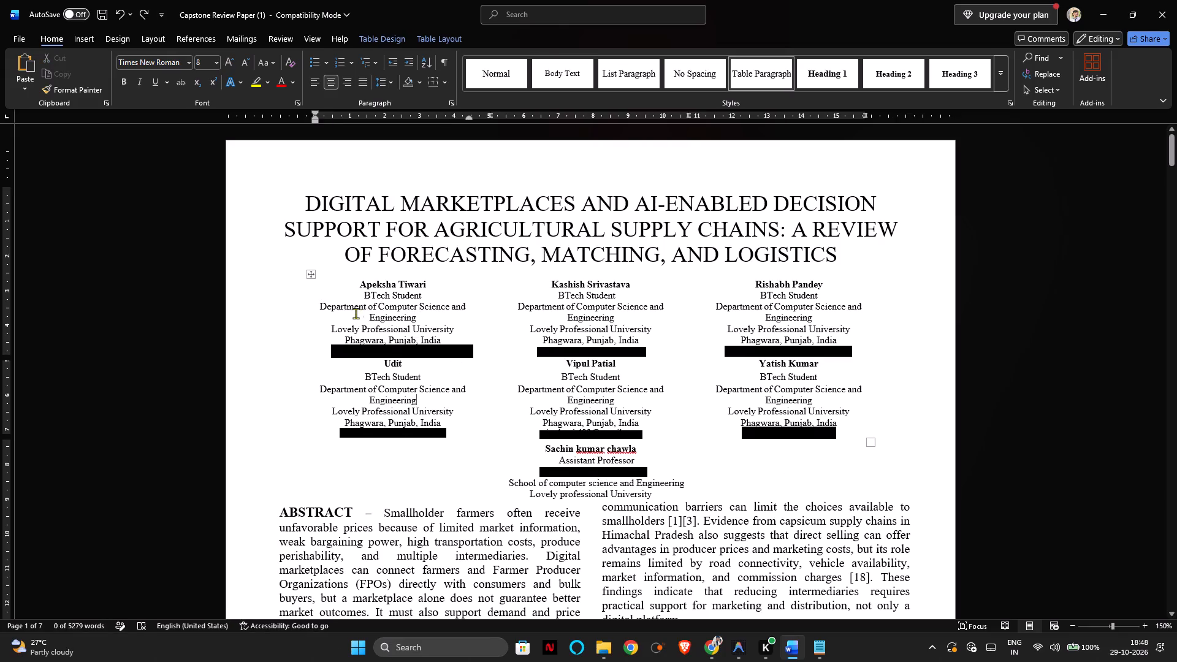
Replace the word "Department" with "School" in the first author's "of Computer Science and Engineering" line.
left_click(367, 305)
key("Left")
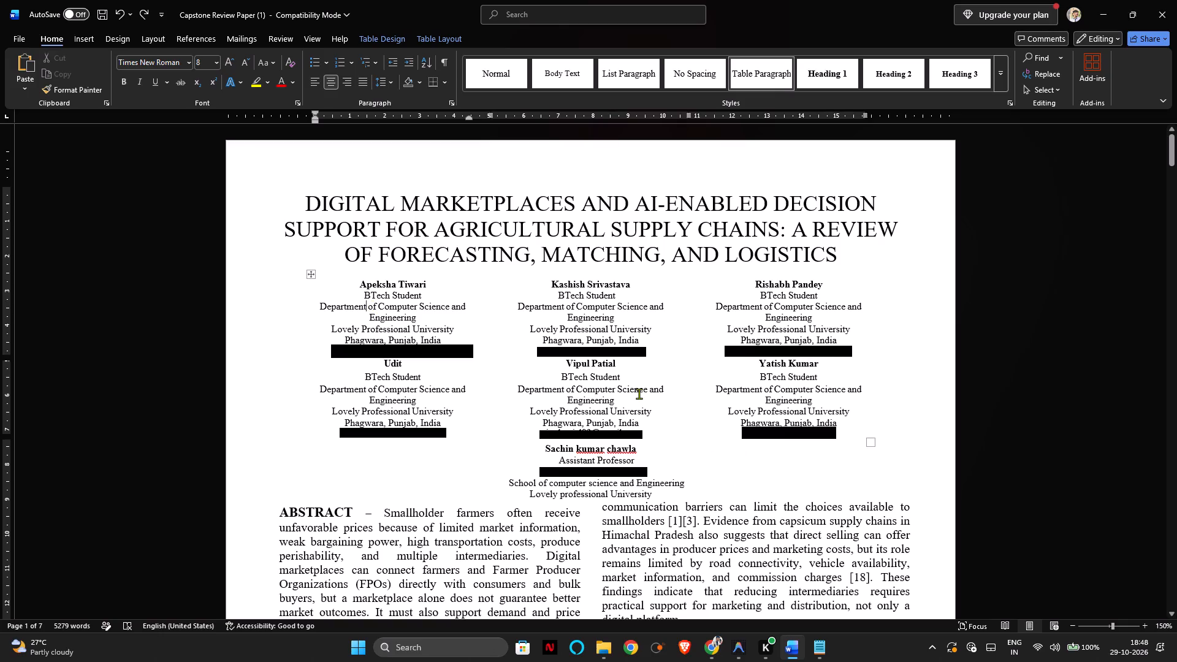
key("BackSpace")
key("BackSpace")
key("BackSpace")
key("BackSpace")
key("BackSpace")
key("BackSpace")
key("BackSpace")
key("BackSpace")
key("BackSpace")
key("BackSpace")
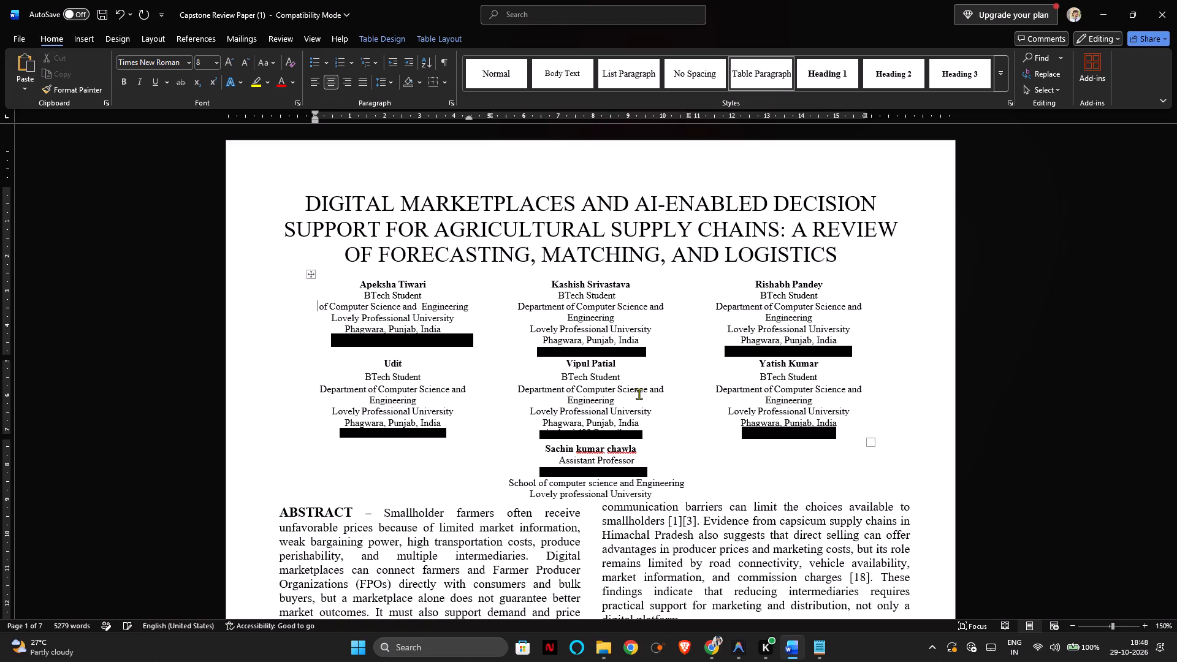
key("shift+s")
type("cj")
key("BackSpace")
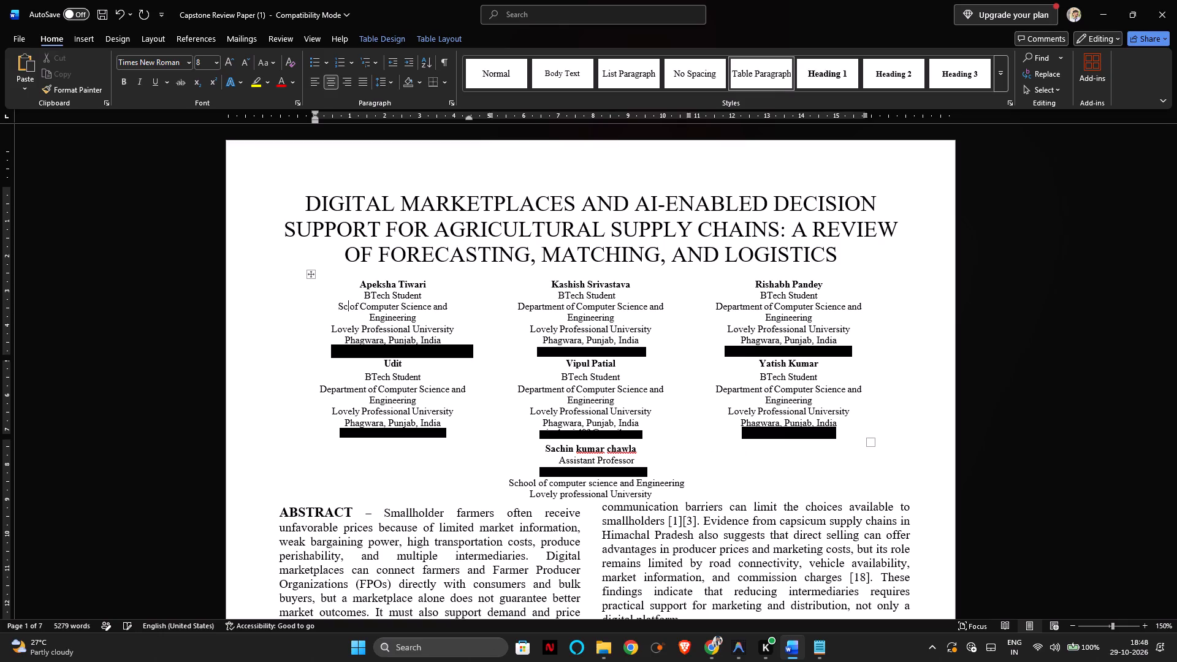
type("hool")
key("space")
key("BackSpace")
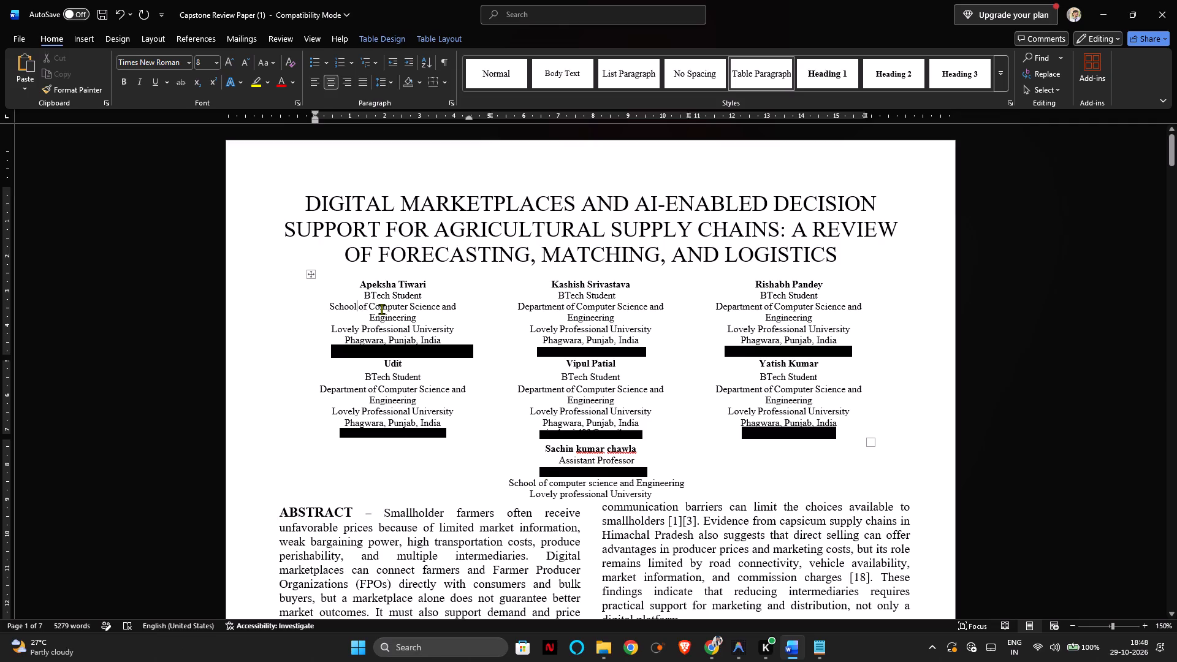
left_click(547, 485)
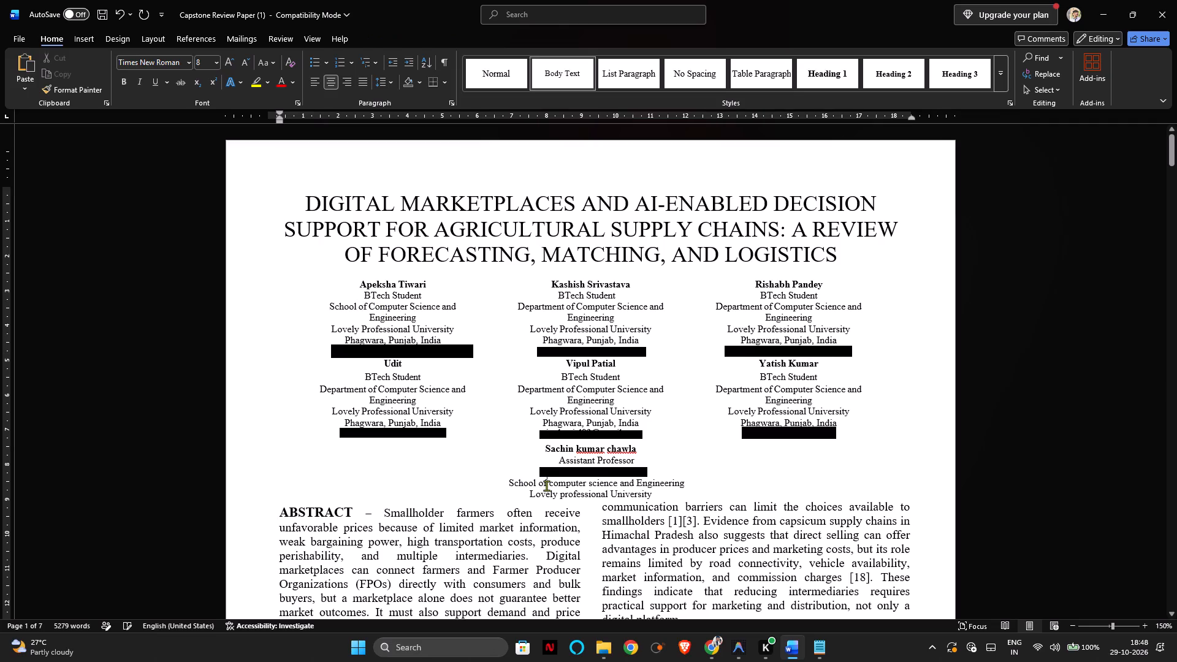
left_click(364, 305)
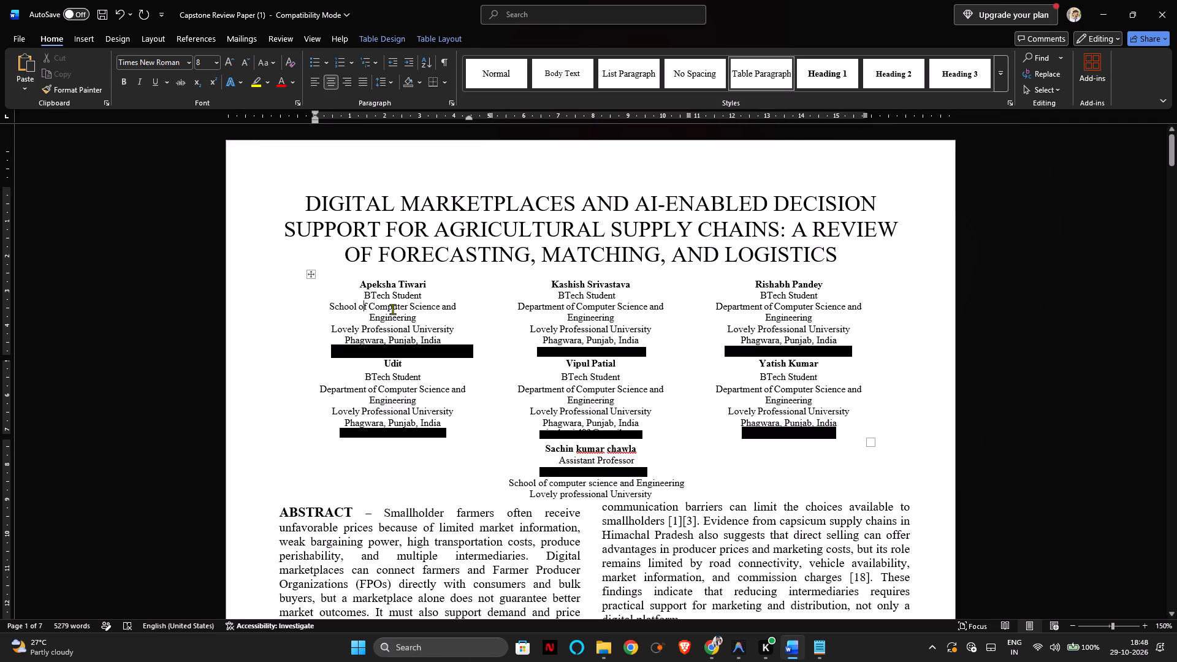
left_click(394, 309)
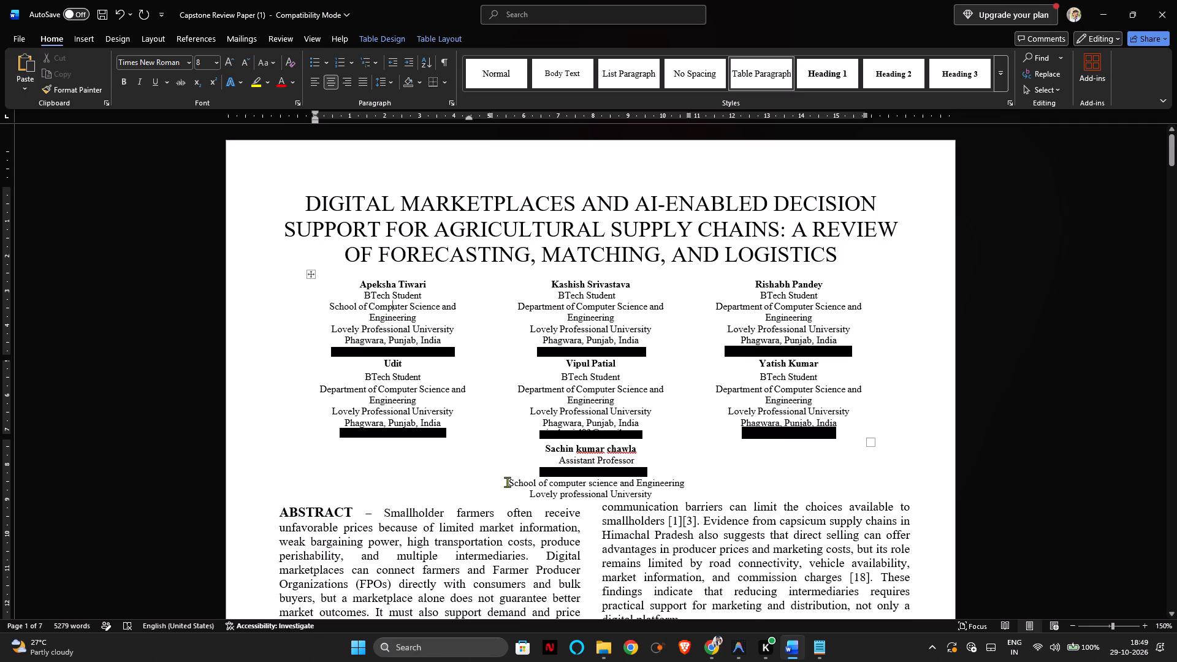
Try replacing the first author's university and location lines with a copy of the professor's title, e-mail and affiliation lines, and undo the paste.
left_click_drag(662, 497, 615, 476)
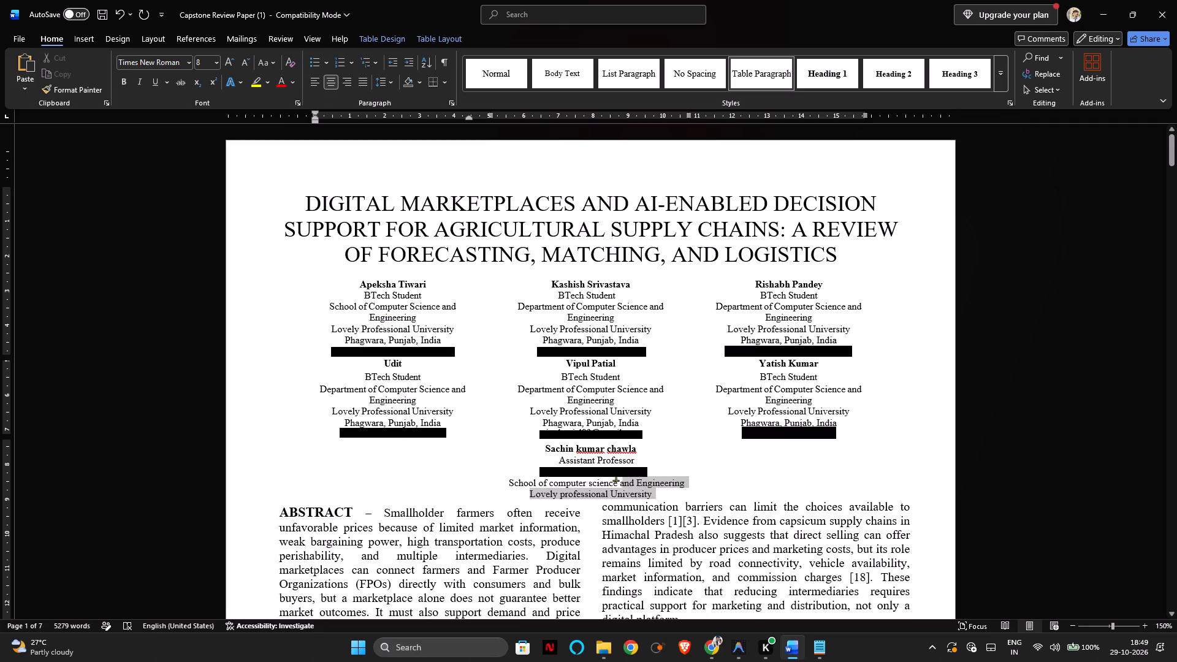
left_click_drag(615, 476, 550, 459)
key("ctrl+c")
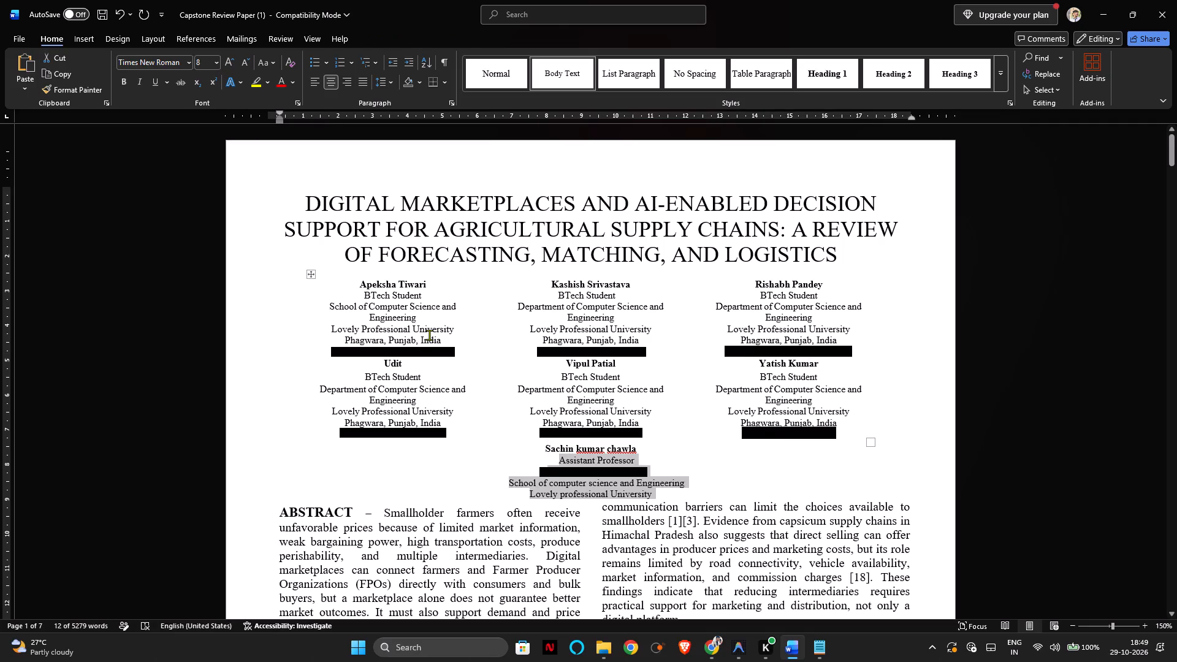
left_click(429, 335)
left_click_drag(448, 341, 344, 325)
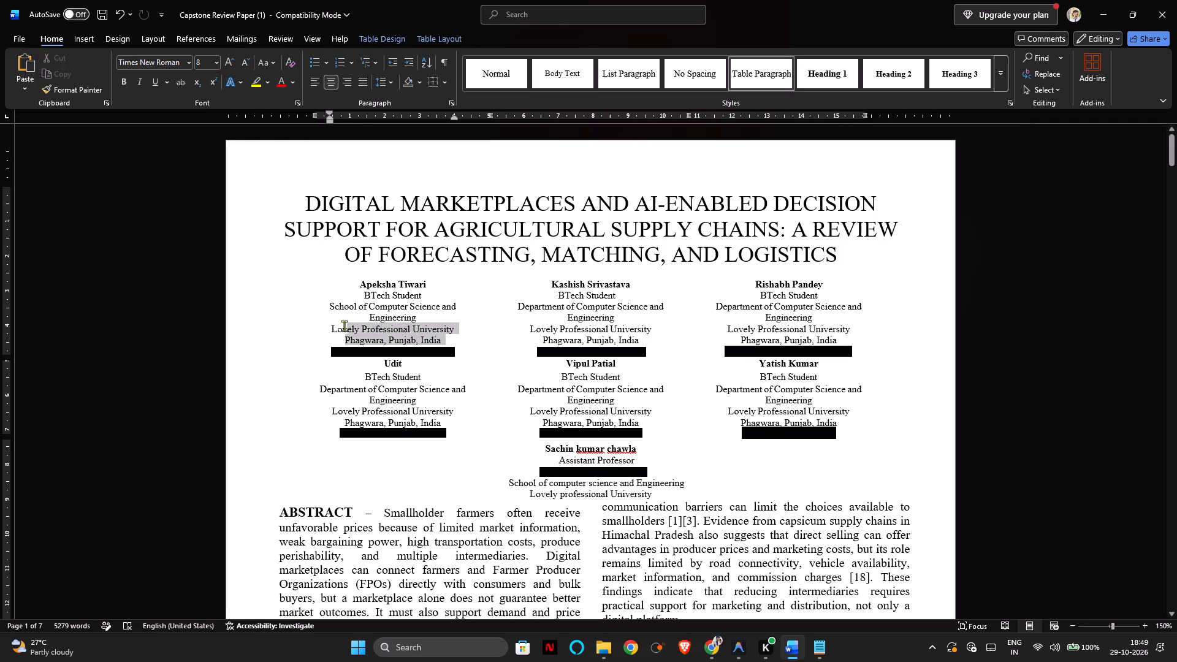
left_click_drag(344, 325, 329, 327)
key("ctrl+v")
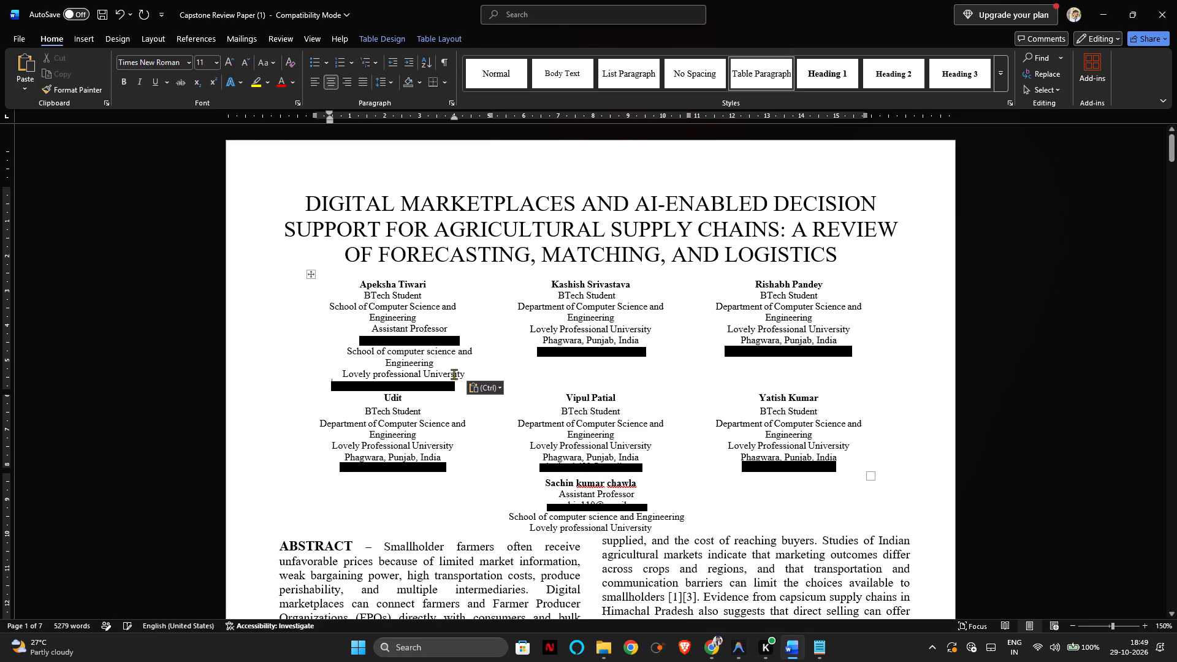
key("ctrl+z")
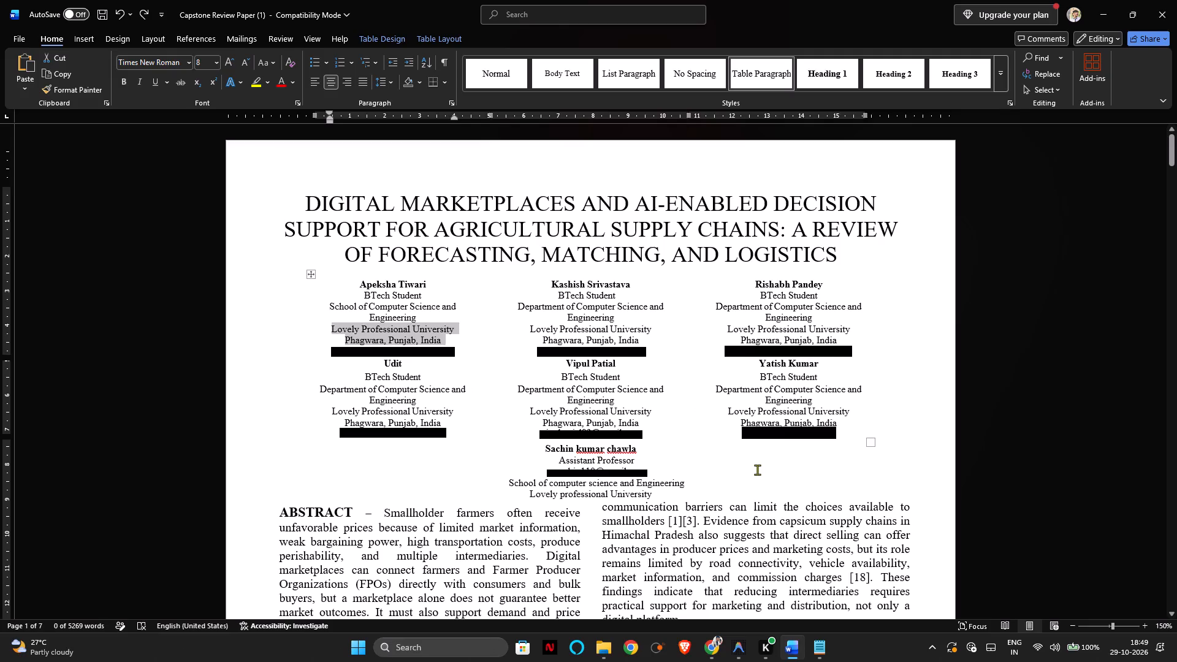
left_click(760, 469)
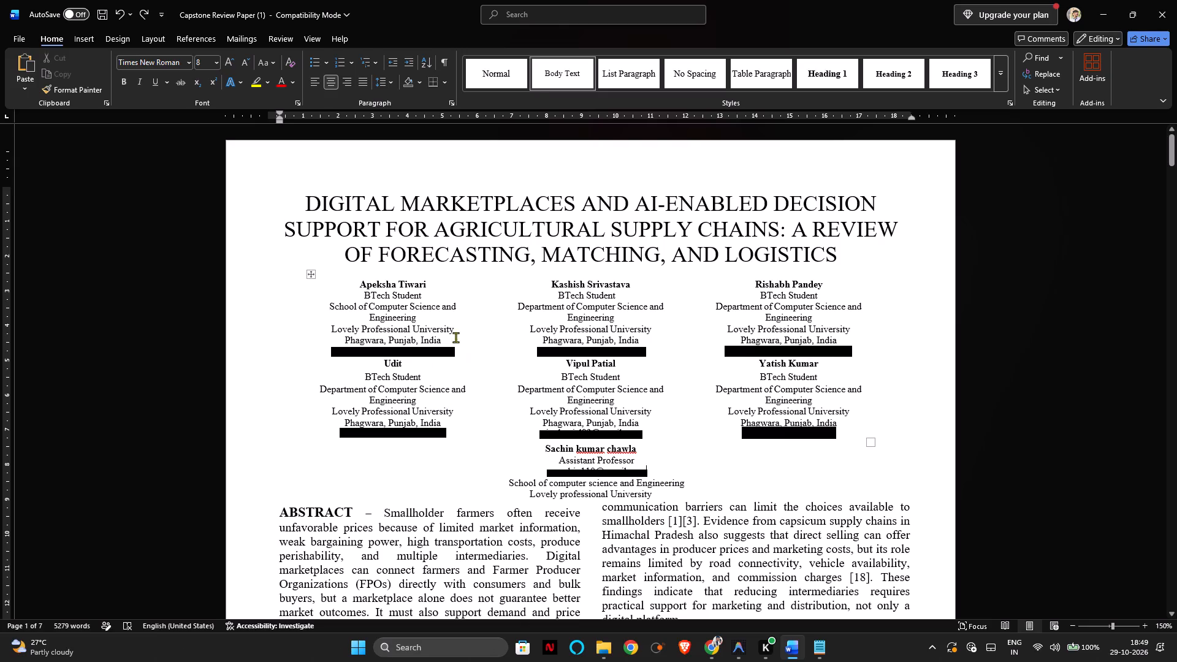
Copy the professor's "School of computer science and Engineering" line and paste it over "of Computer Science" in the first author's affiliation.
left_click_drag(685, 484, 575, 477)
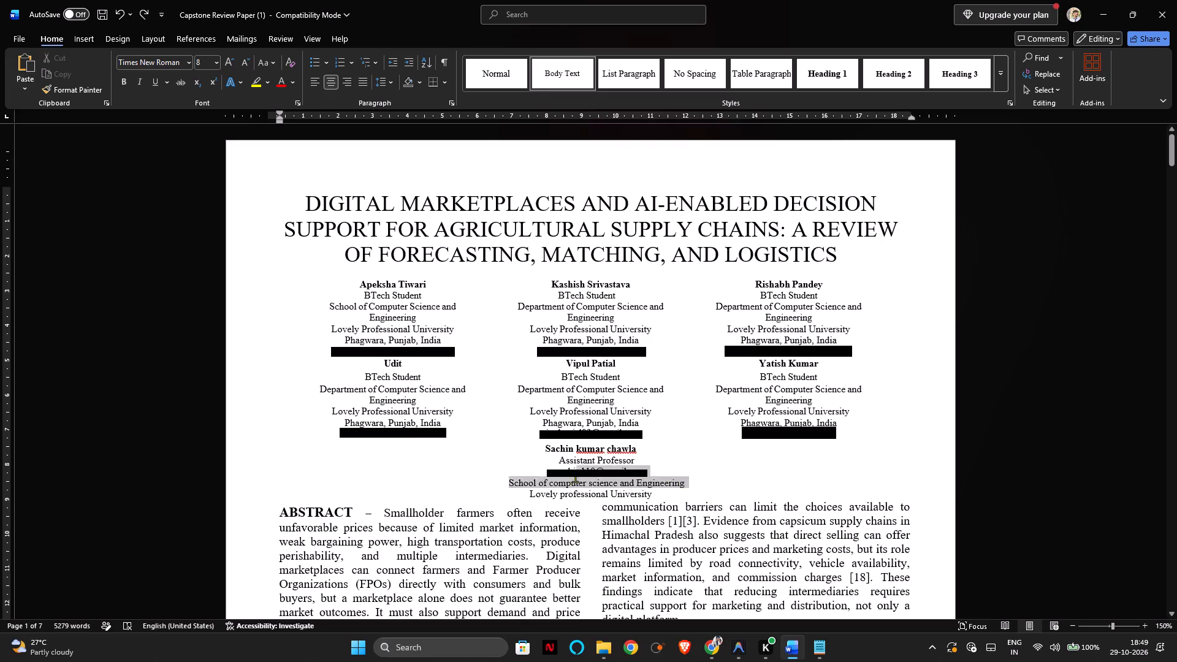
left_click_drag(575, 477, 522, 485)
key("ctrl+c")
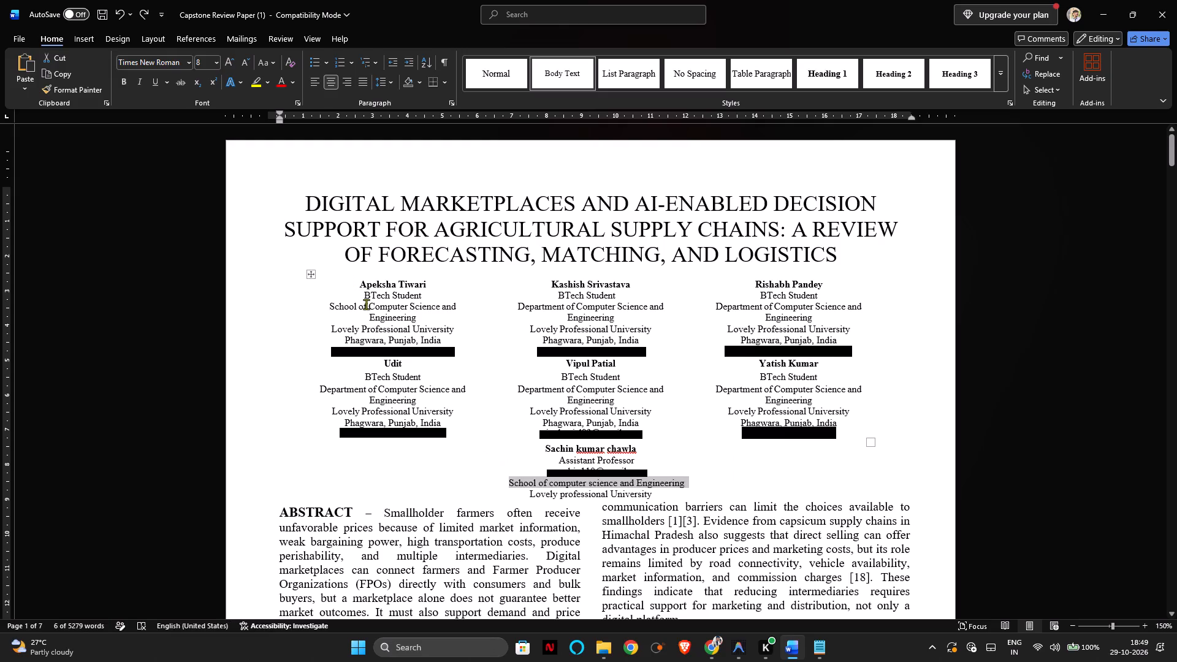
left_click_drag(366, 304, 421, 316)
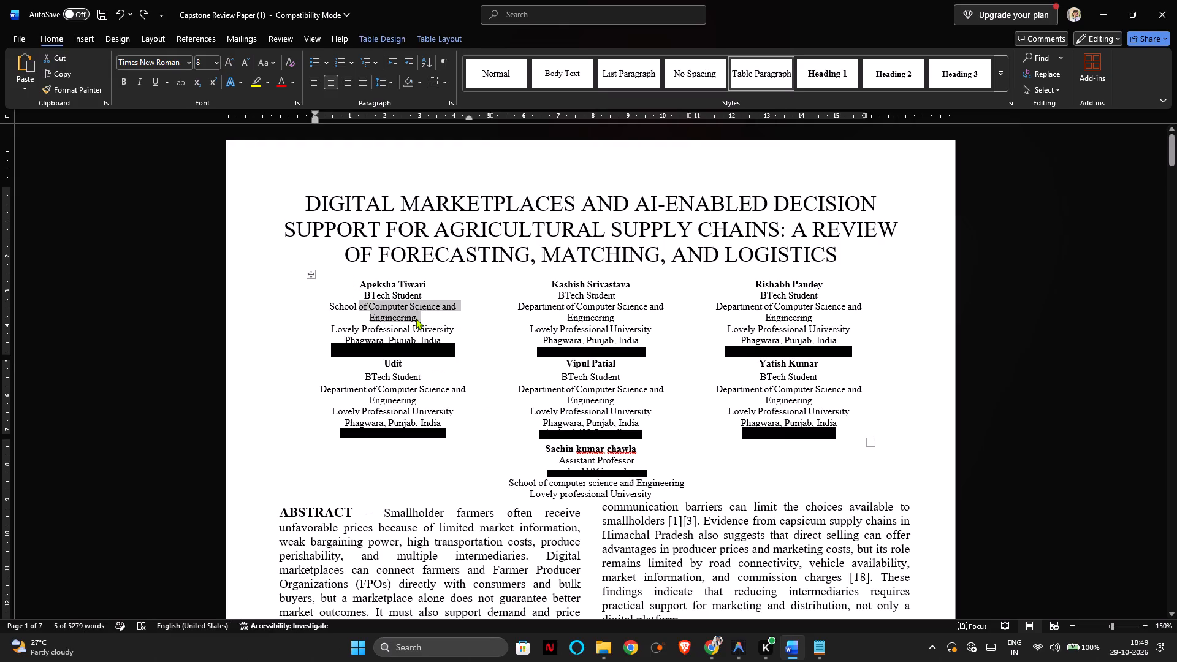
left_click(419, 306)
left_click_drag(438, 307, 359, 308)
key("ctrl+v")
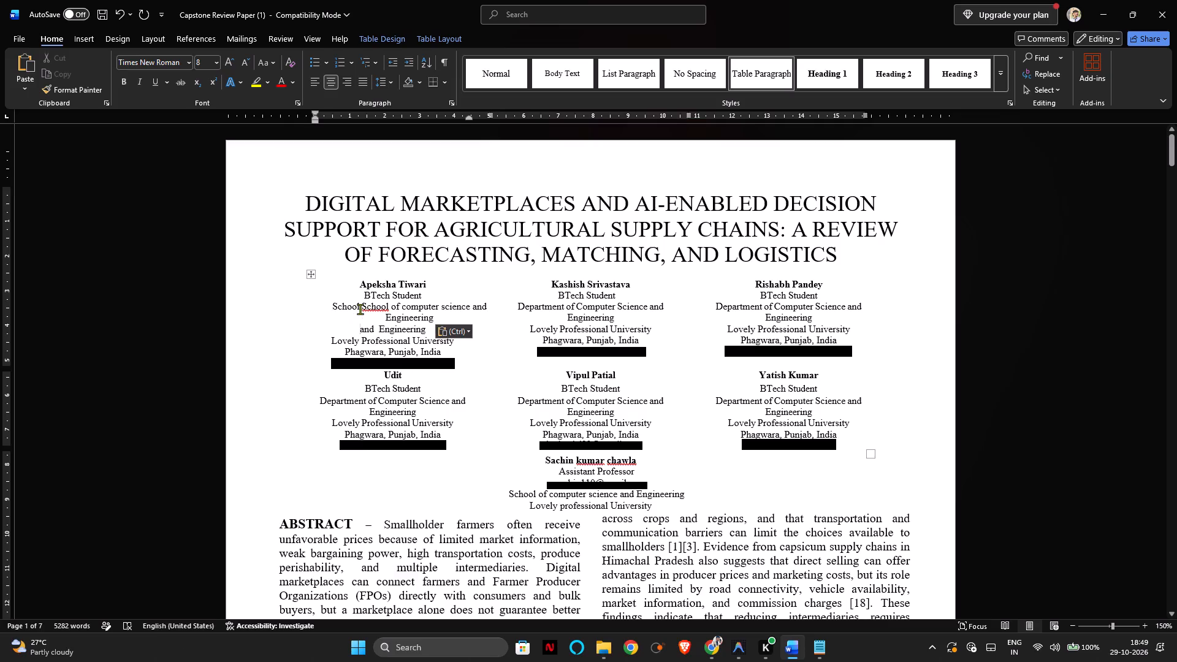
Delete the duplicate word "School" in front of the first author's pasted school line.
left_click(360, 307)
key("Delete")
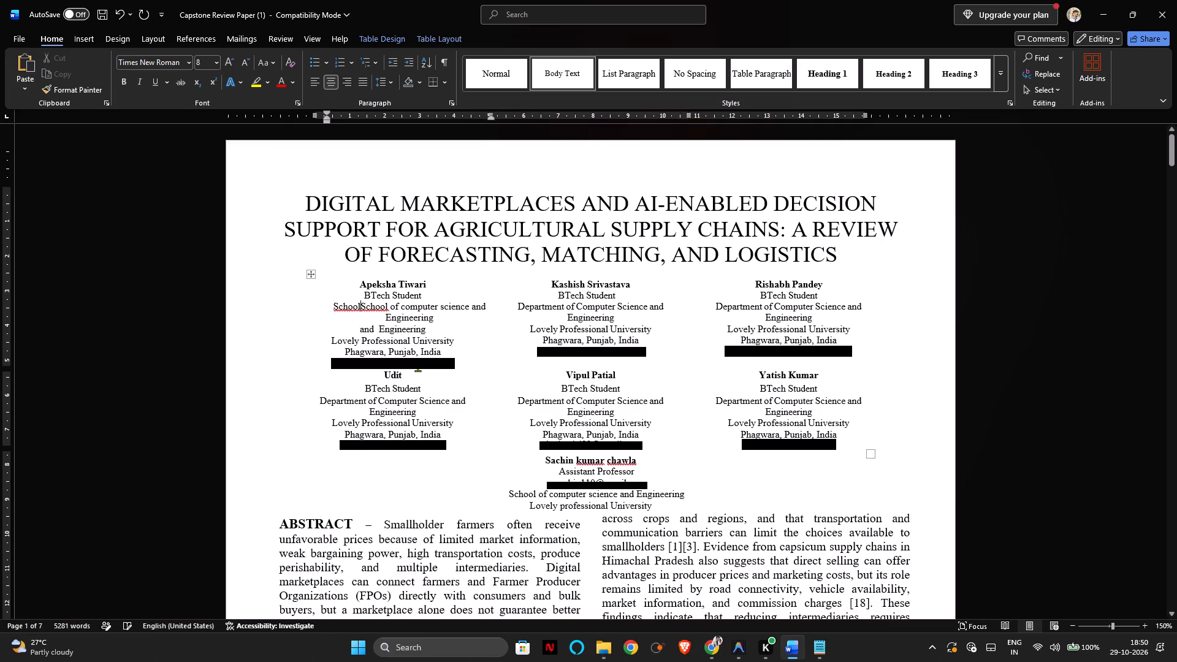
key("BackSpace")
key("BackSpace")
key("BackSpace")
key("BackSpace")
key("BackSpace")
key("BackSpace")
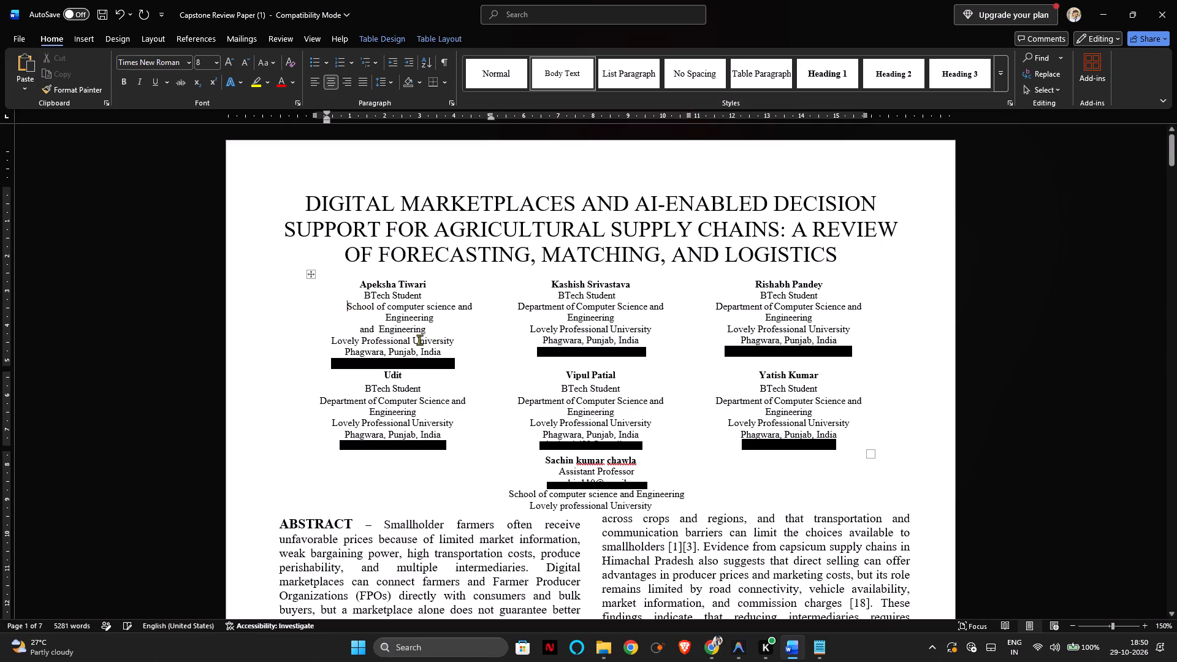
Delete the leftover "and Engineering" text beneath the first author's pasted school line.
left_click(440, 335)
left_click(435, 333)
key("BackSpace")
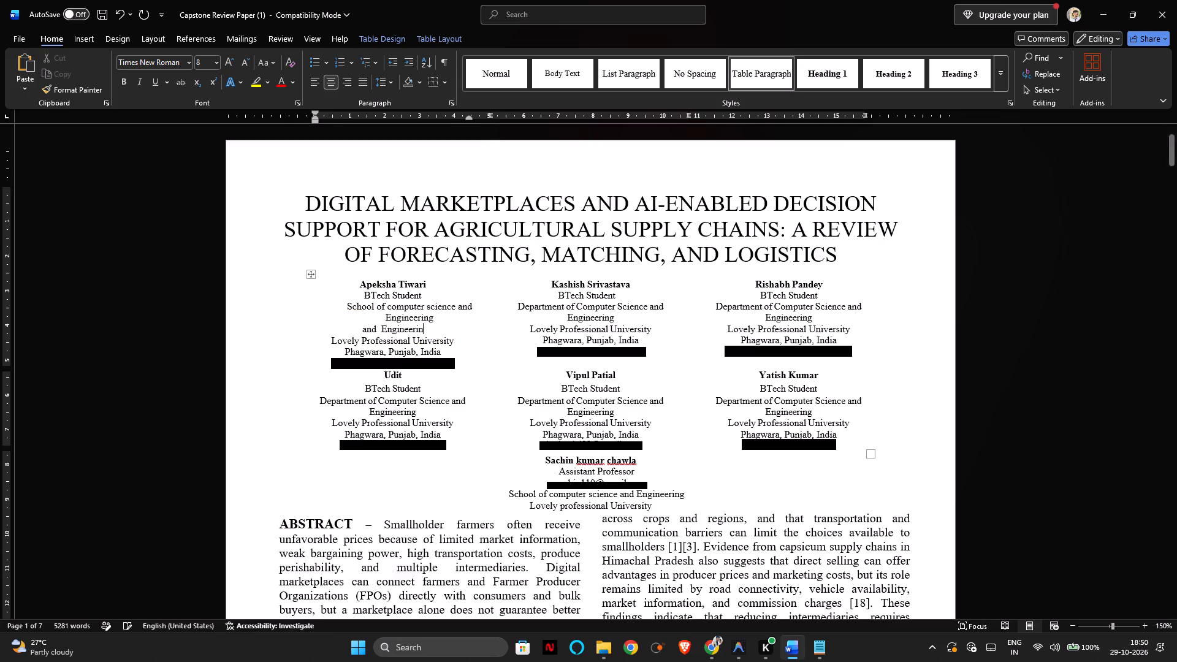
key("BackSpace")
key("BackSpace")
key("BackSpace")
key("BackSpace")
key("BackSpace")
key("BackSpace")
key("BackSpace")
key("BackSpace")
key("BackSpace")
key("BackSpace")
key("BackSpace")
key("BackSpace")
key("BackSpace")
key("BackSpace")
Remove the centring and indent from the first author's school line so it fits on one line.
left_click(349, 306)
key("BackSpace")
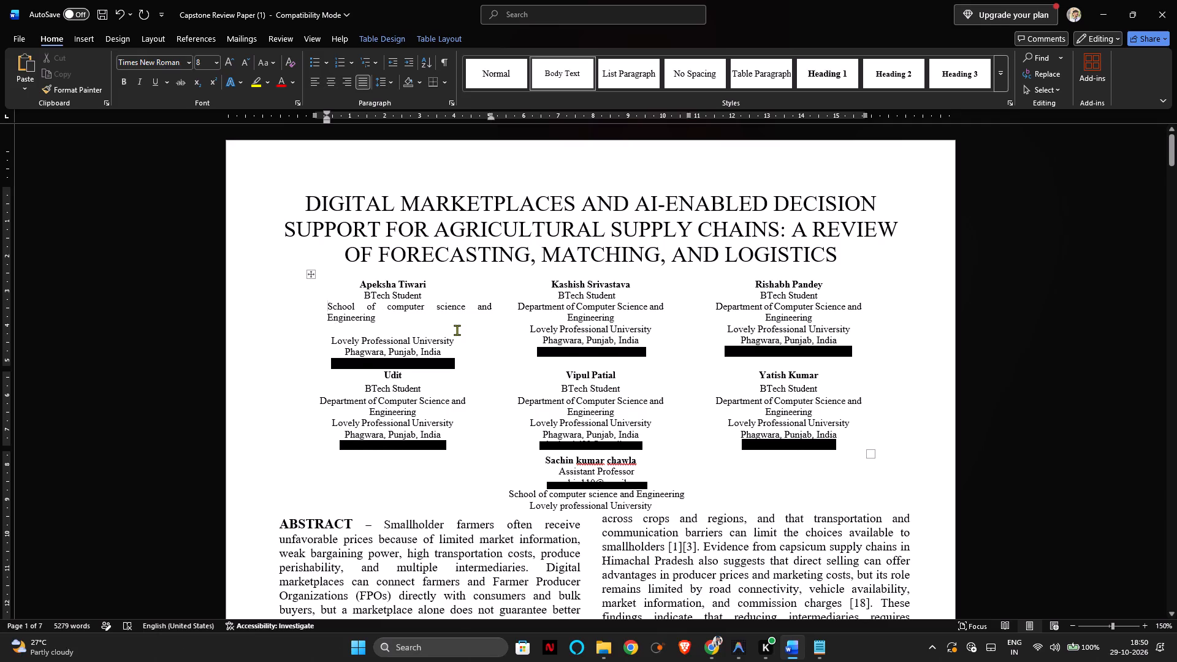
key("BackSpace")
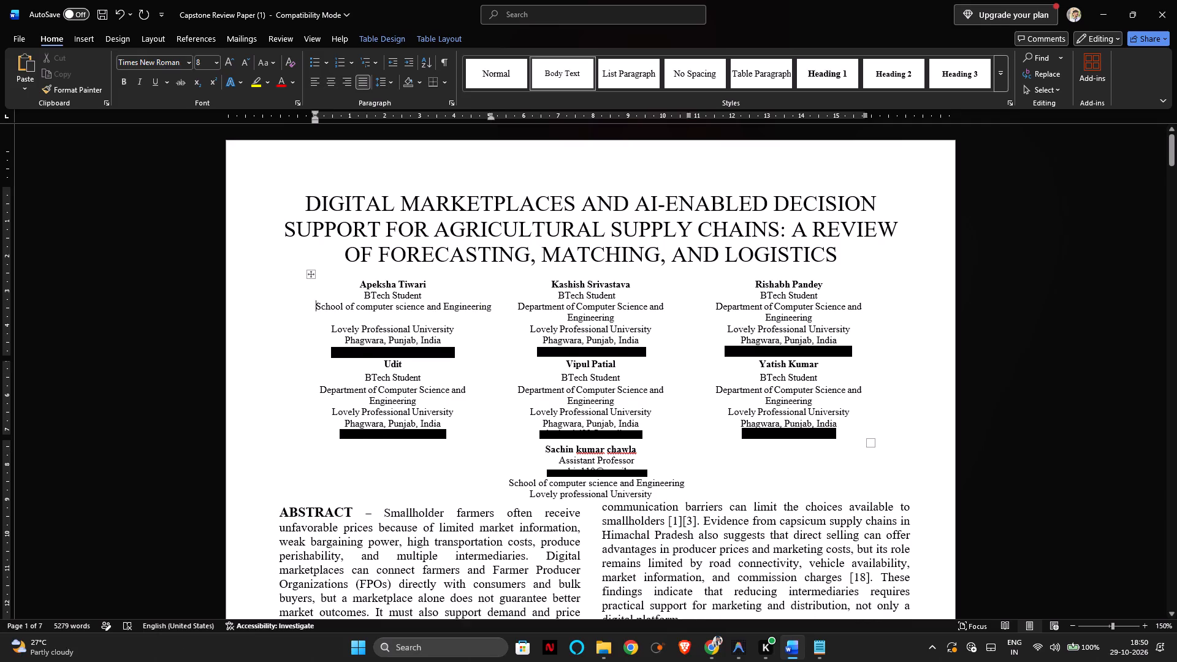
Remove the empty line between the first author's school and university lines.
left_click(463, 320)
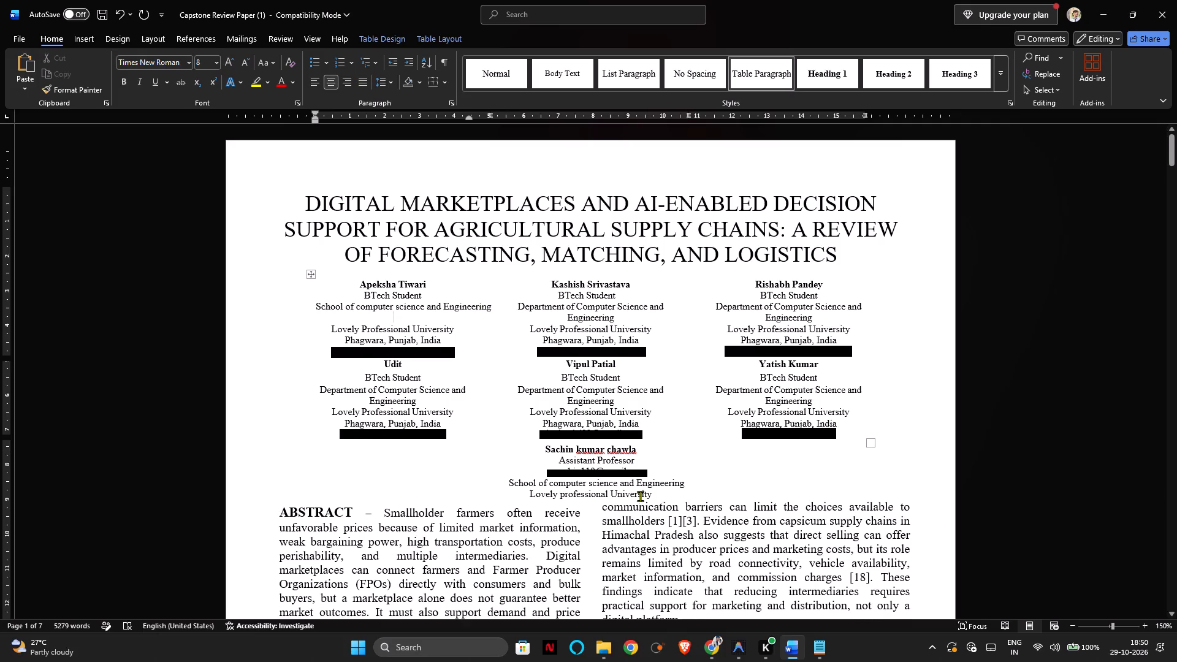
left_click_drag(662, 496, 528, 494)
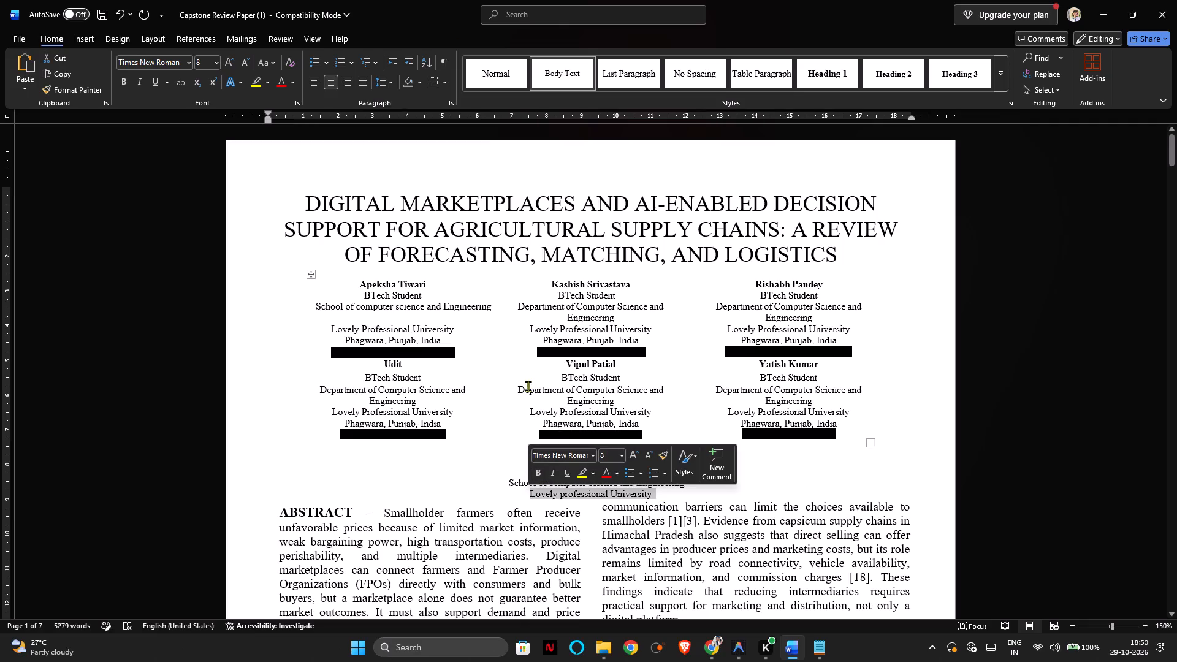
left_click(434, 317)
key("BackSpace")
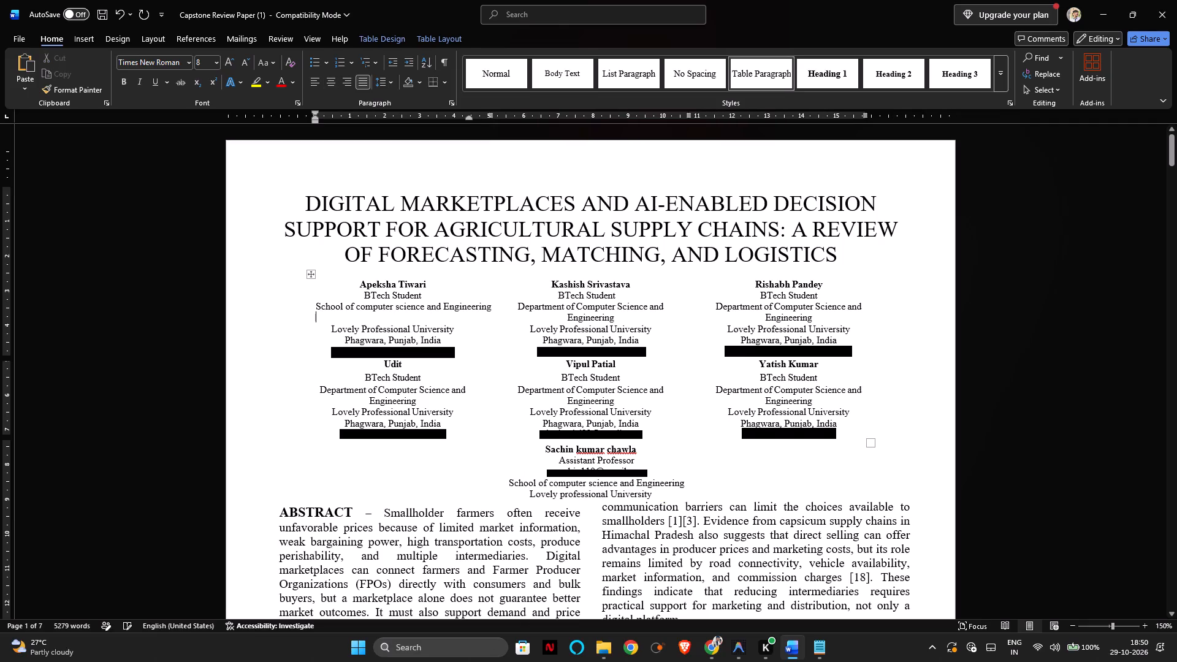
key("BackSpace")
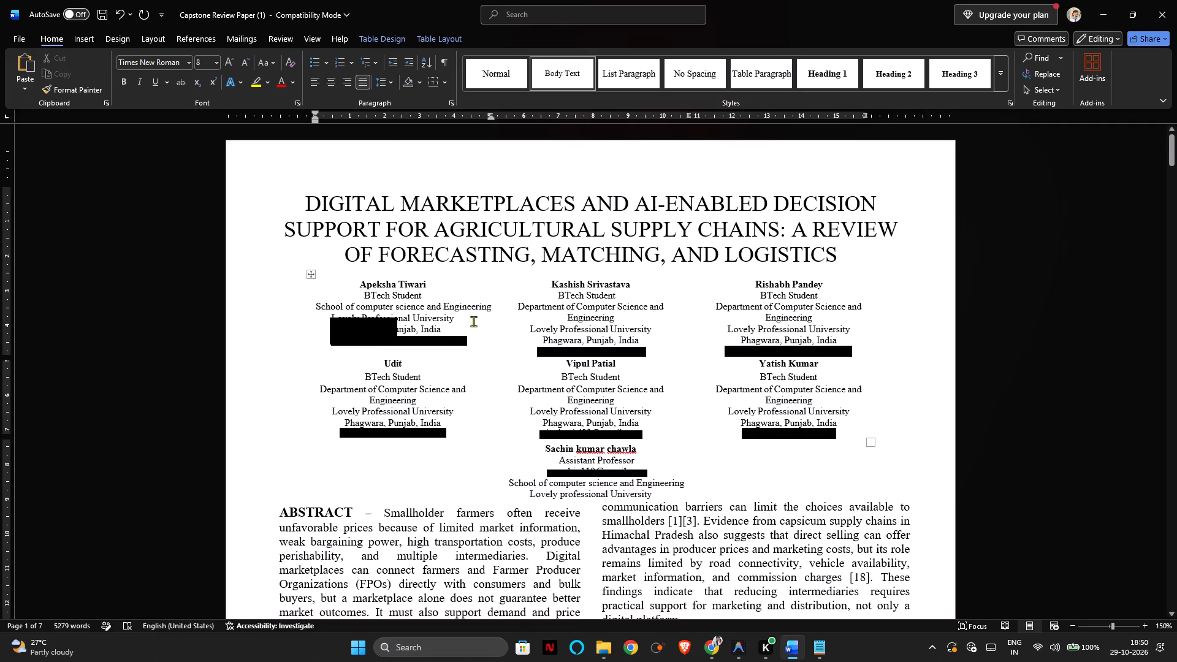
Copy the first author's "School of computer science and Engineering" line over "Department of Computer Science and" in the first row's middle author block.
left_click_drag(492, 307, 390, 309)
left_click(403, 309)
left_click(454, 314)
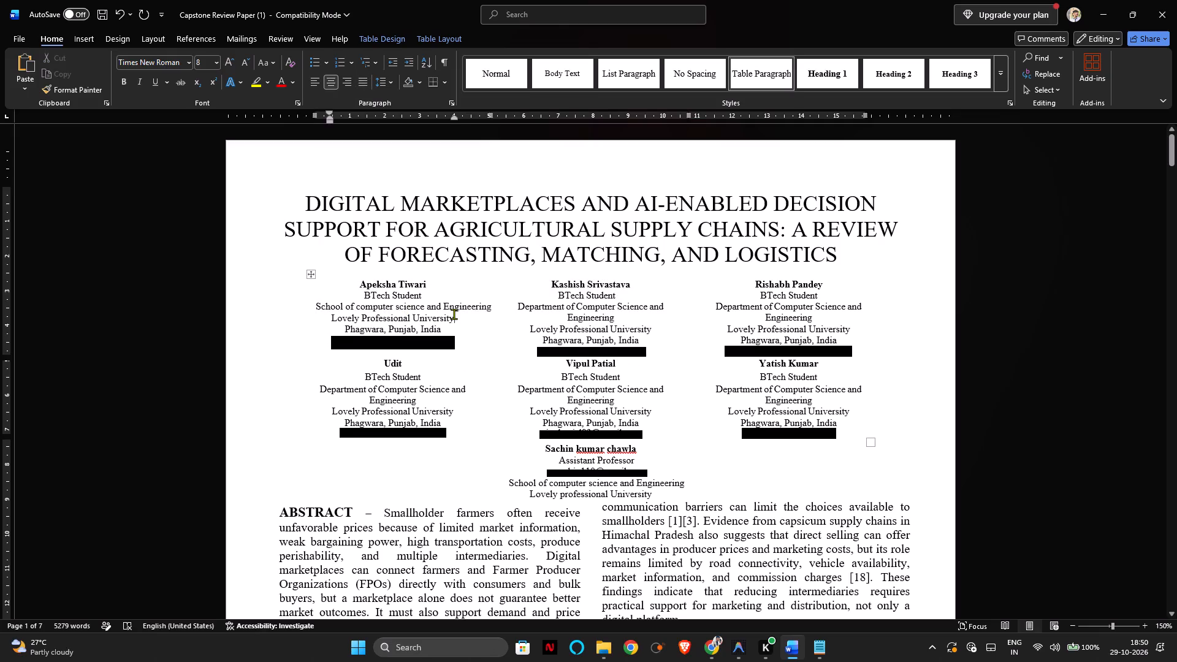
double_click(443, 307)
left_click(443, 307)
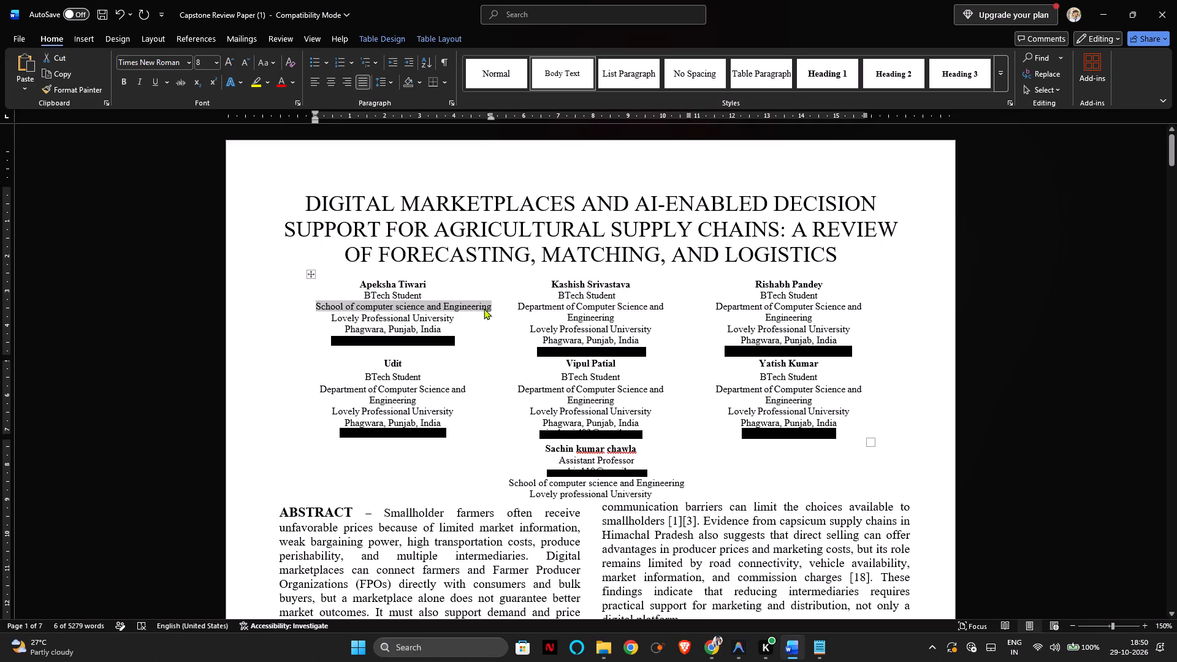
key("ctrl+c")
left_click(520, 308)
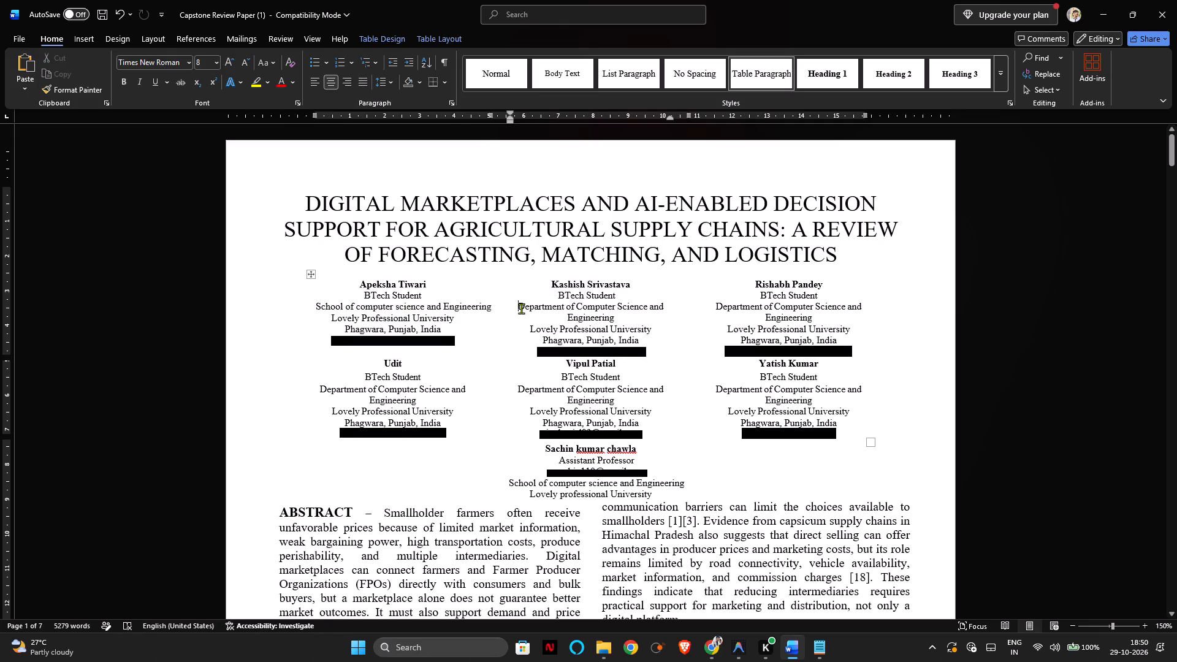
left_click_drag(521, 308, 563, 314)
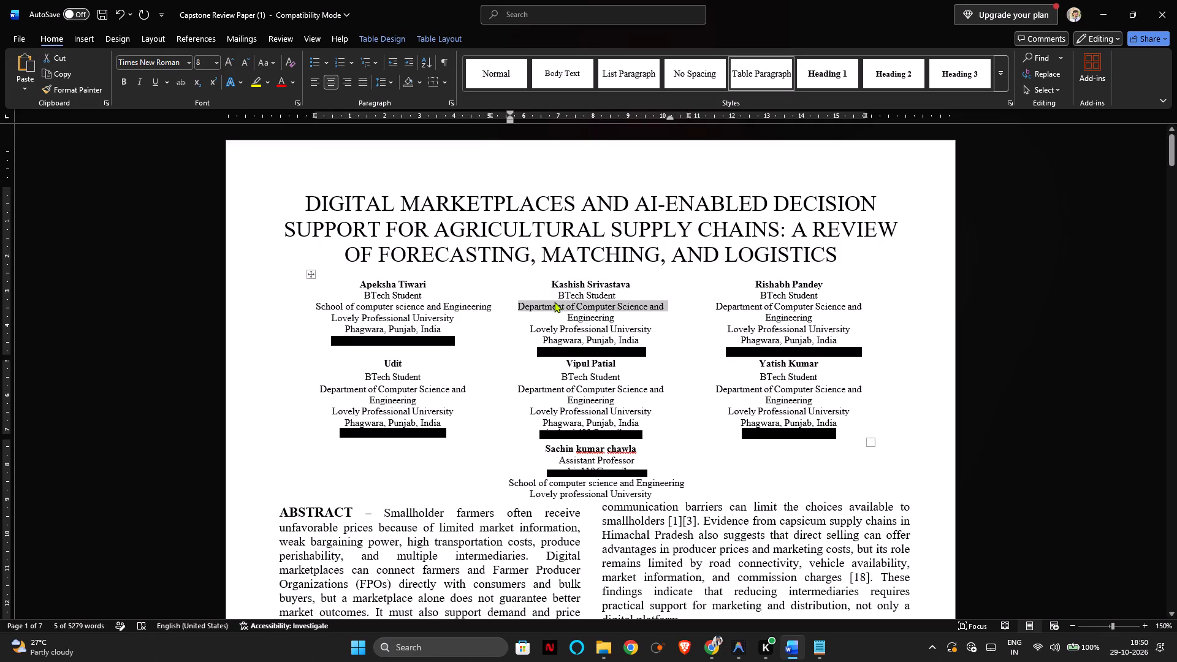
key("ctrl+v")
Insert three spaces before the first row's middle author's school line to separate it from the first author's line.
left_click(493, 304)
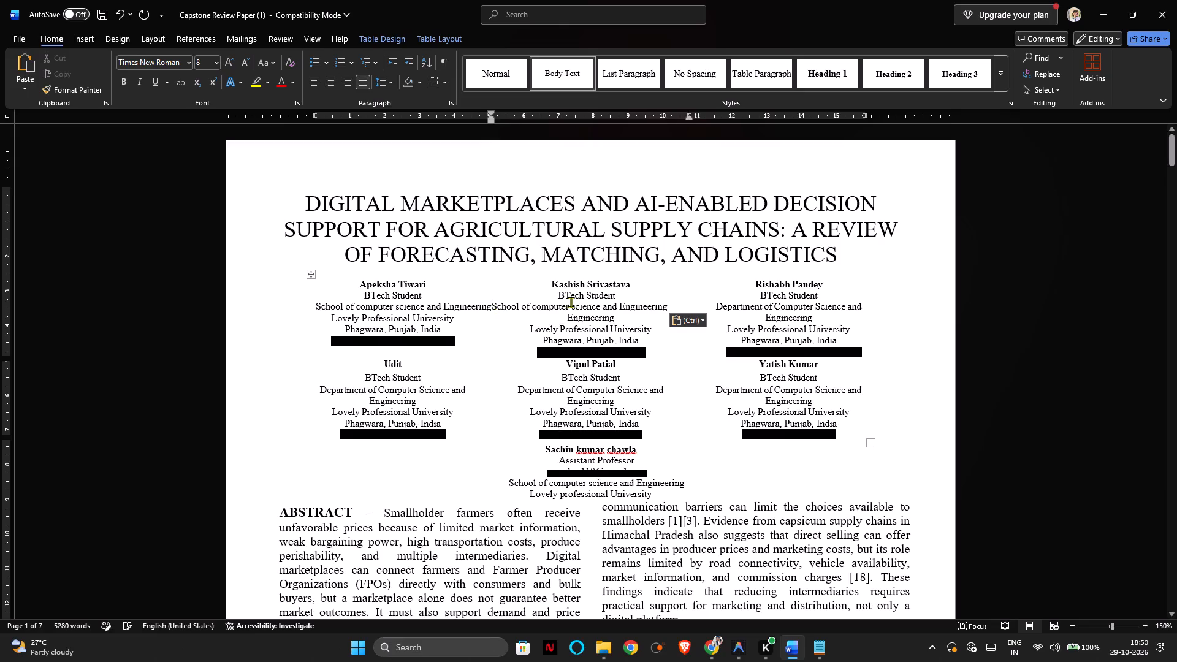
key("Tab")
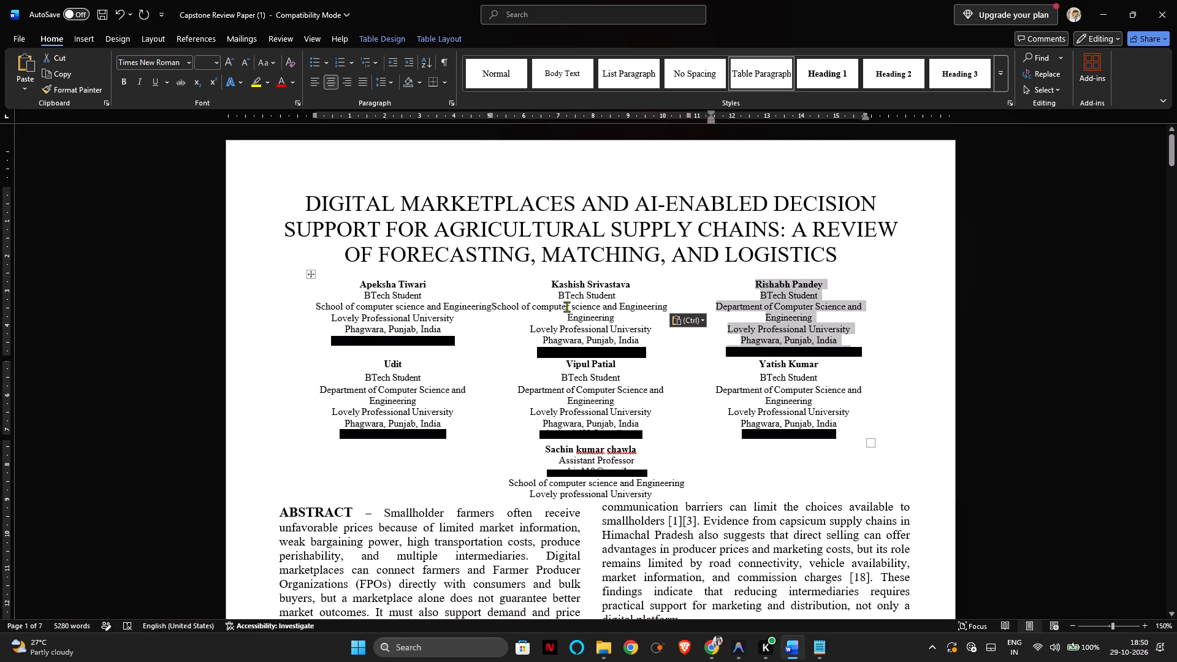
left_click(504, 309)
left_click(495, 304)
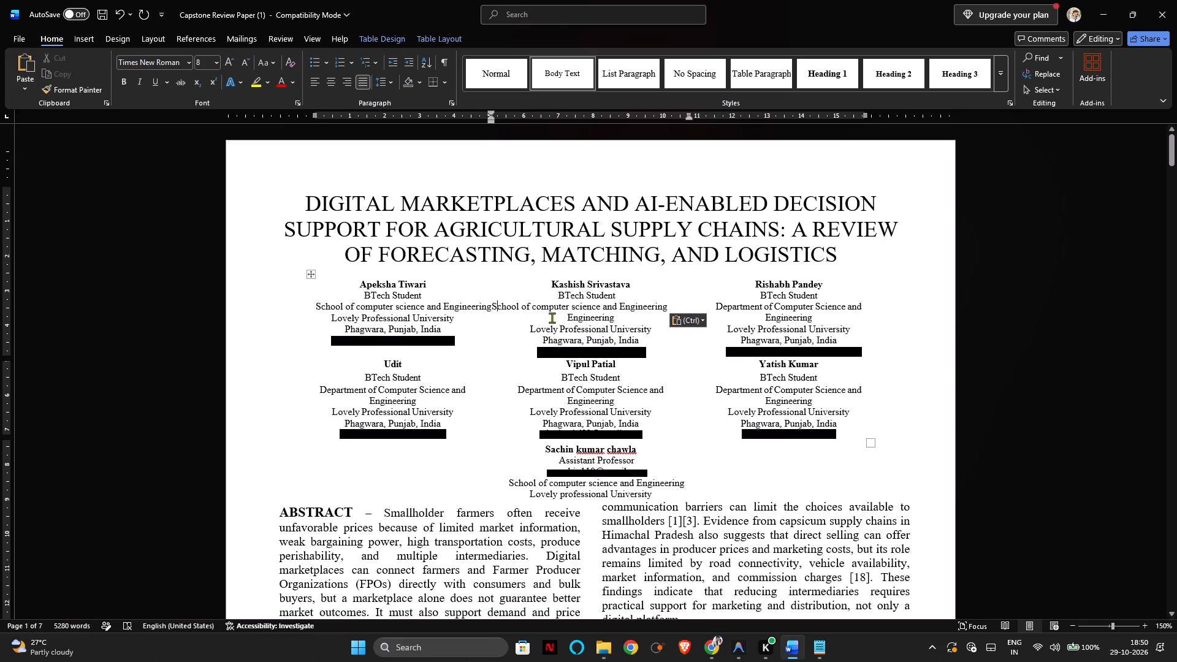
key("Left")
key("space")
key("space")
key("space")
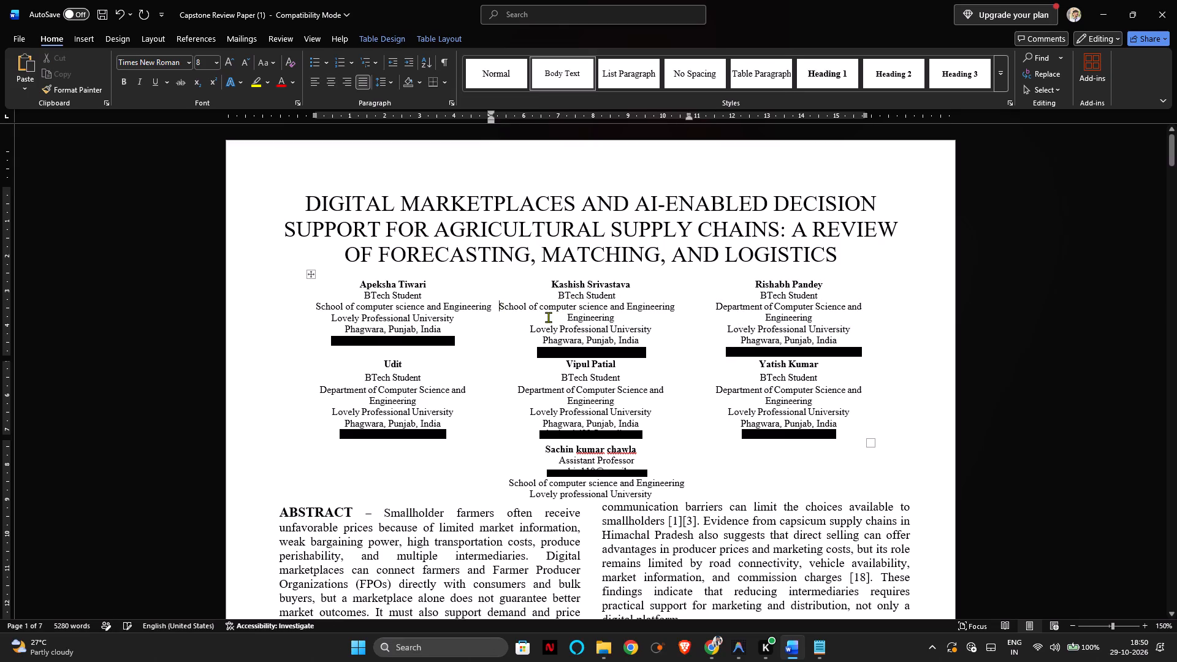
Add two more spaces before the school line in the first row's middle author block.
key("space")
key("space")
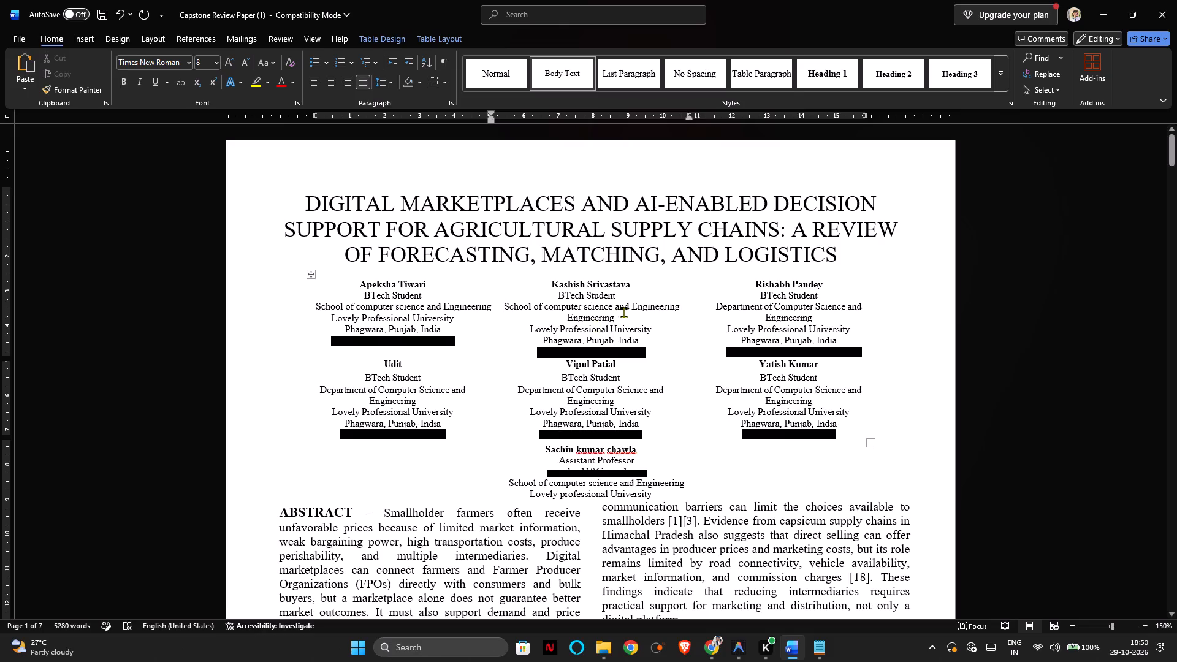
Delete the leftover "Engineering" and its empty line from the first row's middle author block.
left_click(620, 318)
key("BackSpace")
key("BackSpace")
key("BackSpace")
key("BackSpace")
key("BackSpace")
key("BackSpace")
key("BackSpace")
key("BackSpace")
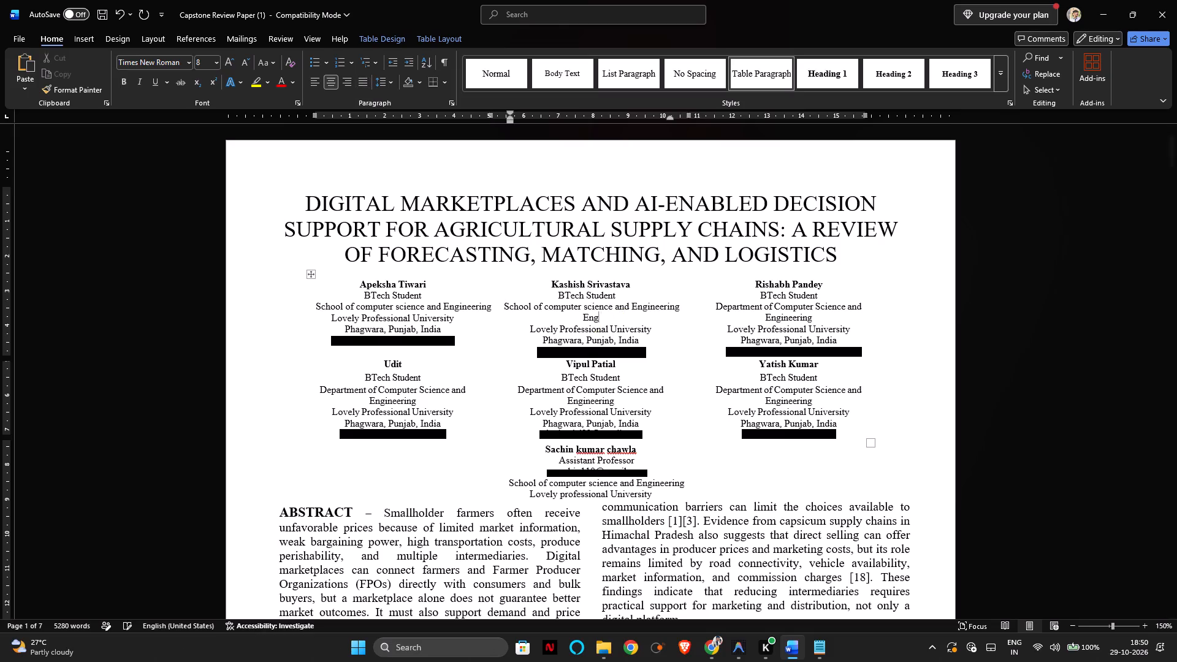
key("BackSpace")
key("BackSpace")
key("BackSpace")
key("BackSpace")
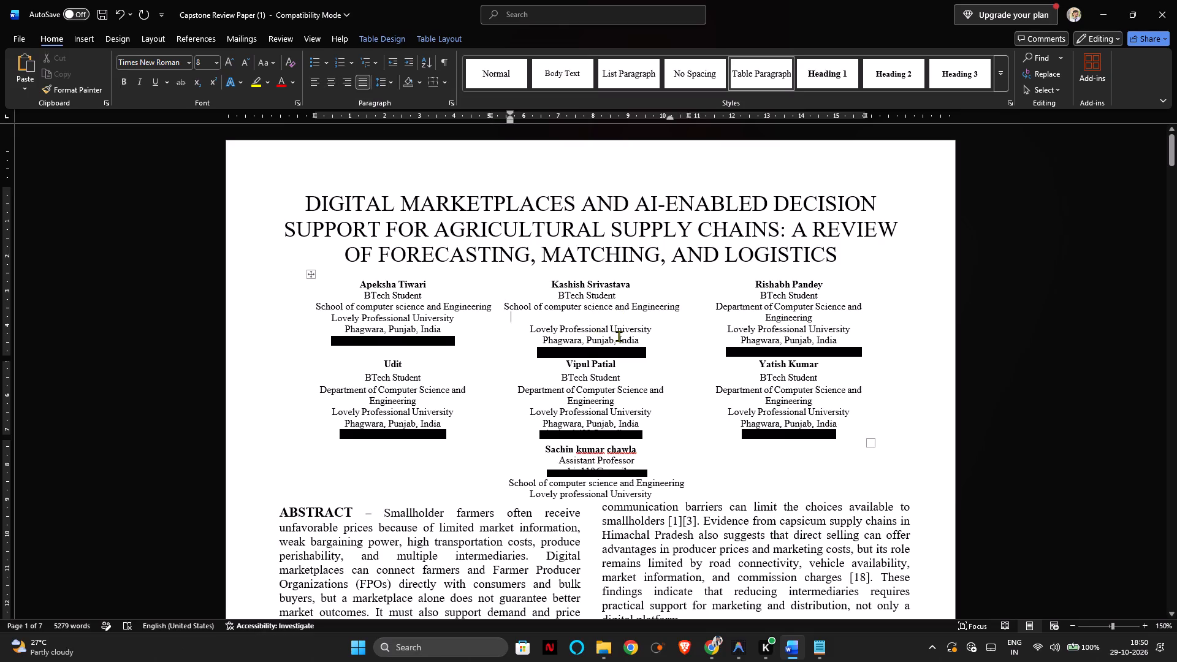
key("BackSpace")
key("BackSpace")
key("BackSpace")
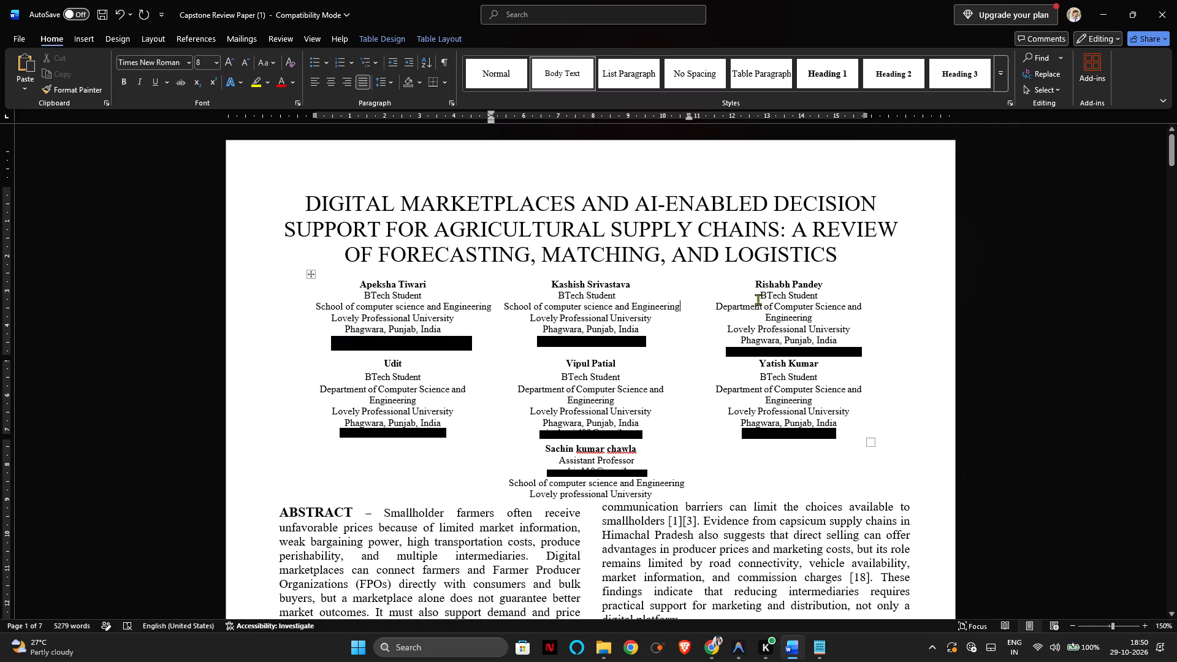
Paste "School of computer science and Engineering" over "Department of Computer" in the first row's third author block.
left_click_drag(714, 309, 739, 298)
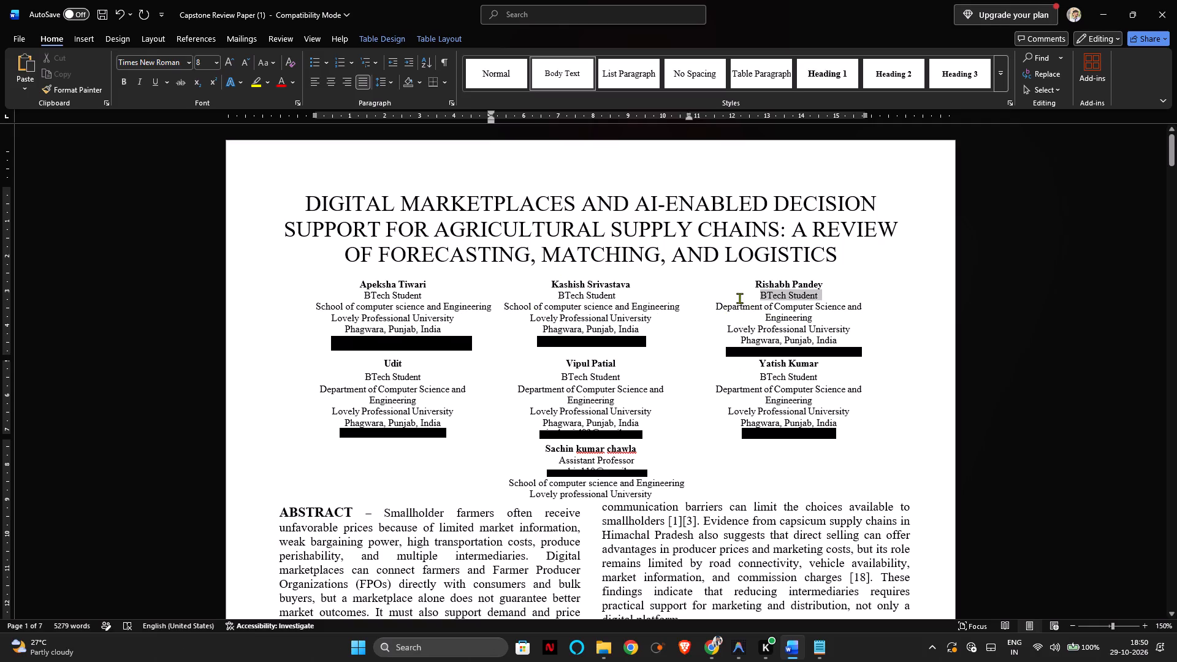
left_click_drag(739, 298, 741, 303)
left_click(707, 309)
left_click_drag(713, 305, 822, 314)
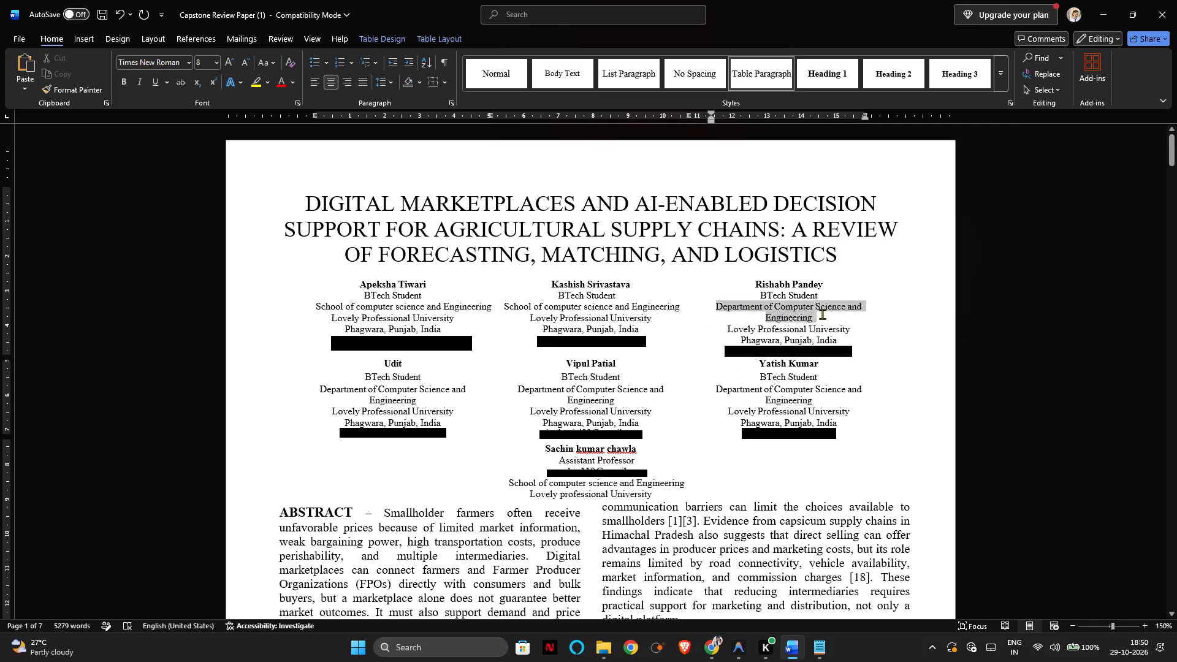
left_click_drag(822, 314, 833, 314)
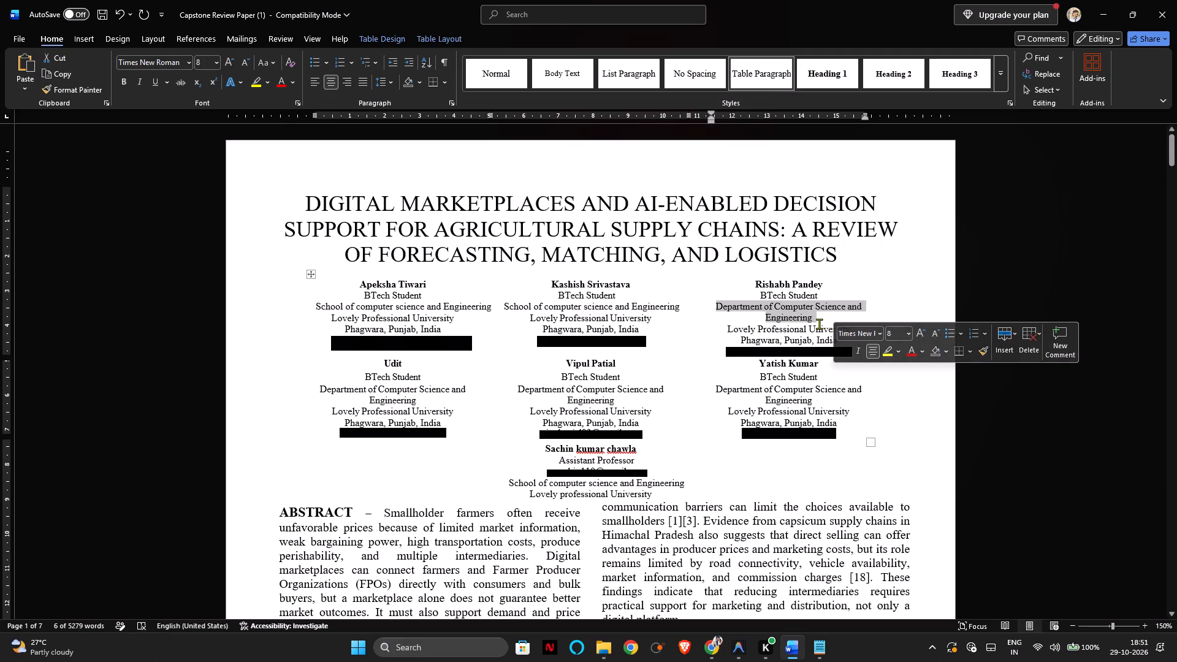
left_click(819, 324)
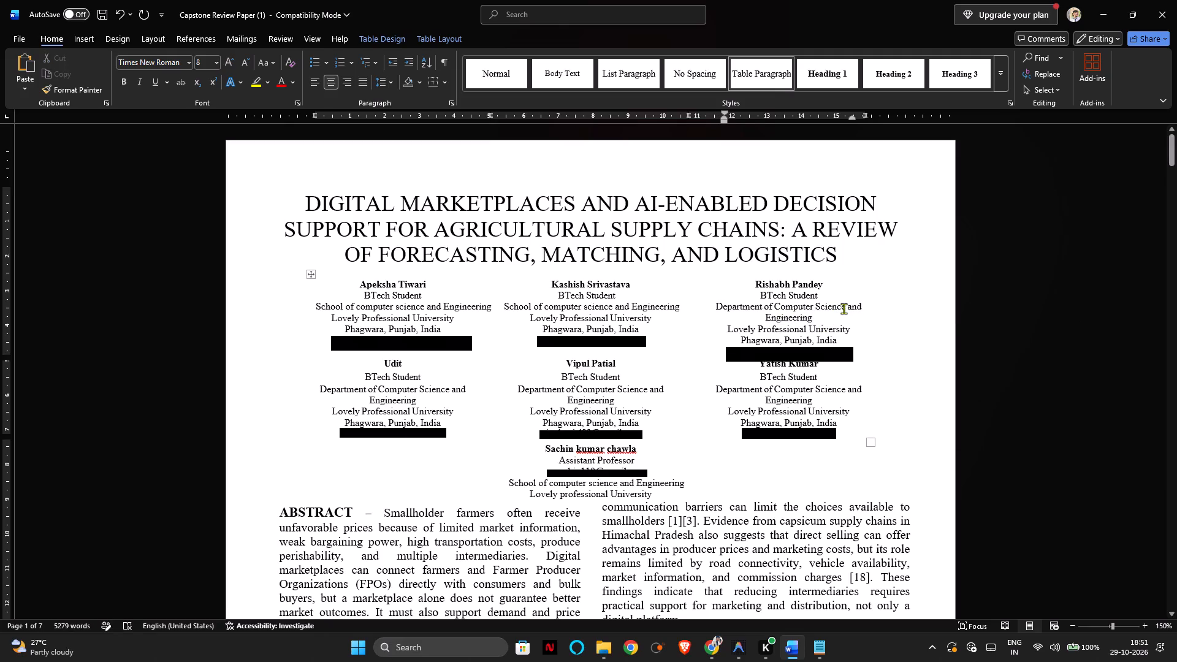
left_click_drag(844, 308, 722, 310)
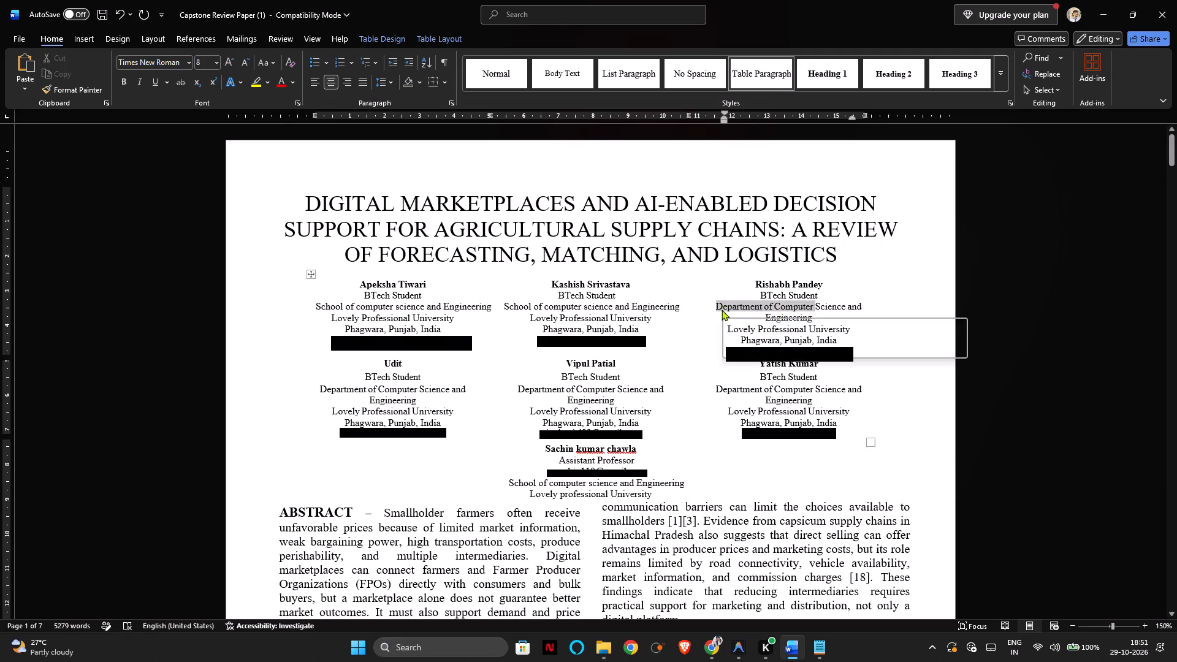
key("ctrl+v")
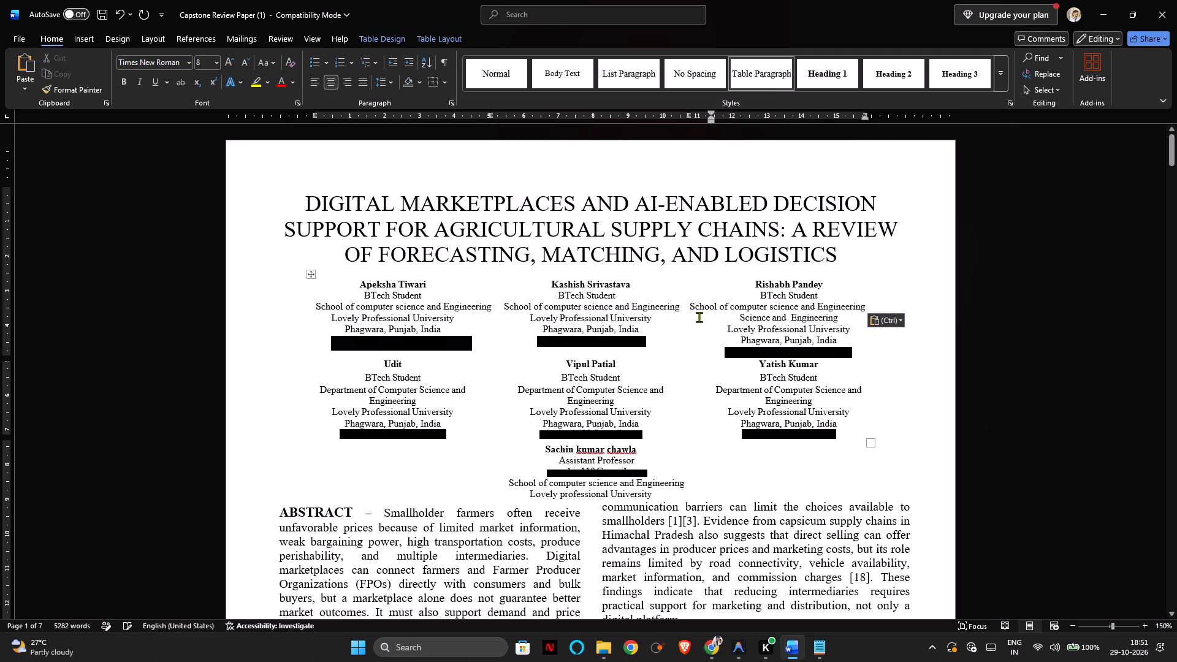
Delete the leftover "Science and Engineering" text below the school line in the first row's third author block.
key("Delete")
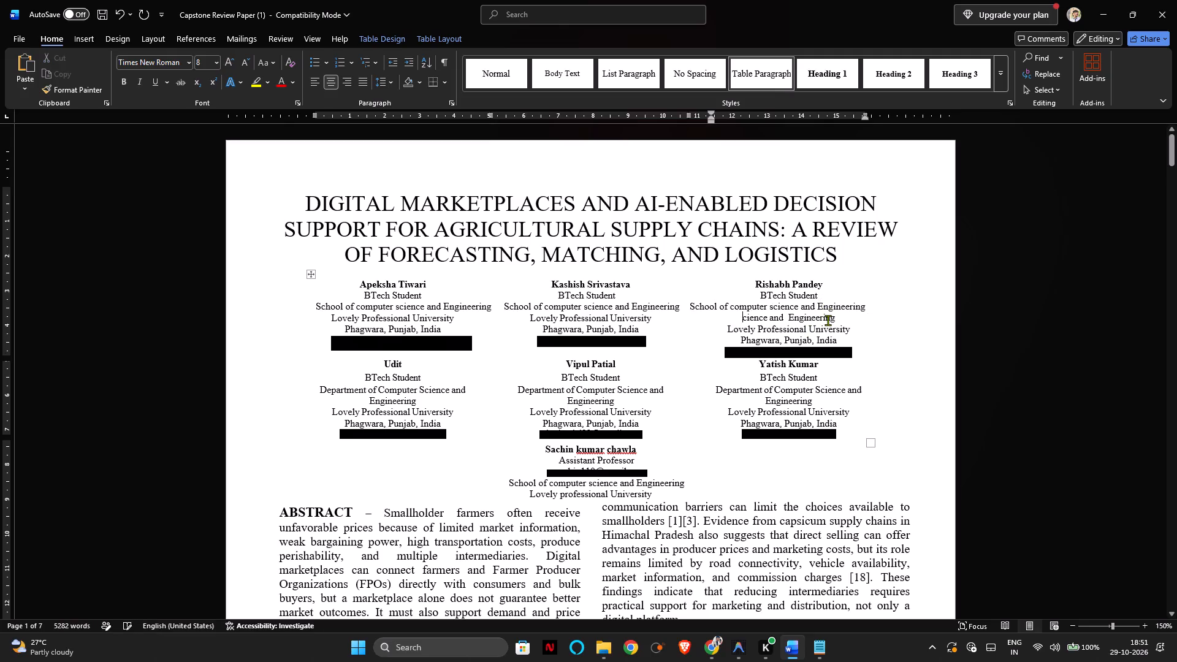
key("Delete")
key("Delete")
key("Delete")
key("Delete")
key("Delete")
key("Delete")
key("Delete")
key("Delete")
key("Delete")
key("Delete")
key("Delete")
key("Delete")
key("Delete")
key("Delete")
key("Delete")
key("Delete")
key("Delete")
key("Delete")
key("Delete")
key("Delete")
key("Delete")
key("Delete")
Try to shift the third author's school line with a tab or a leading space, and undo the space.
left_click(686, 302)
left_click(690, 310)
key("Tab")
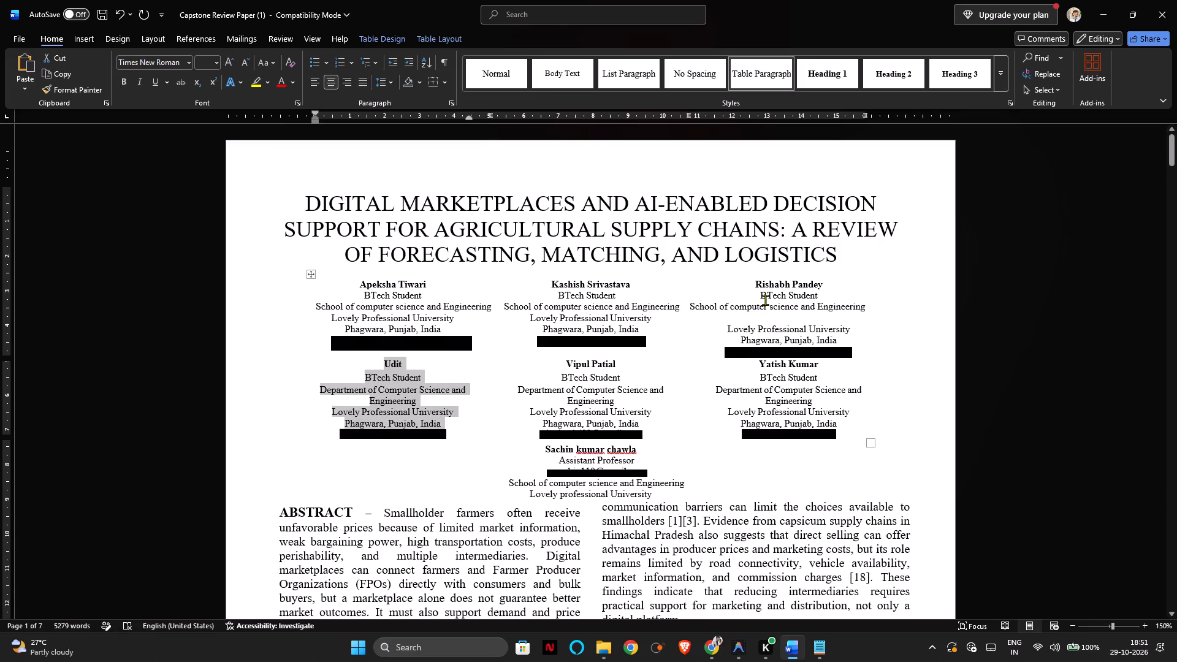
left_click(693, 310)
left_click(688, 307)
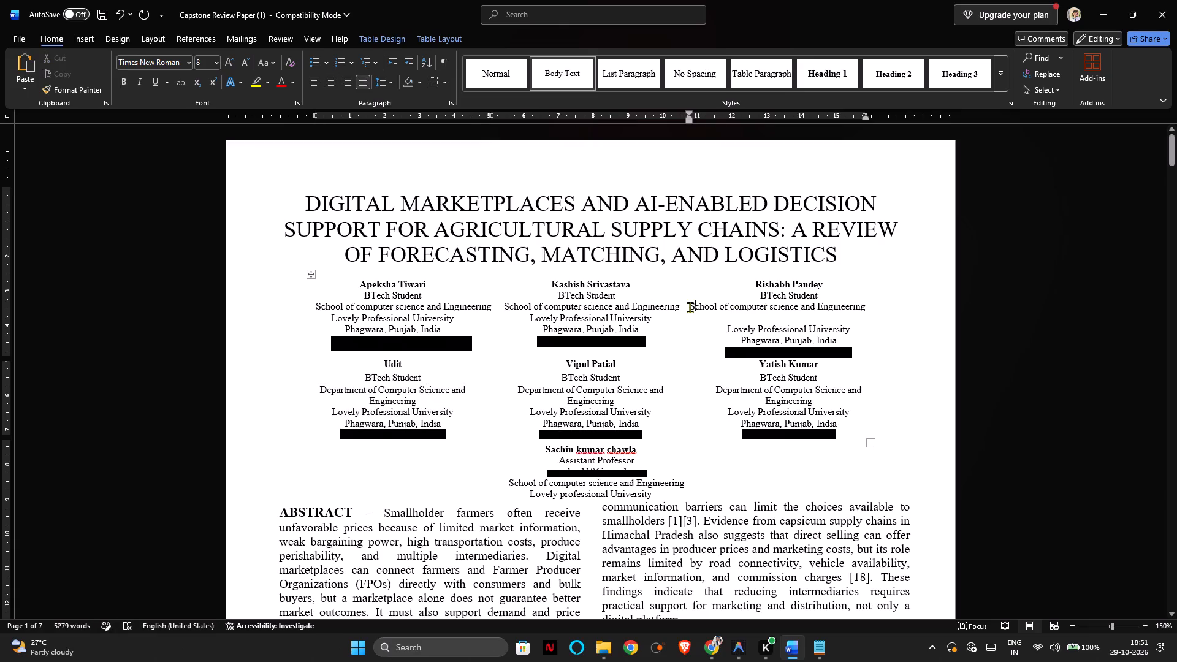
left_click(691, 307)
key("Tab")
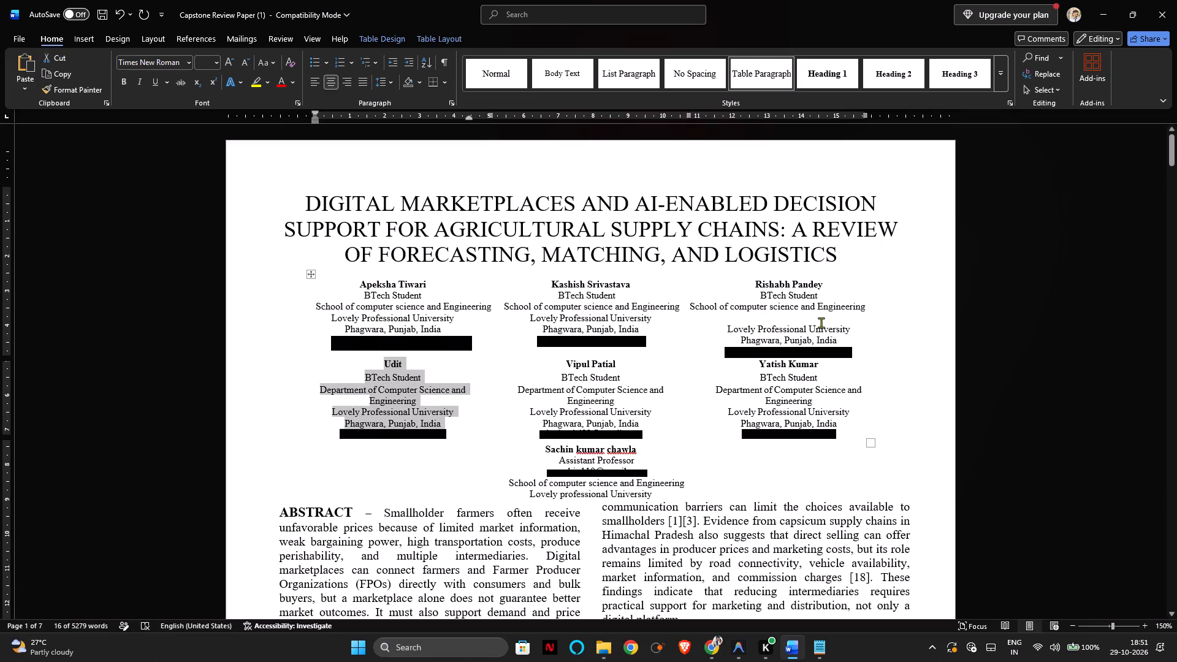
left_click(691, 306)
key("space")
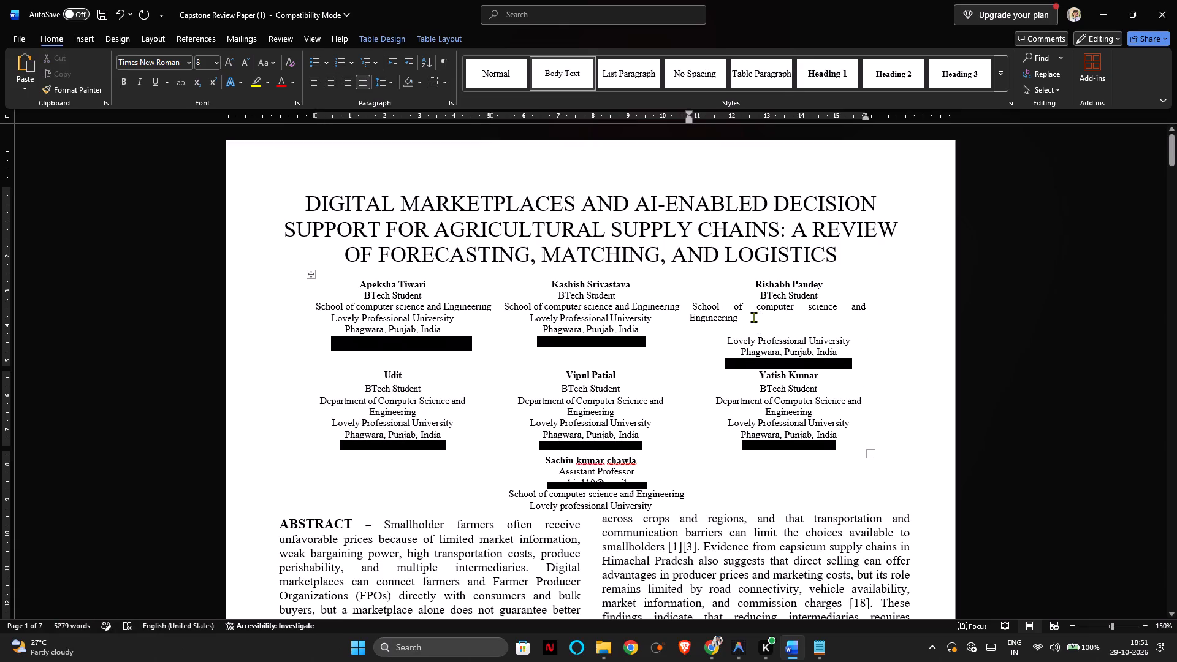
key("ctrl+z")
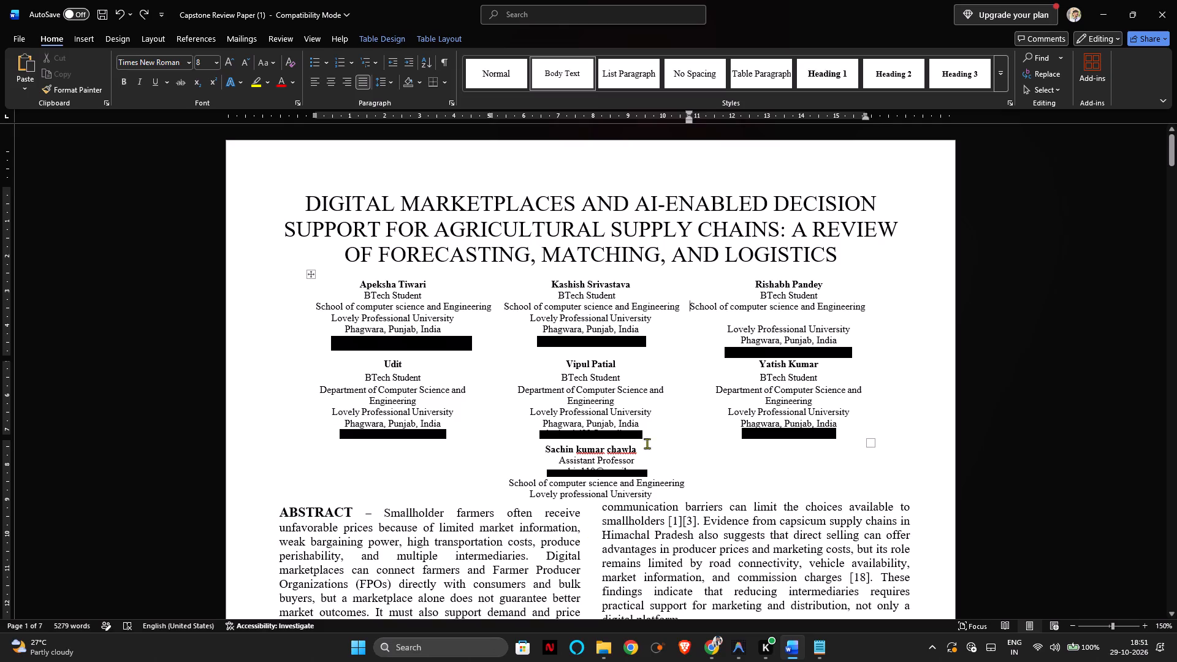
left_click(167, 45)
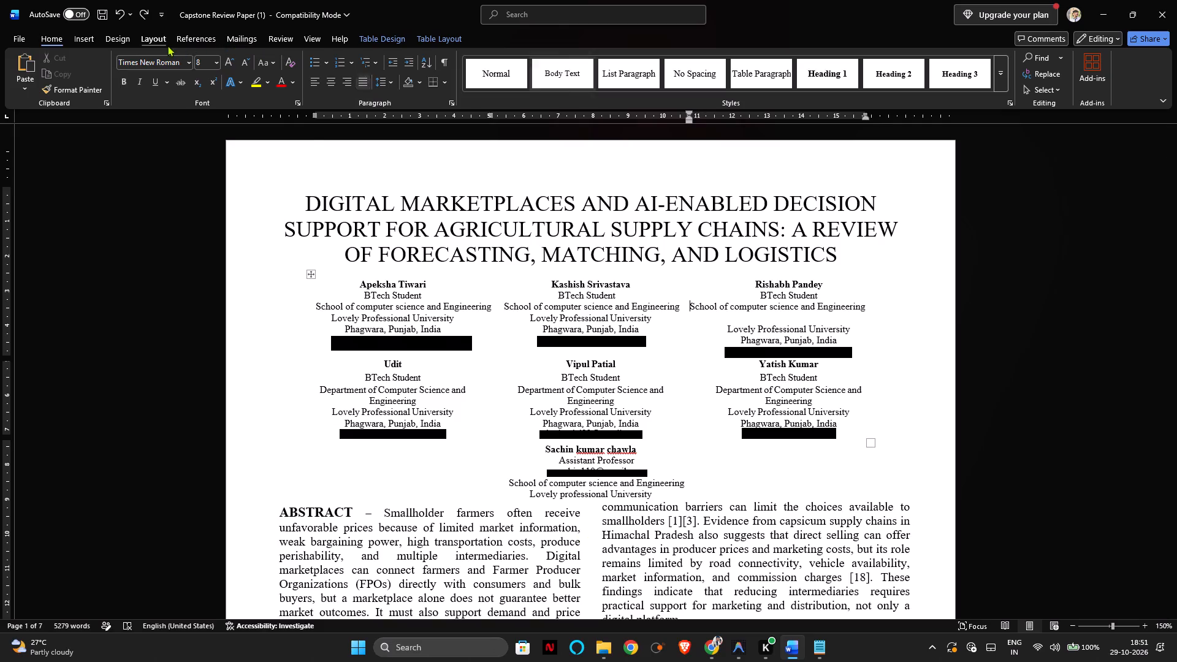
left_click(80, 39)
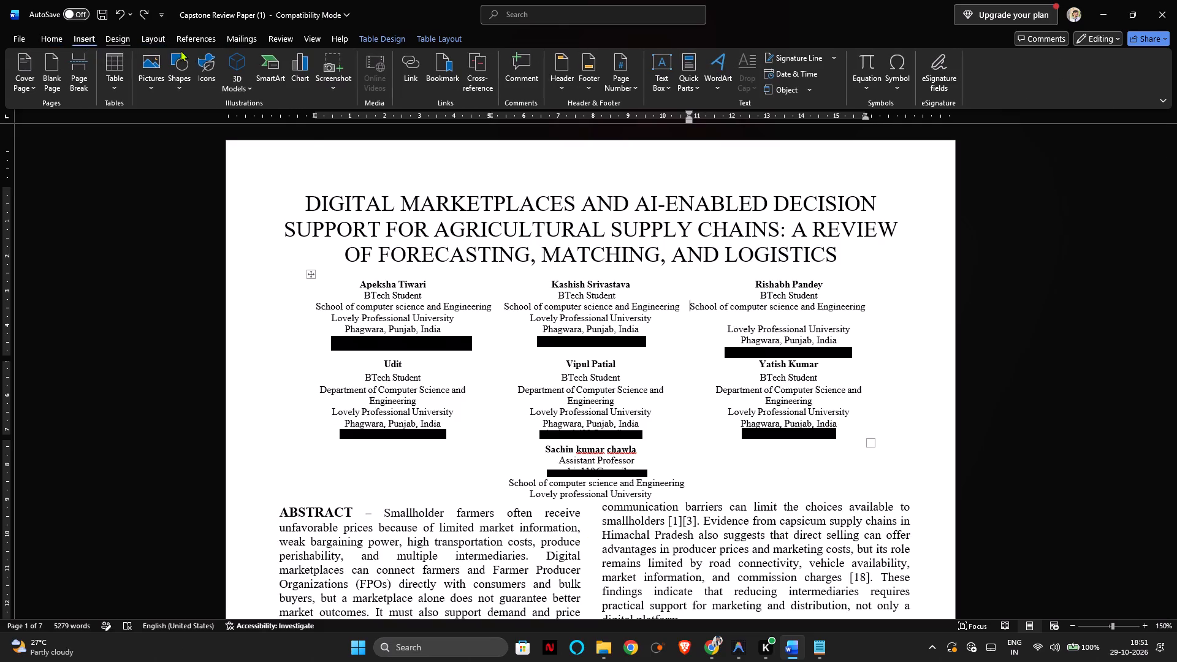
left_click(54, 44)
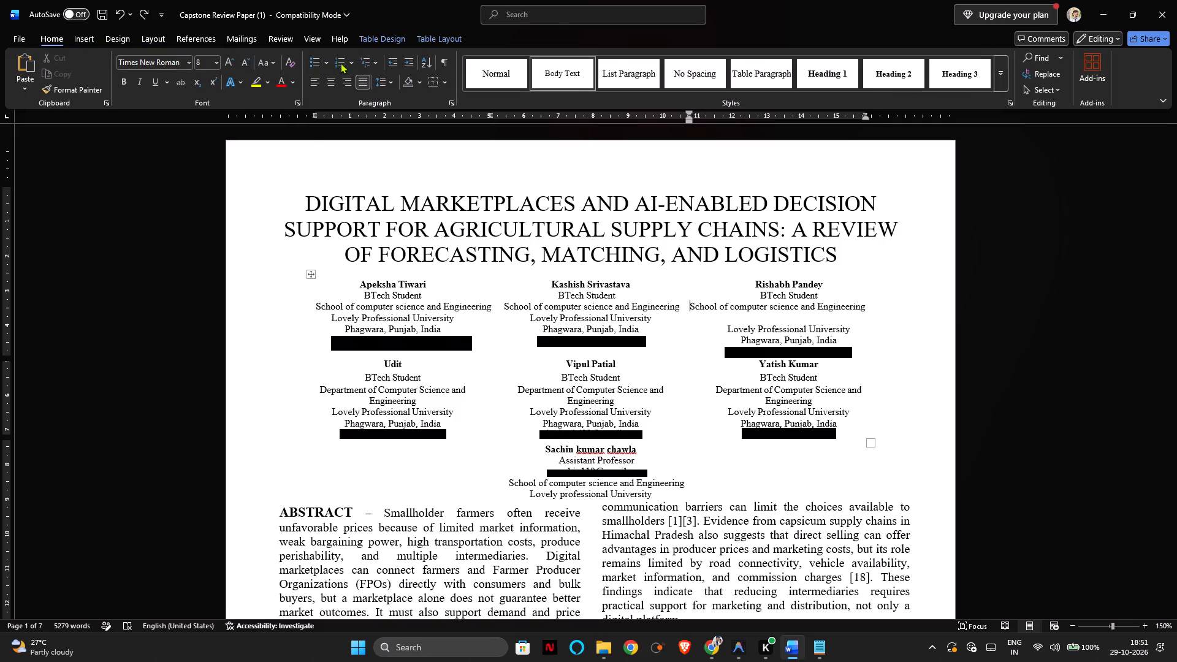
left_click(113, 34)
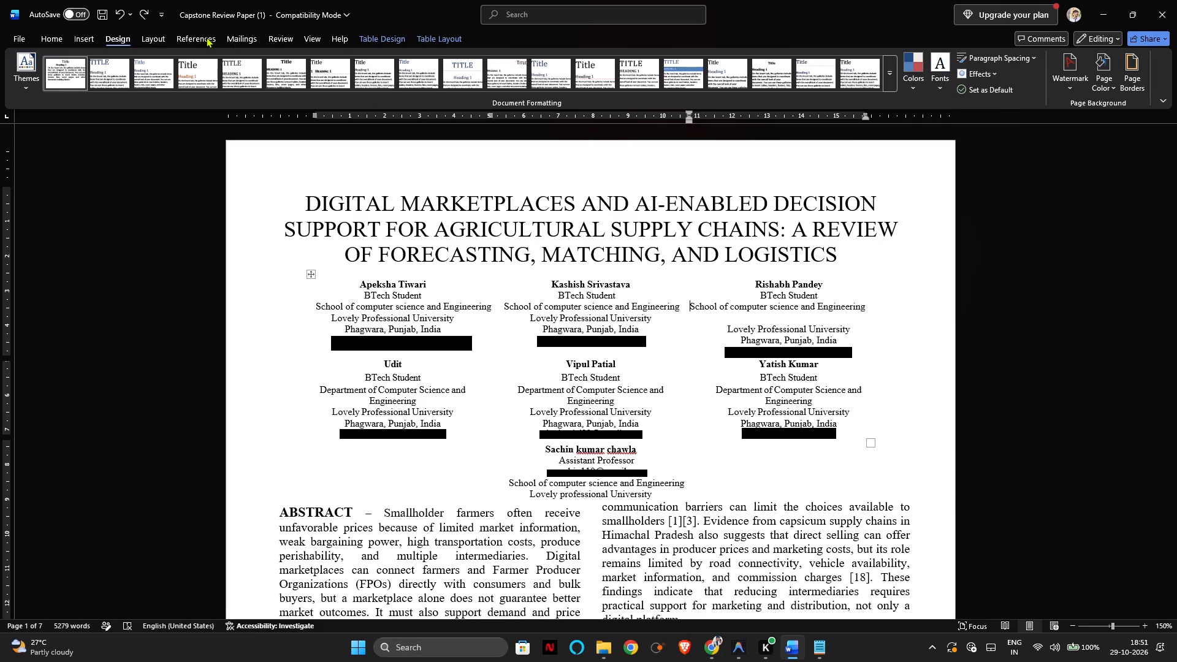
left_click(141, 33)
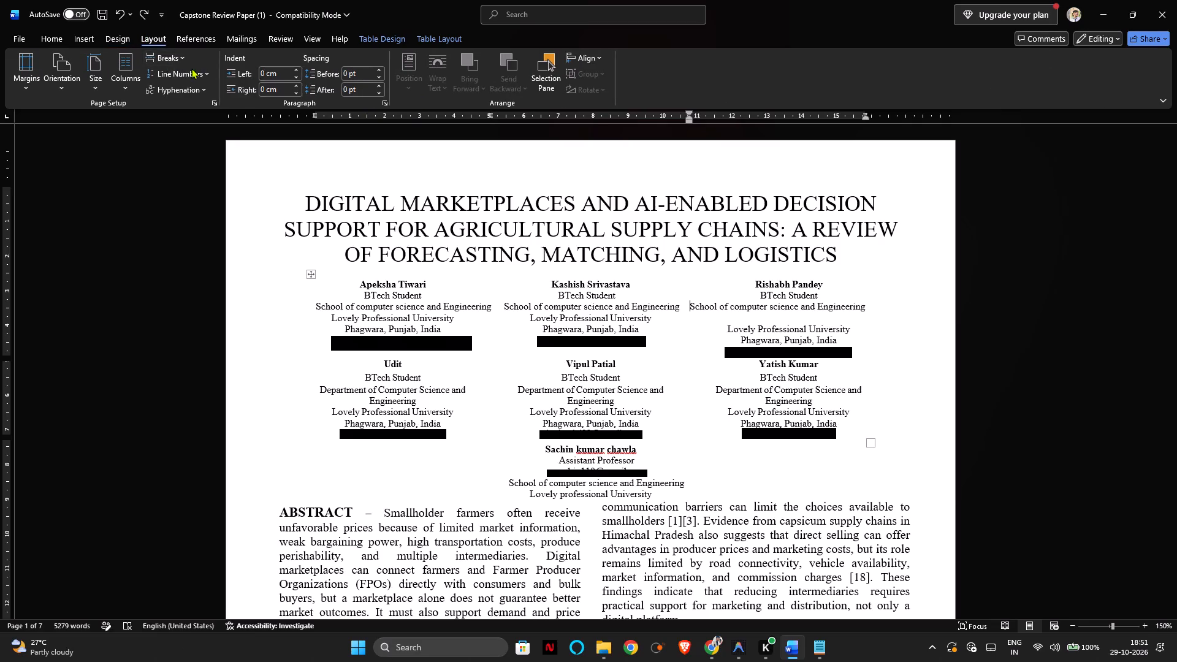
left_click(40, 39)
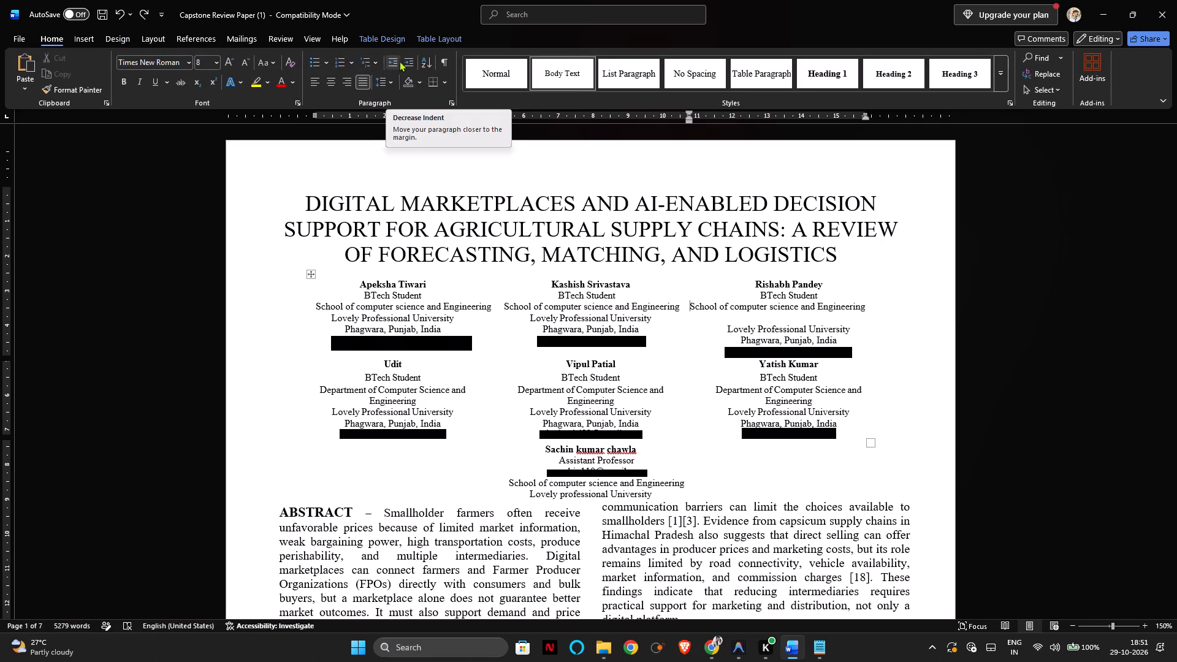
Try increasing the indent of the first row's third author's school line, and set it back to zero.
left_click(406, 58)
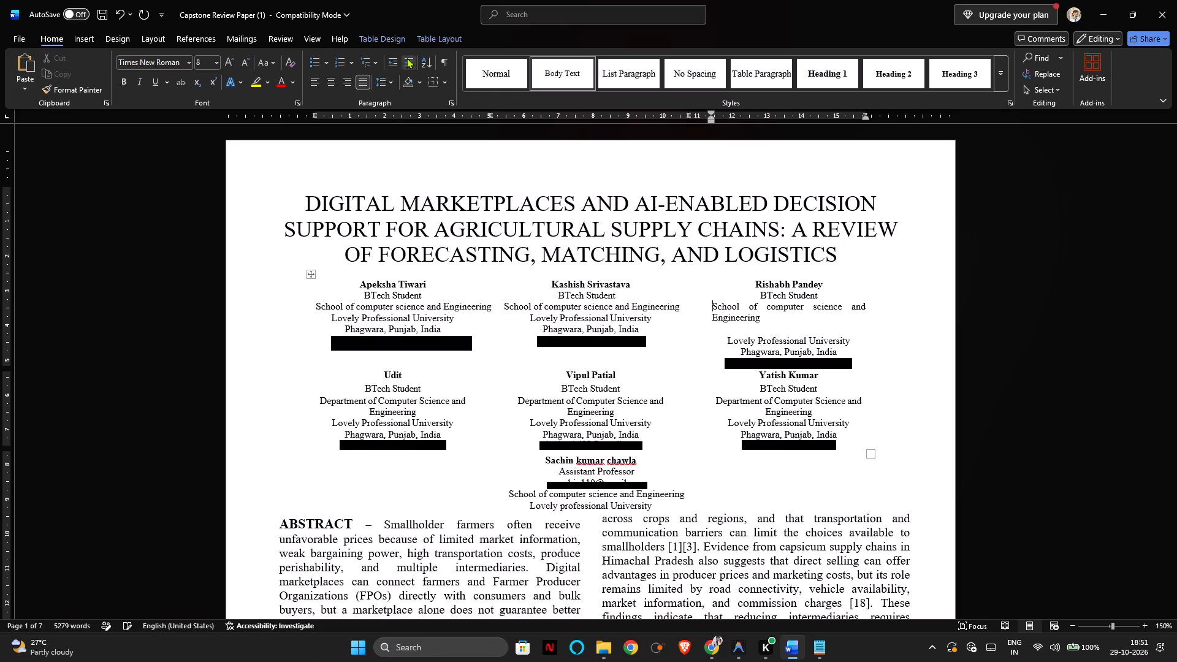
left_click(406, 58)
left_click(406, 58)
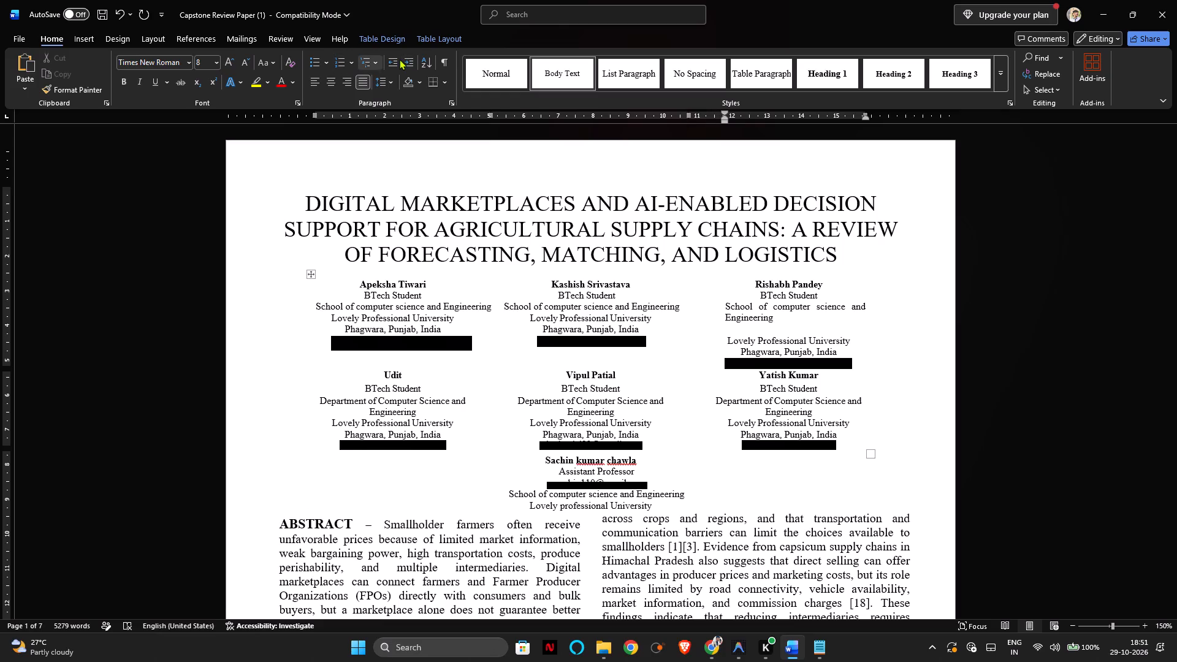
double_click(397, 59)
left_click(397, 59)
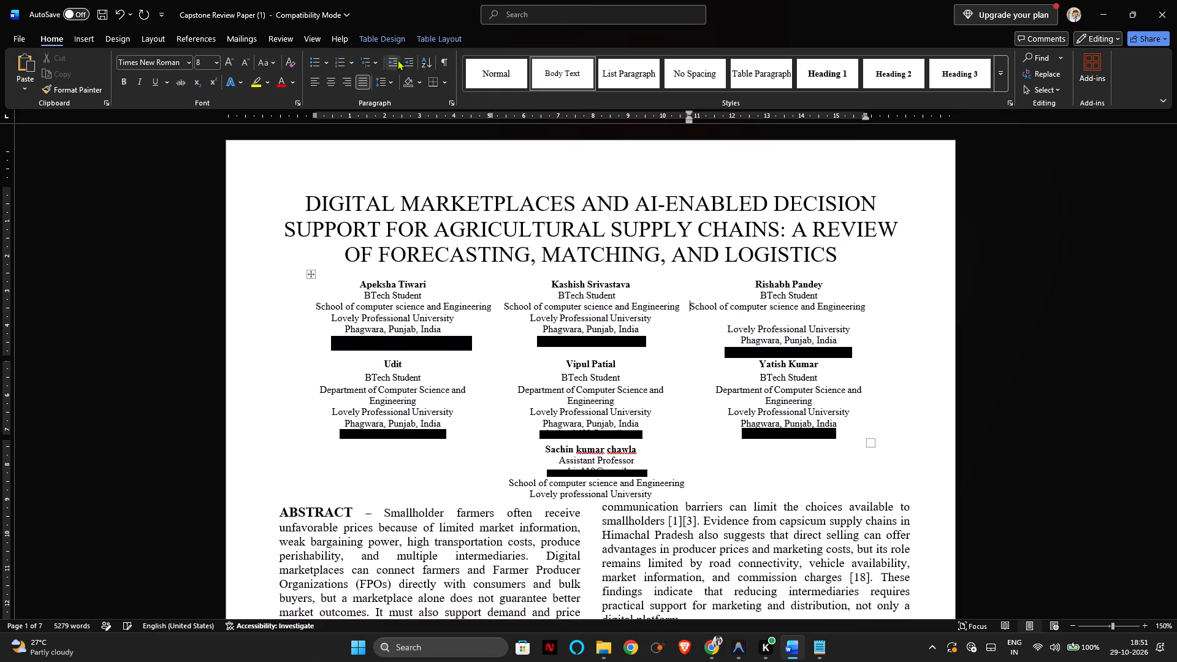
Remove the empty line between the school and university lines in the first row's third author block.
left_click(798, 324)
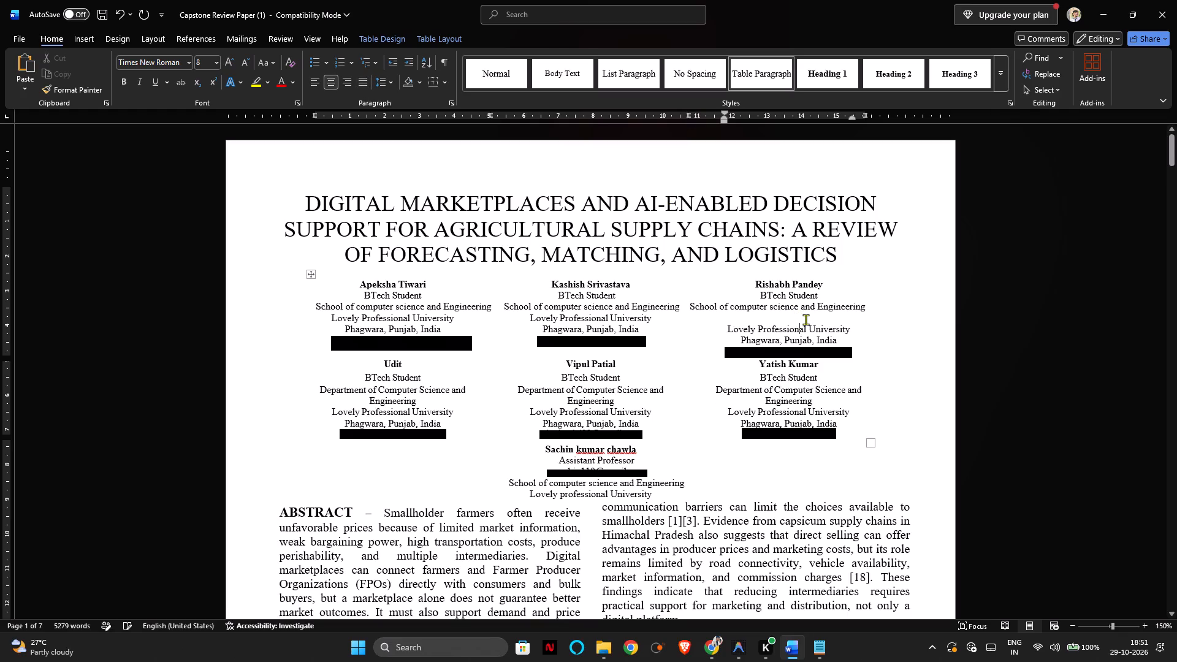
left_click(806, 319)
key("BackSpace")
key("BackSpace")
key("BackSpace")
key("BackSpace")
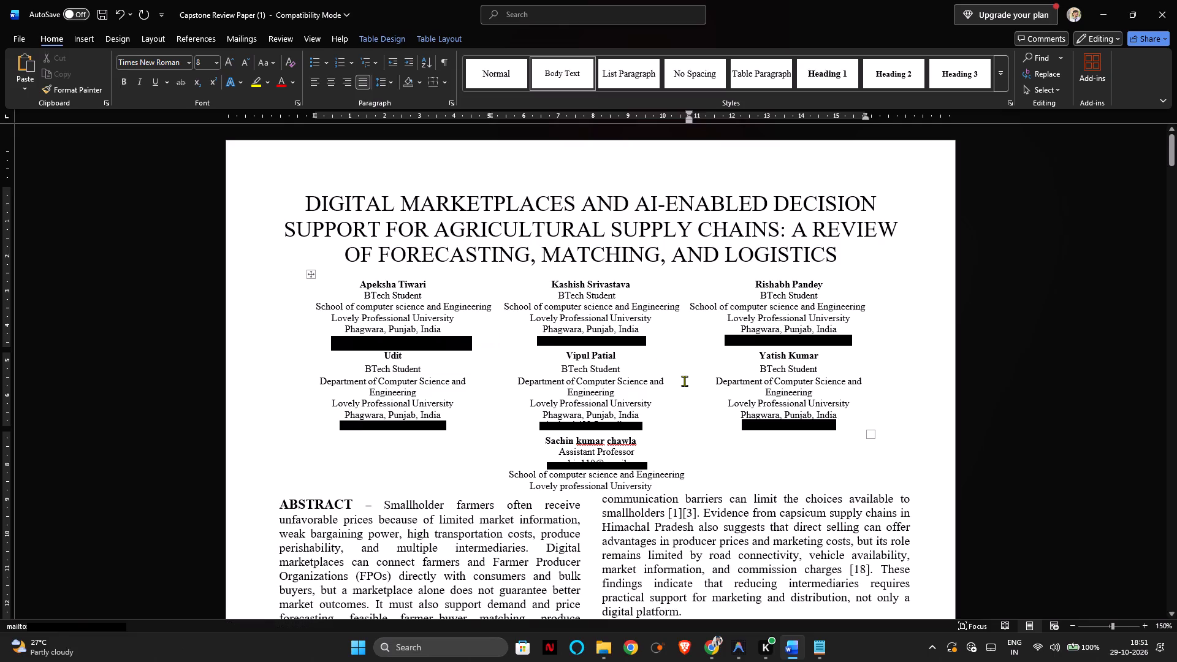
Insert an empty line after the first row's third author's email to space the first author row from the second.
left_click(473, 344)
left_click(873, 346)
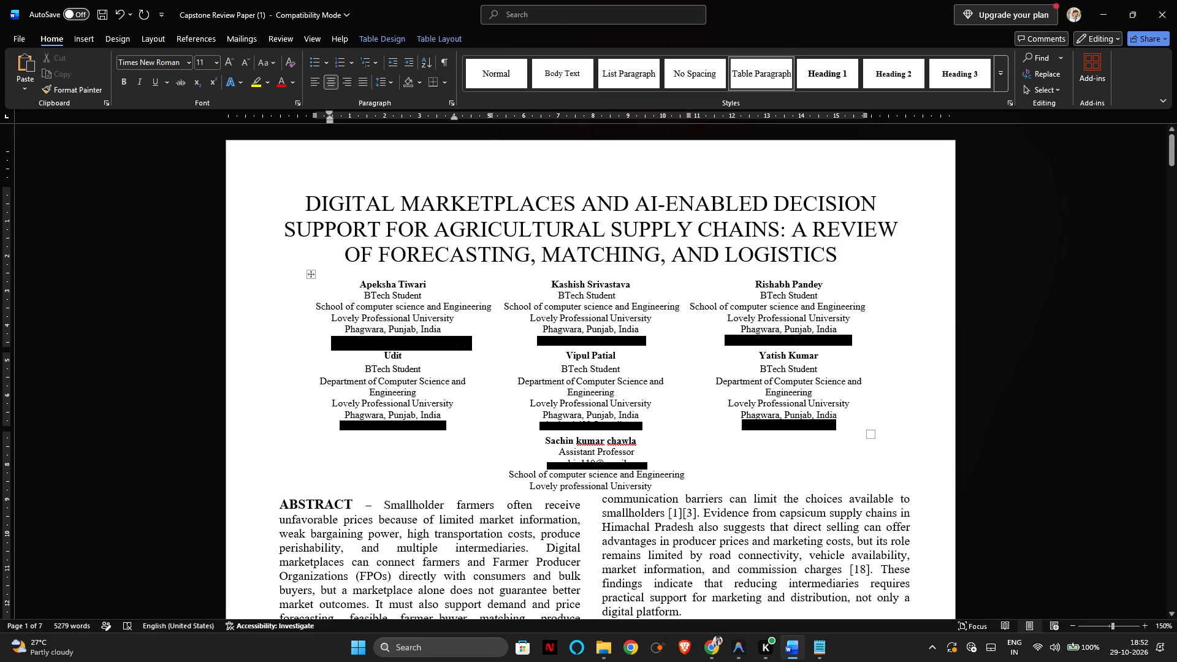
left_click(874, 343)
left_click(848, 344)
key("Return")
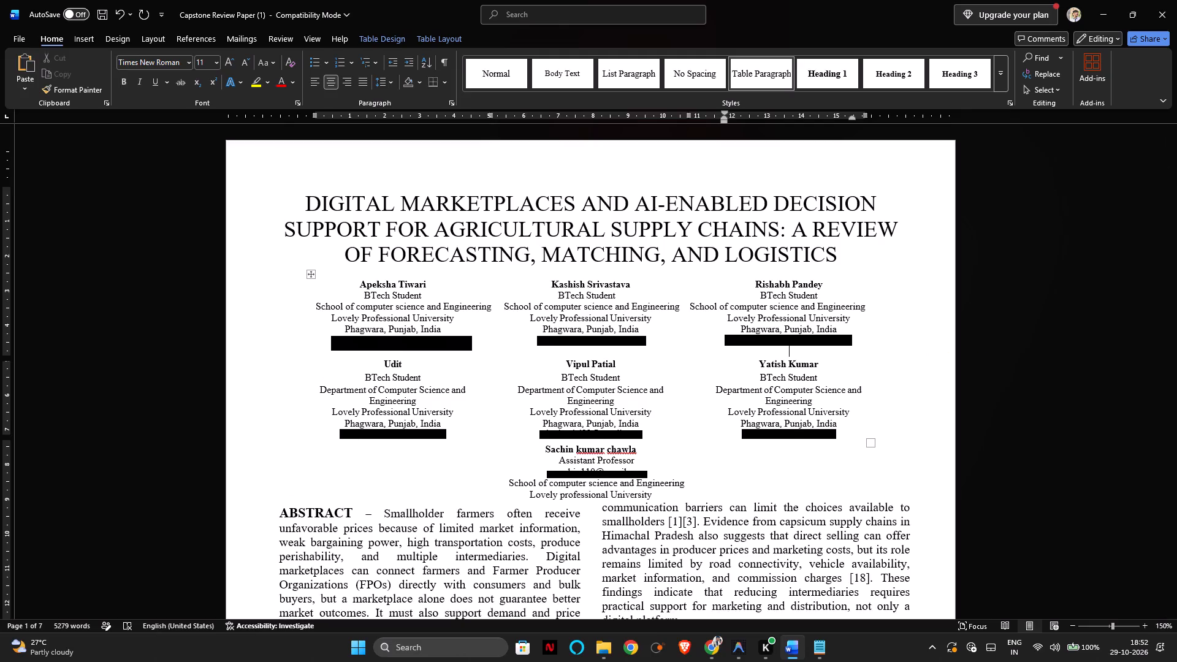
Insert an empty line after the second row's third author's email to space that row from the assistant professor's block.
left_click(853, 436)
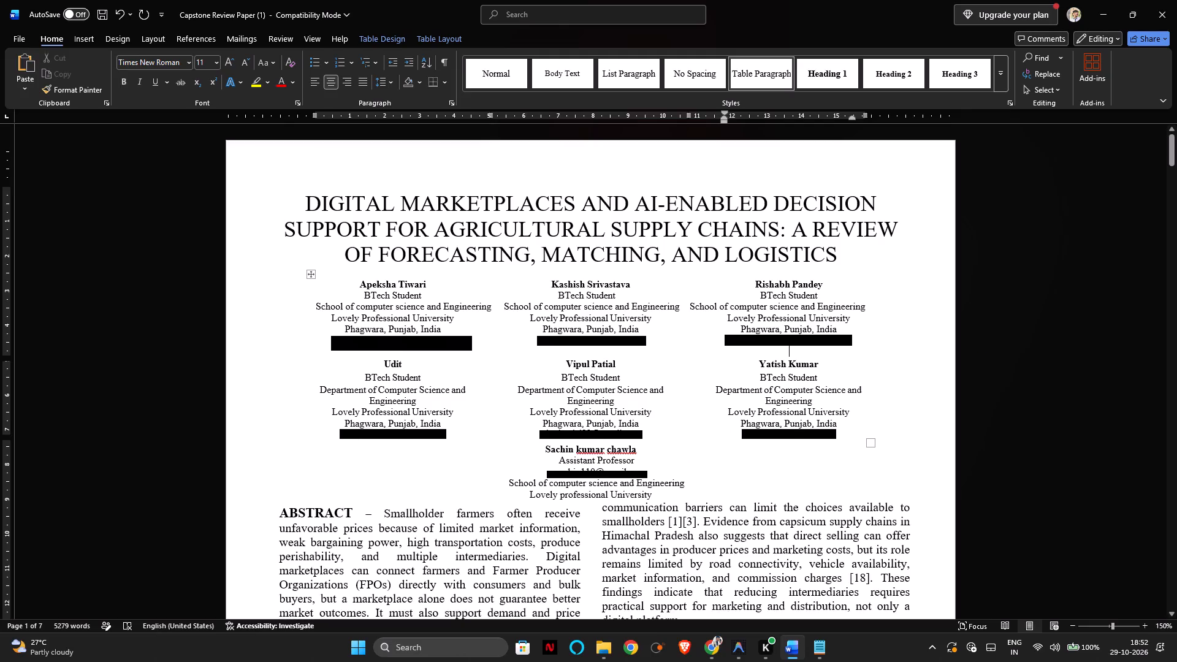
left_click(838, 435)
key("Return")
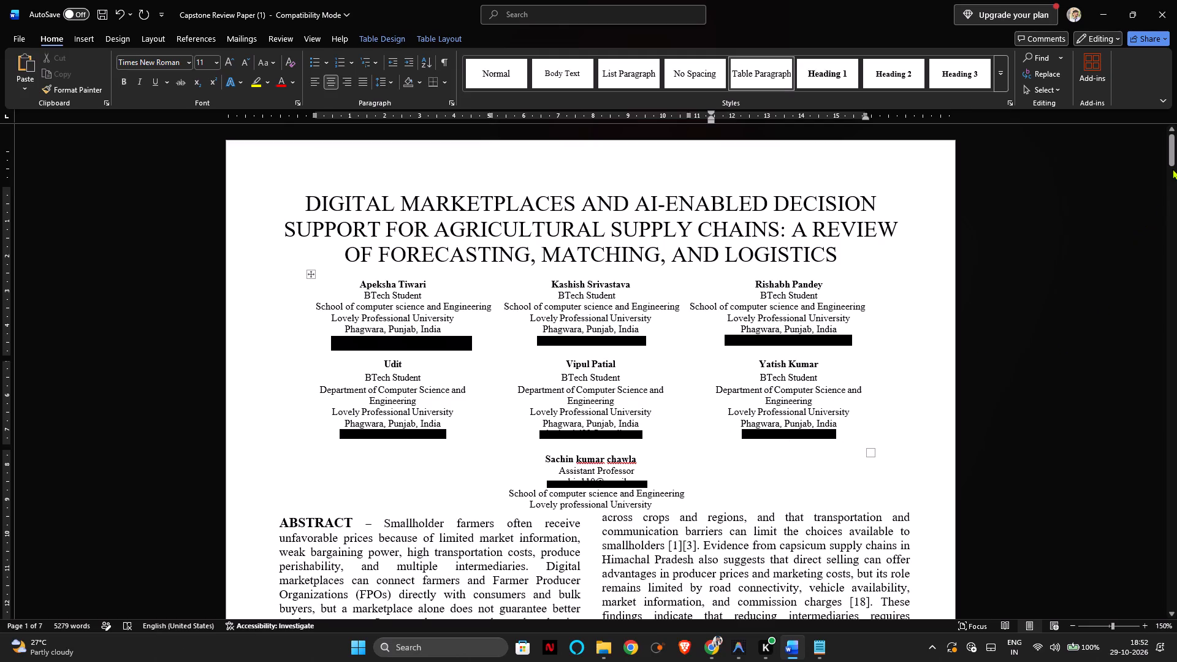
Copy the "School of computer science and Engineering" line from the first row's first author block.
left_click_drag(1173, 157, 1171, 191)
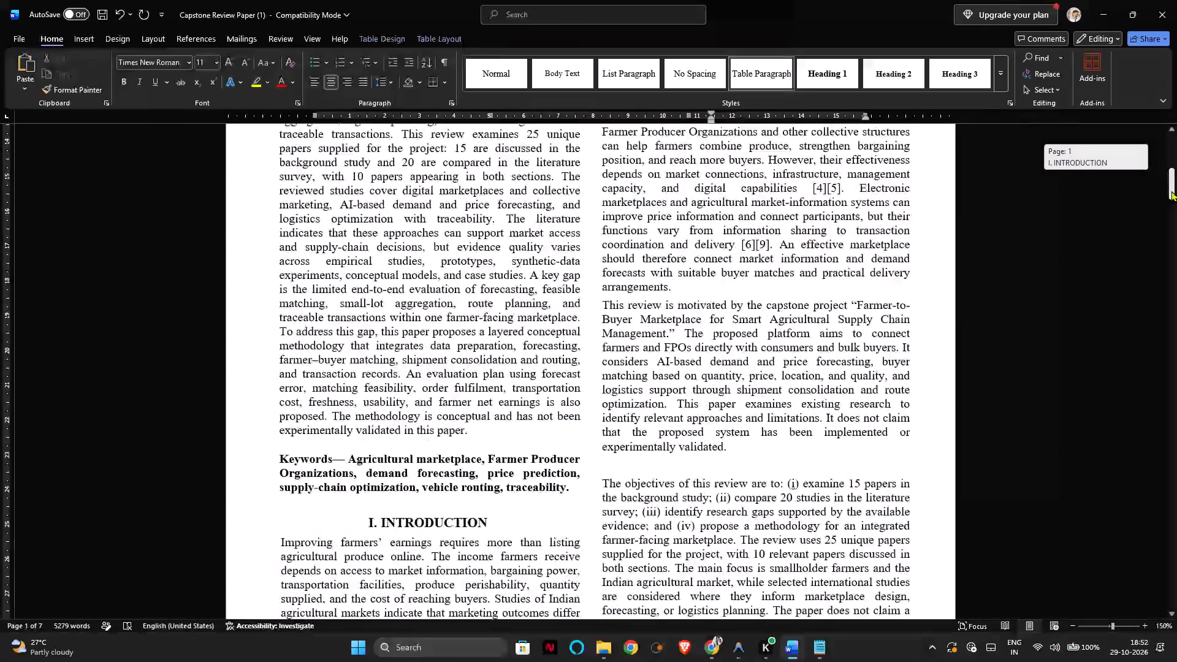
left_click_drag(1171, 191, 1156, 158)
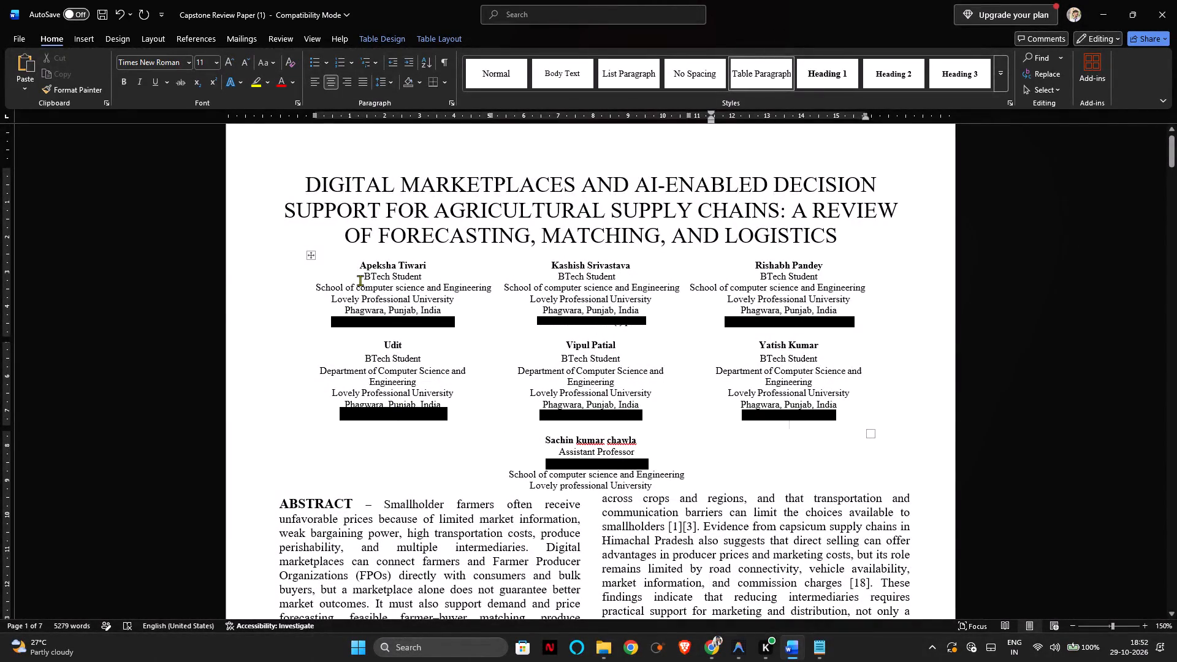
left_click_drag(316, 287, 493, 284)
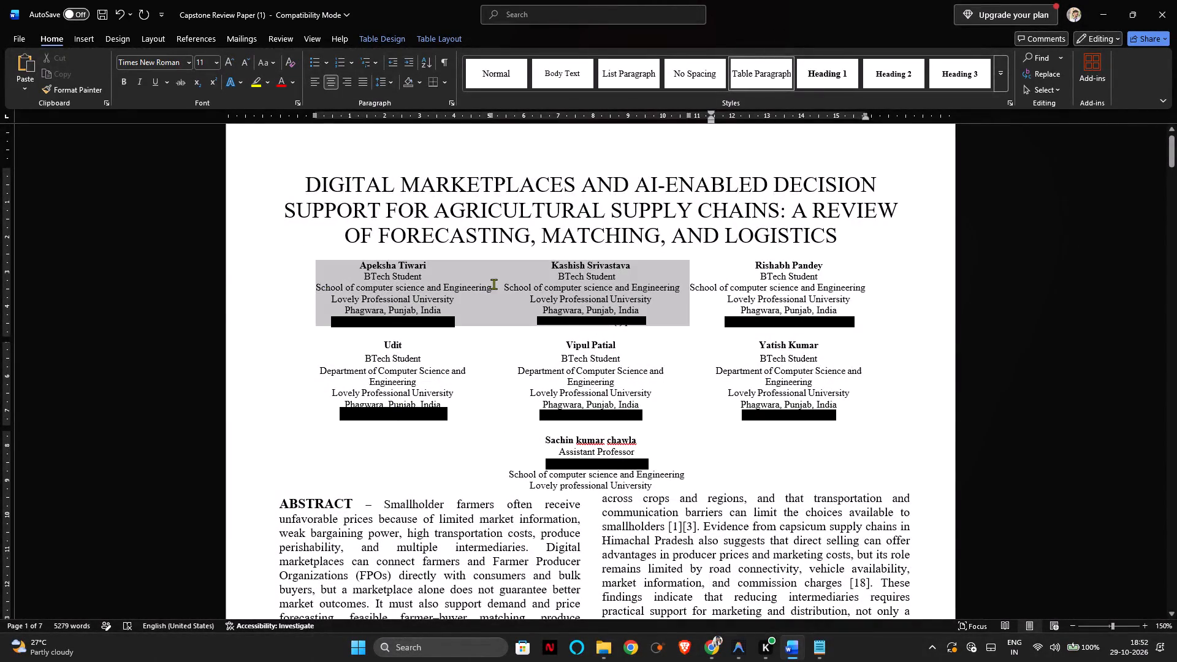
left_click_drag(493, 284, 491, 292)
left_click(491, 292)
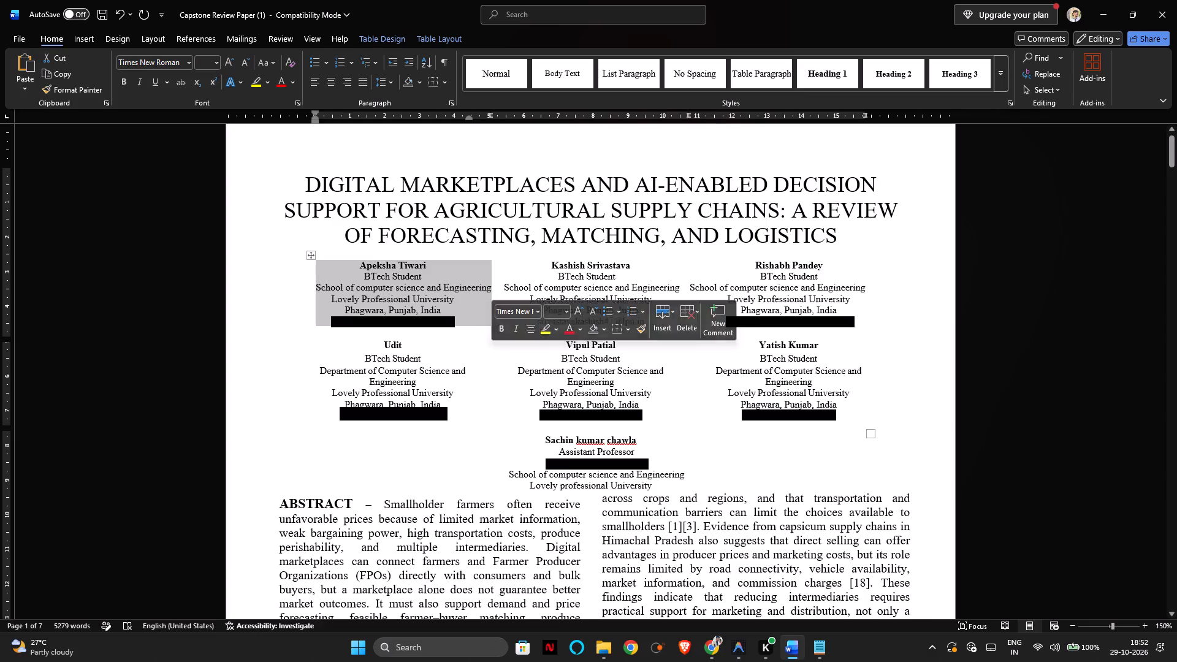
left_click(490, 287)
left_click(484, 289)
double_click(474, 291)
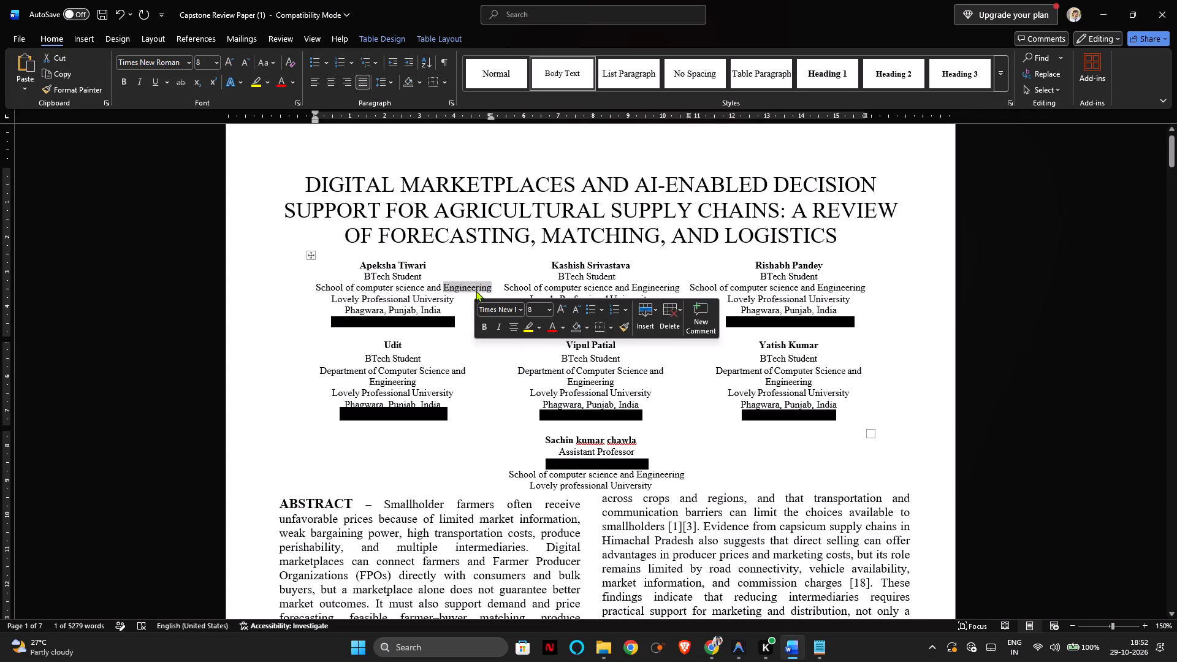
left_click(476, 291)
left_click_drag(318, 289, 476, 291)
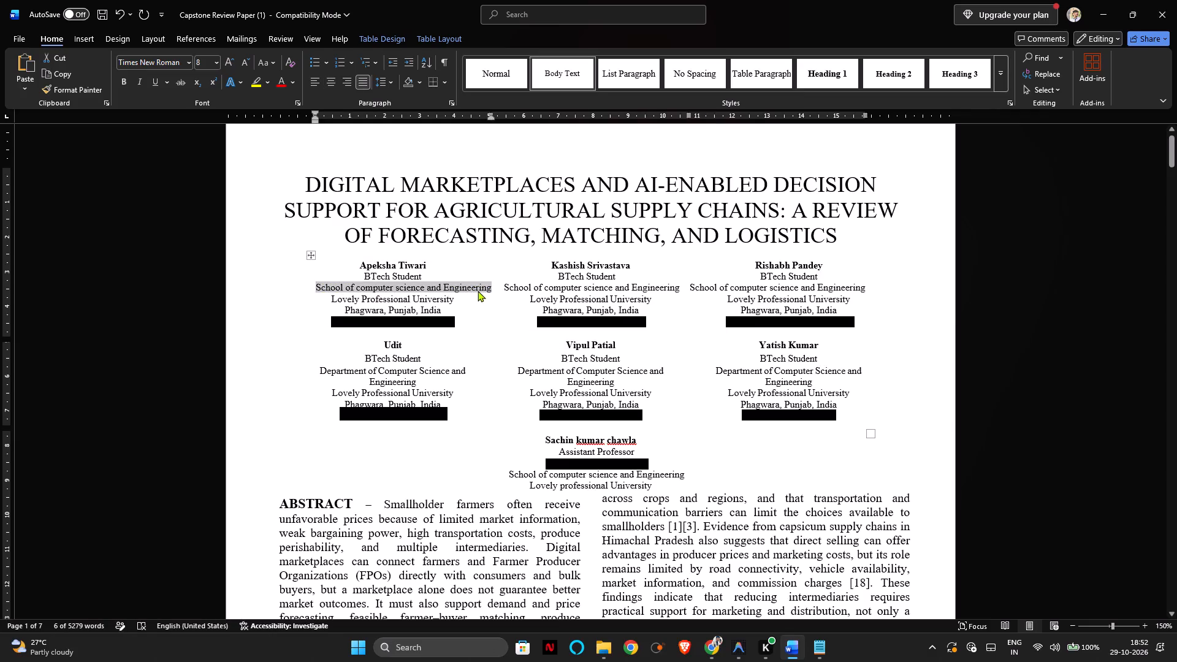
key("ctrl+c")
Replace the second row's first author's department text with the copied school line, deleting the leftover words and the empty line.
left_click(397, 365)
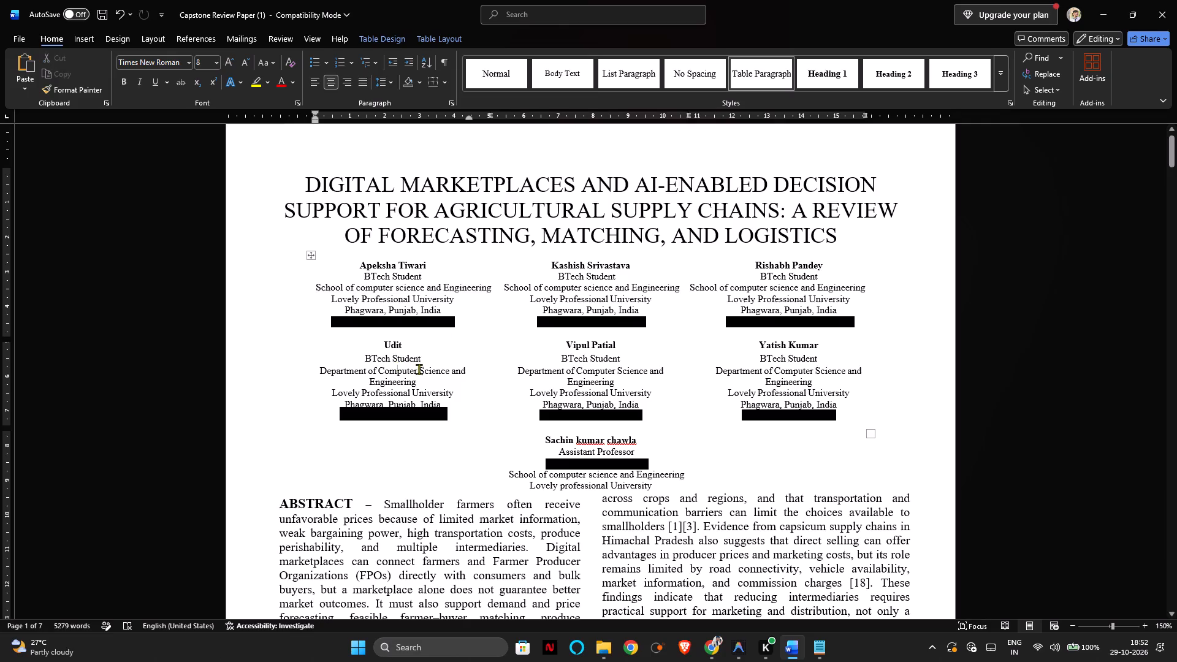
left_click_drag(417, 370, 340, 373)
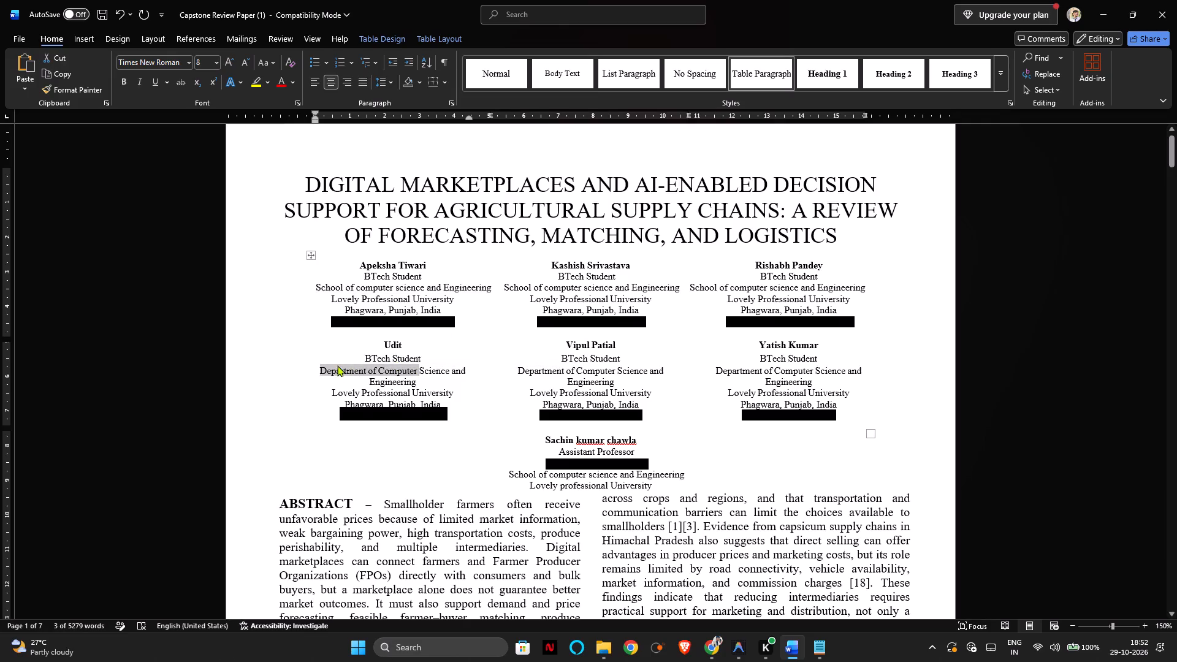
key("ctrl+v")
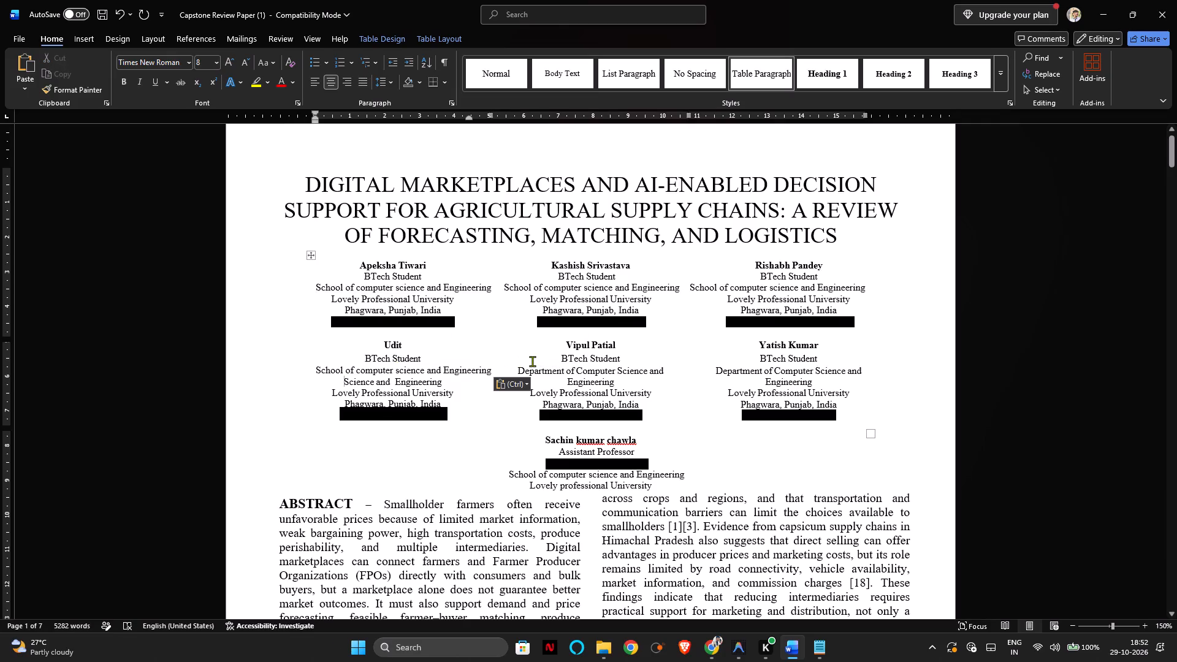
key("Delete")
key("Delete")
key("Delete")
key("Delete")
key("Delete")
key("Delete")
key("Delete")
key("Delete")
key("Delete")
key("Delete")
key("Delete")
key("Delete")
key("Delete")
key("Delete")
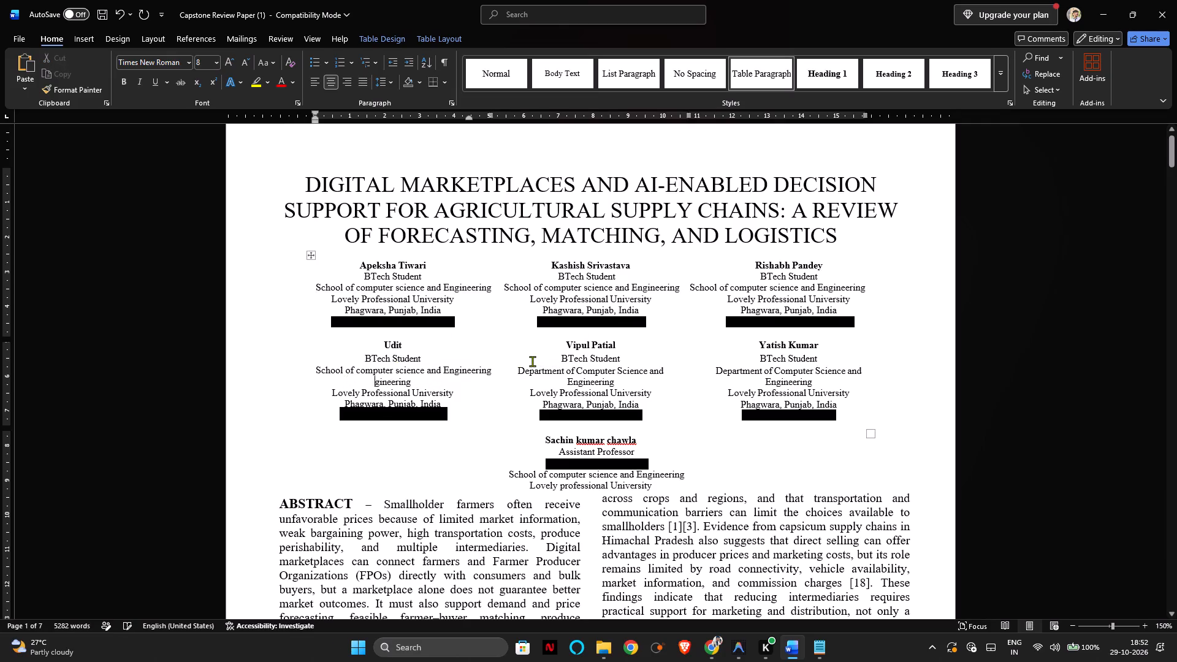
key("Delete")
key("Delete")
key("Delete")
key("Delete")
key("Delete")
key("Delete")
key("Delete")
key("Delete")
key("Delete")
key("BackSpace")
key("BackSpace")
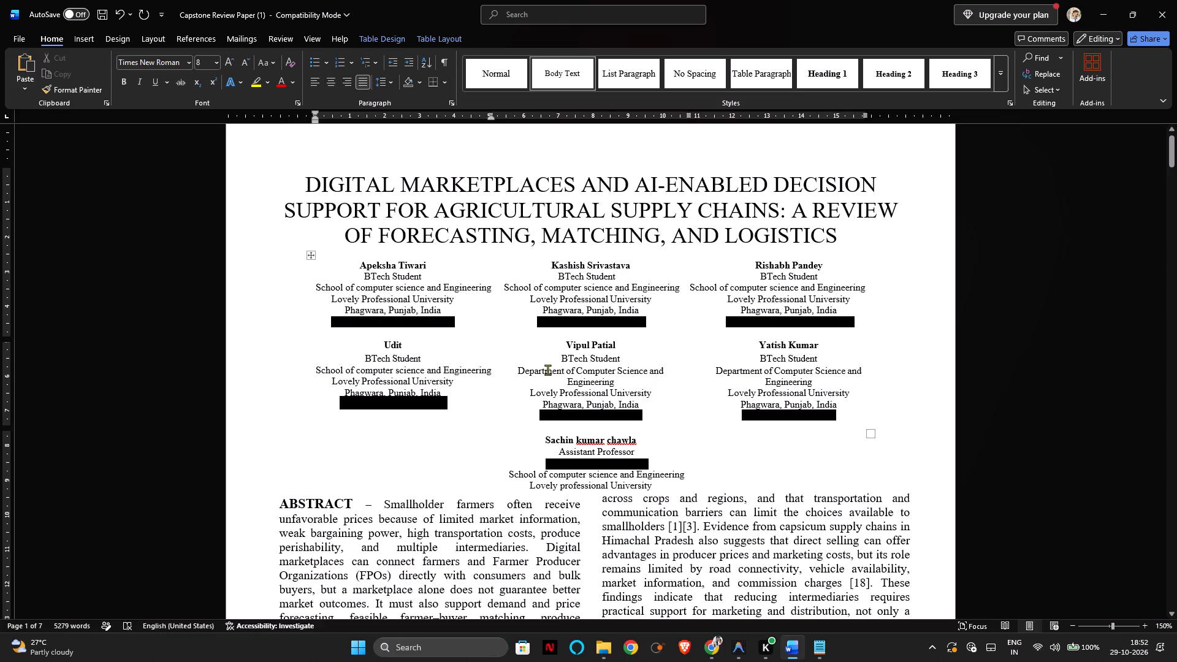
Replace the second row's middle author's department text with the copied school line, deleting the leftover words and line break.
left_click_drag(519, 371, 593, 379)
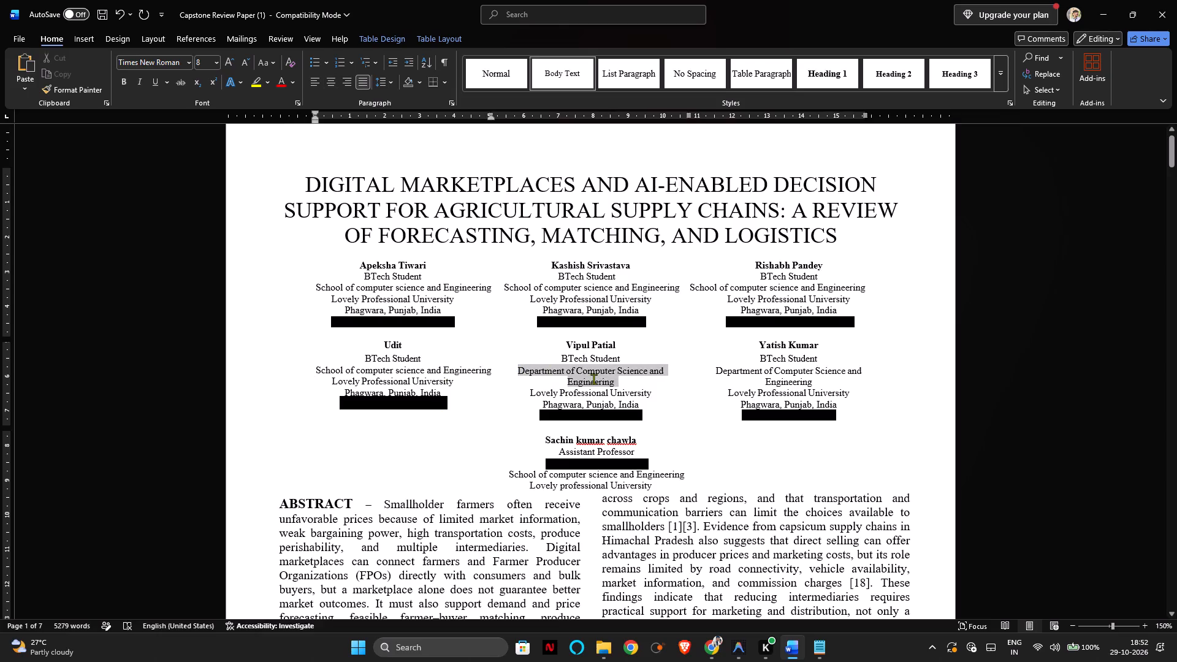
left_click_drag(593, 379, 635, 371)
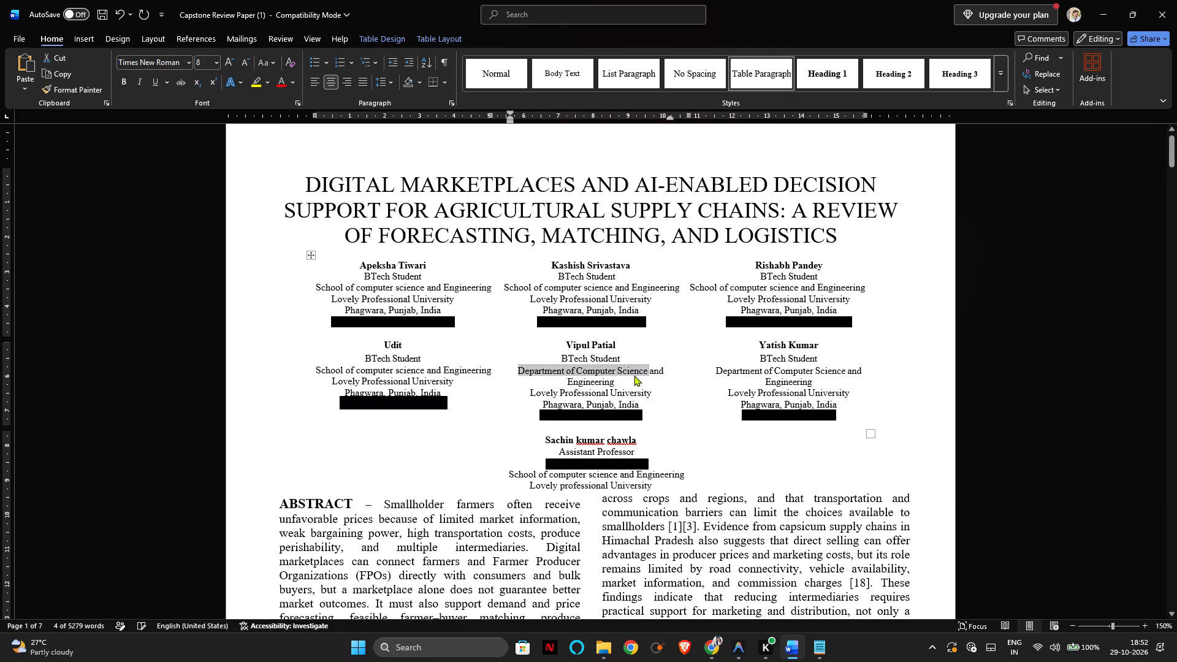
key("ctrl+v")
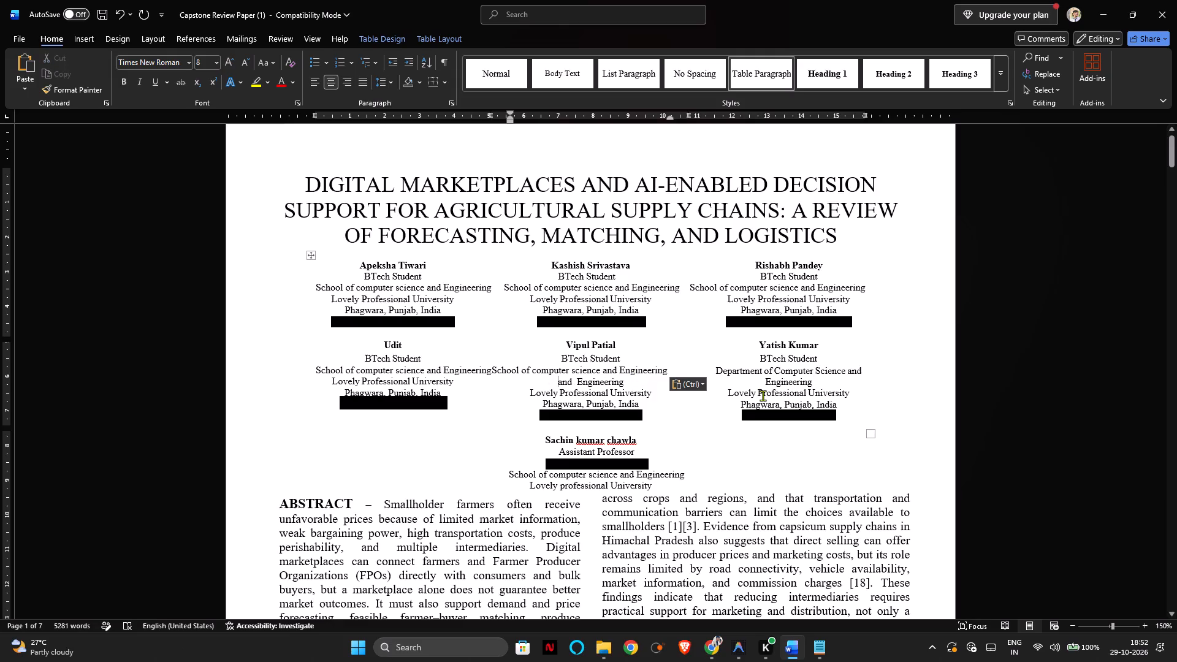
key("Delete")
key("Delete")
key("Delete")
key("Delete")
key("Delete")
key("Delete")
key("Delete")
key("Delete")
key("Delete")
key("Delete")
key("Delete")
key("Delete")
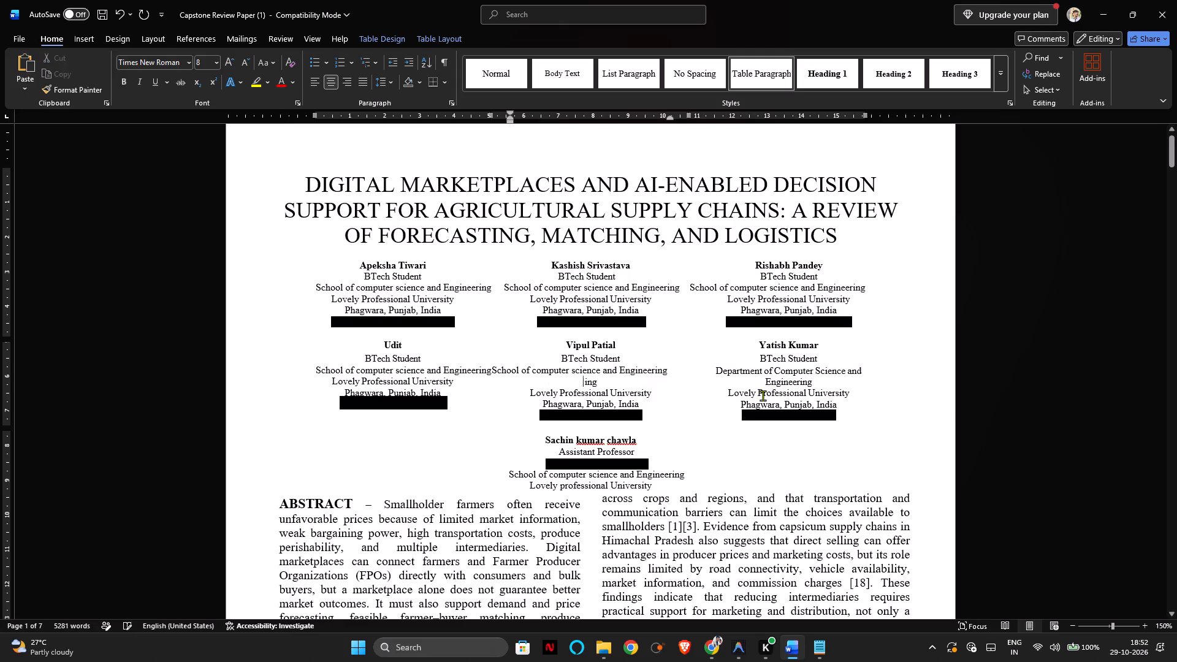
key("Delete")
key("Delete")
key("Delete")
key("Delete")
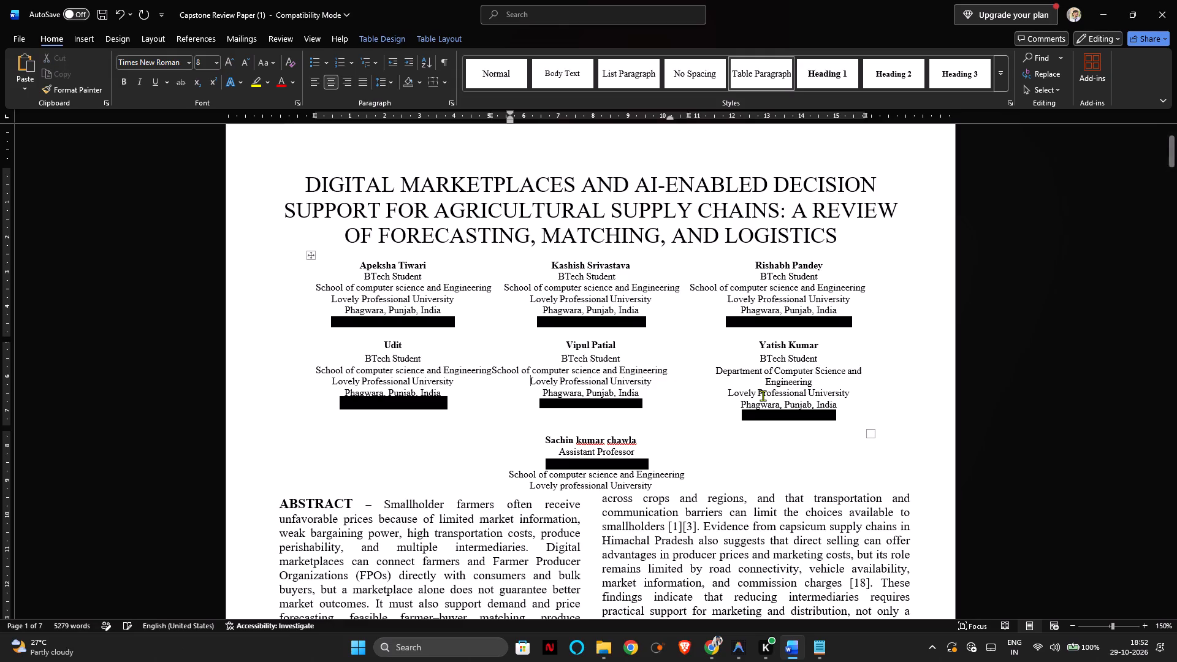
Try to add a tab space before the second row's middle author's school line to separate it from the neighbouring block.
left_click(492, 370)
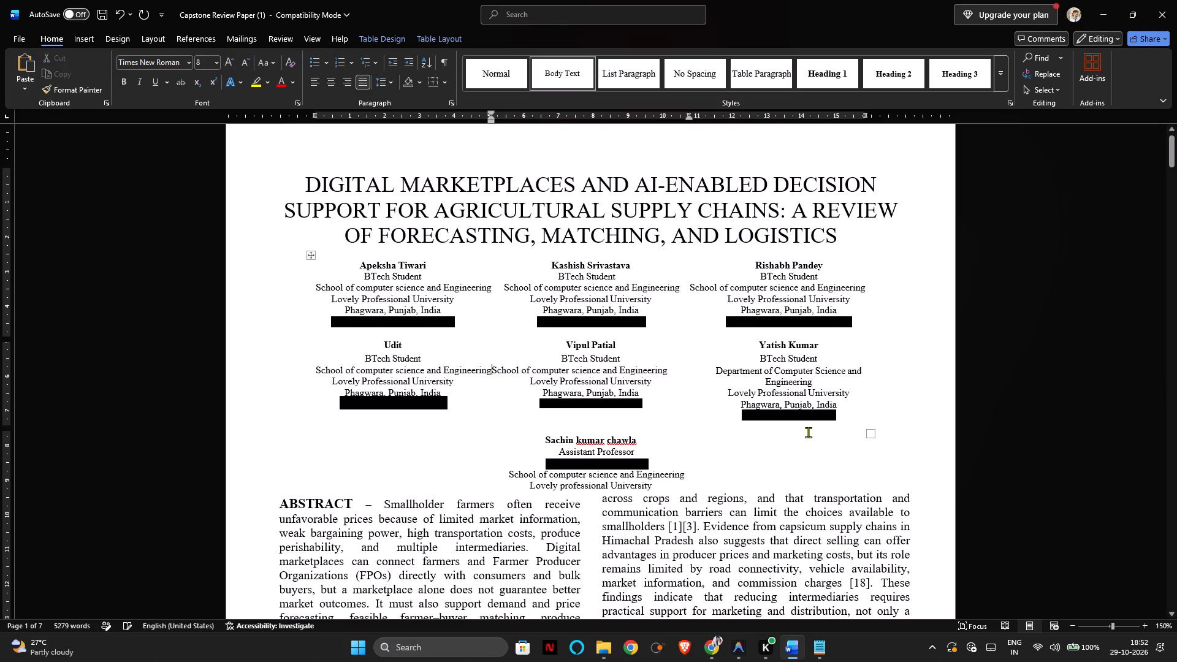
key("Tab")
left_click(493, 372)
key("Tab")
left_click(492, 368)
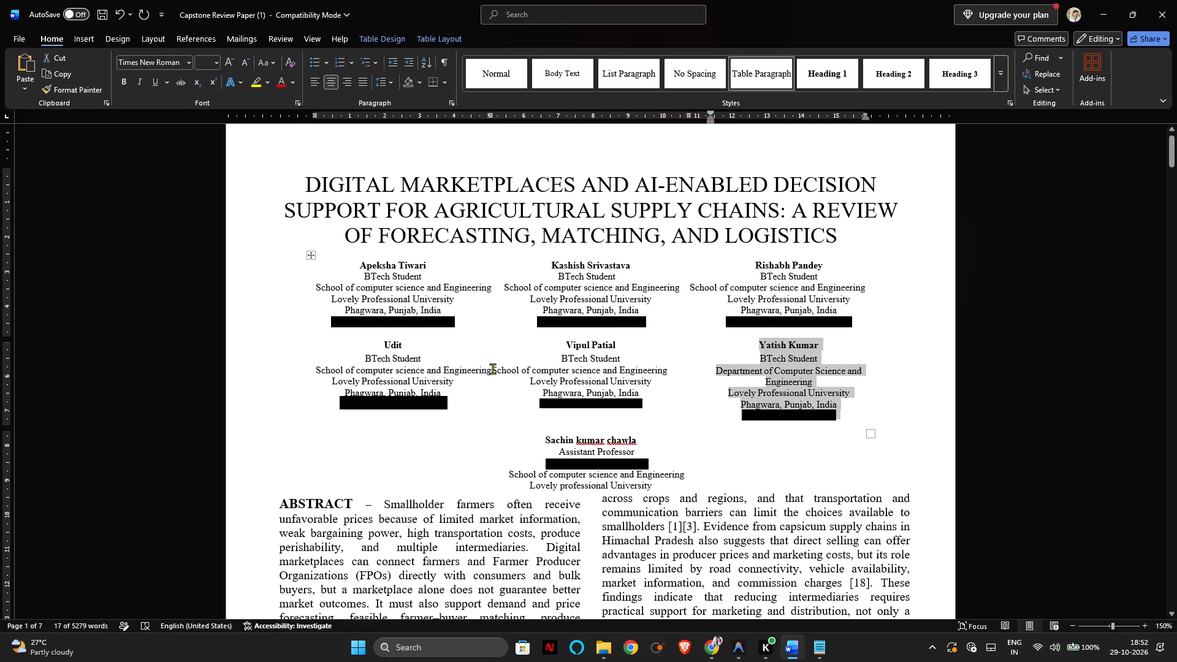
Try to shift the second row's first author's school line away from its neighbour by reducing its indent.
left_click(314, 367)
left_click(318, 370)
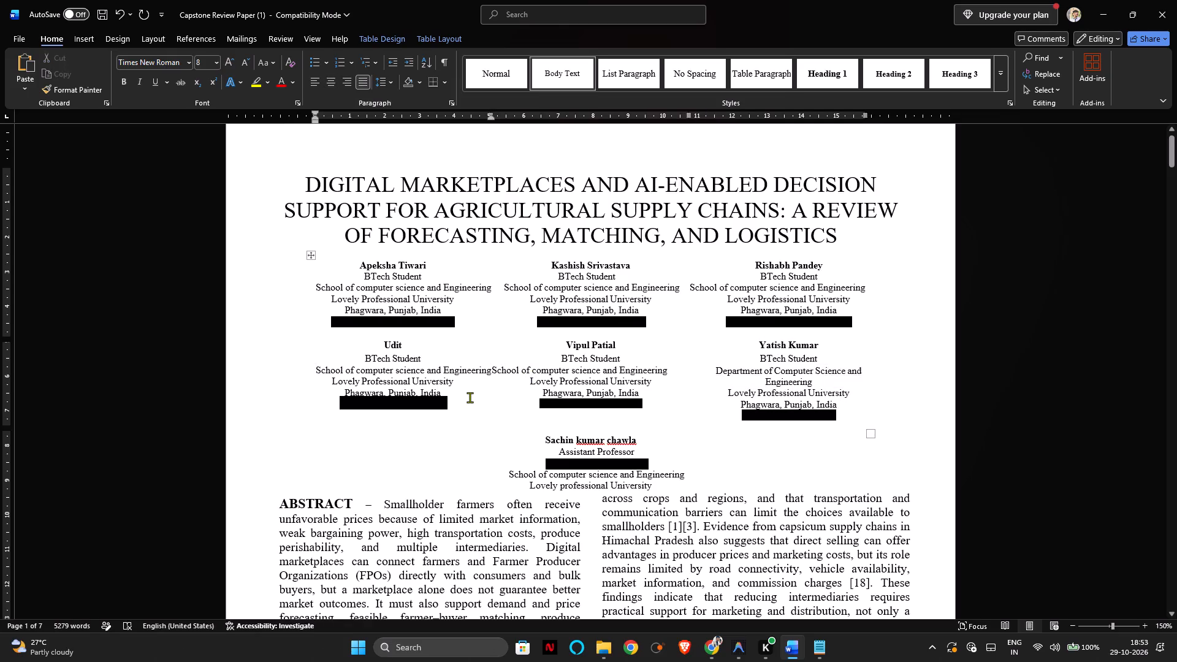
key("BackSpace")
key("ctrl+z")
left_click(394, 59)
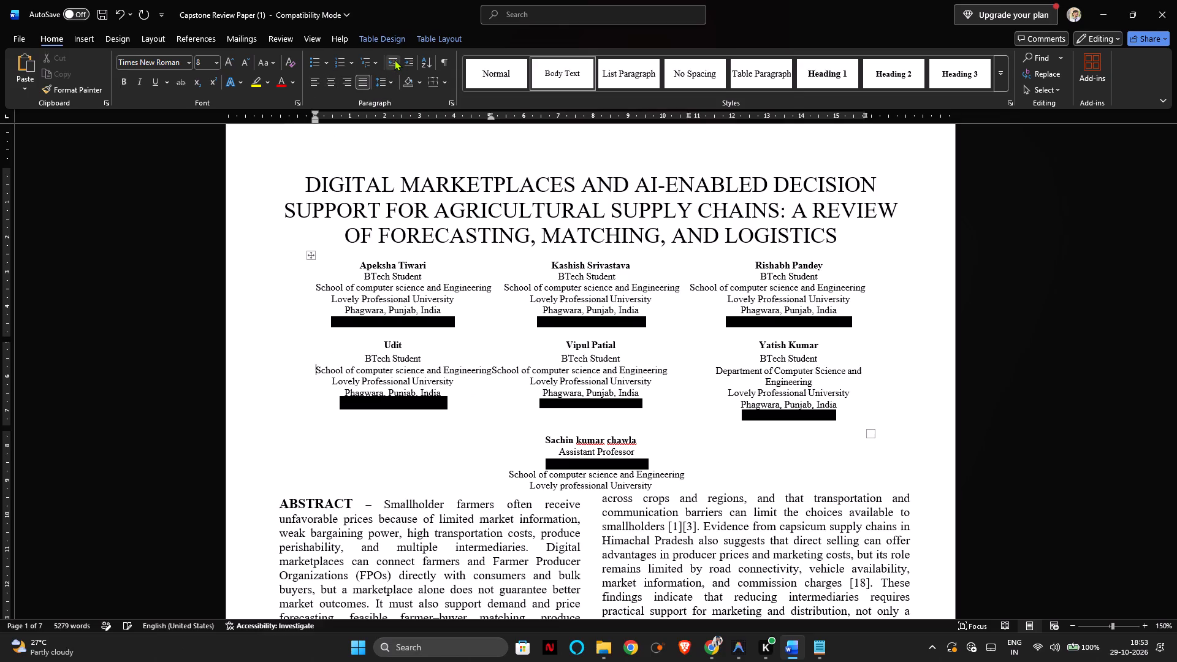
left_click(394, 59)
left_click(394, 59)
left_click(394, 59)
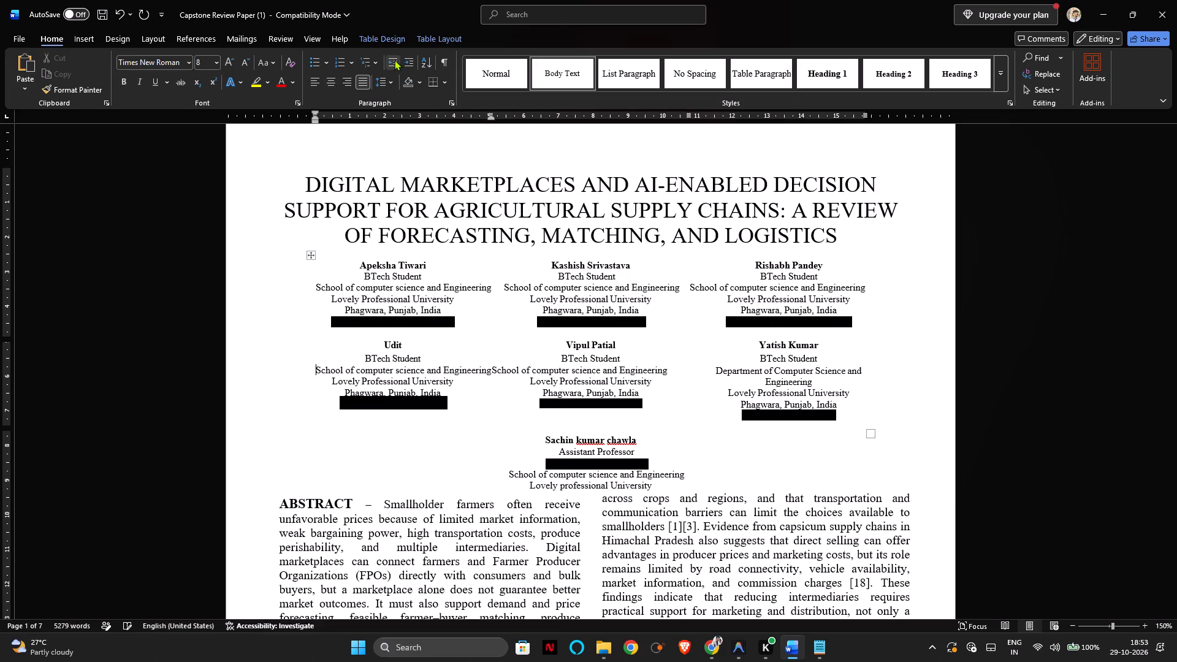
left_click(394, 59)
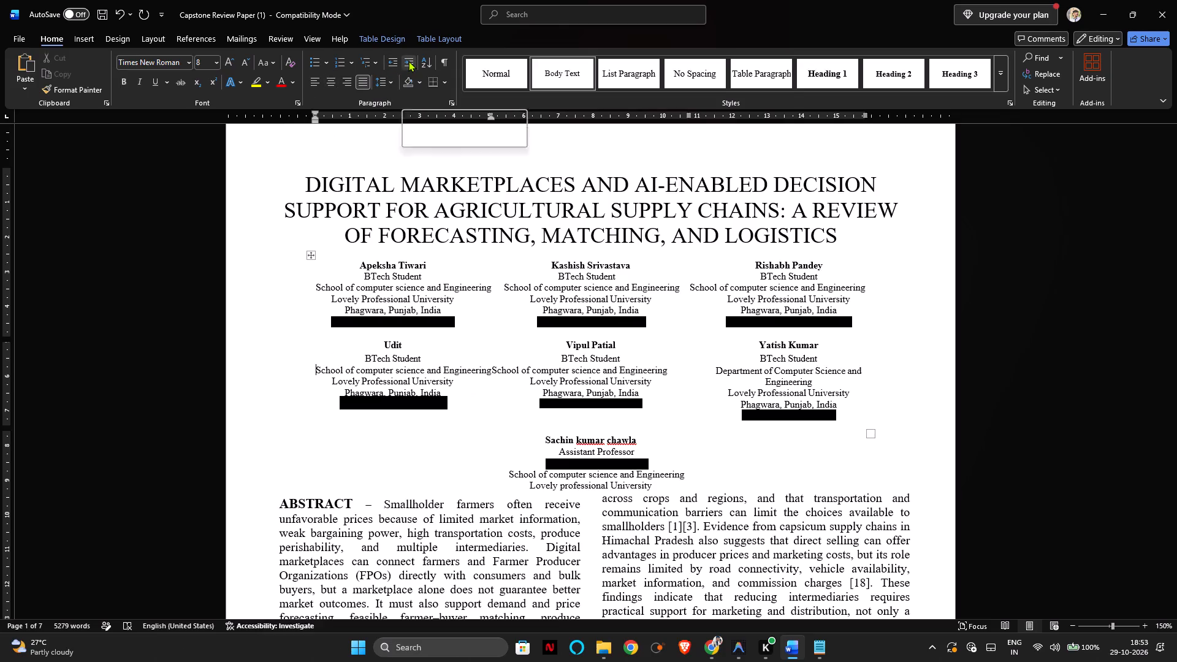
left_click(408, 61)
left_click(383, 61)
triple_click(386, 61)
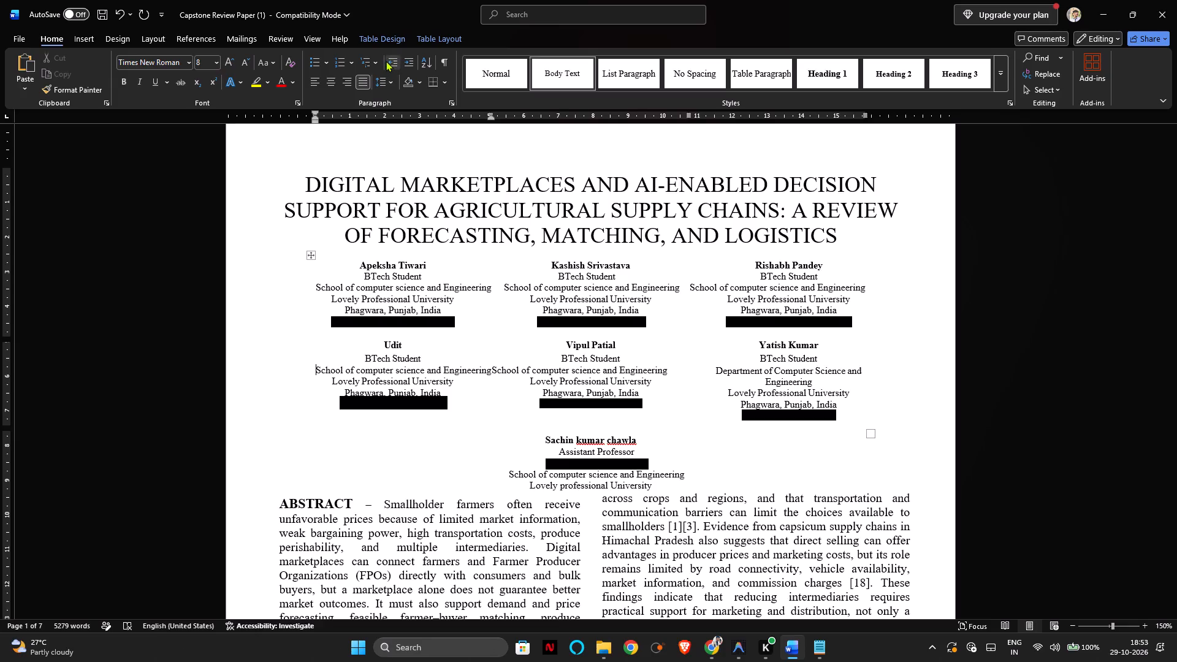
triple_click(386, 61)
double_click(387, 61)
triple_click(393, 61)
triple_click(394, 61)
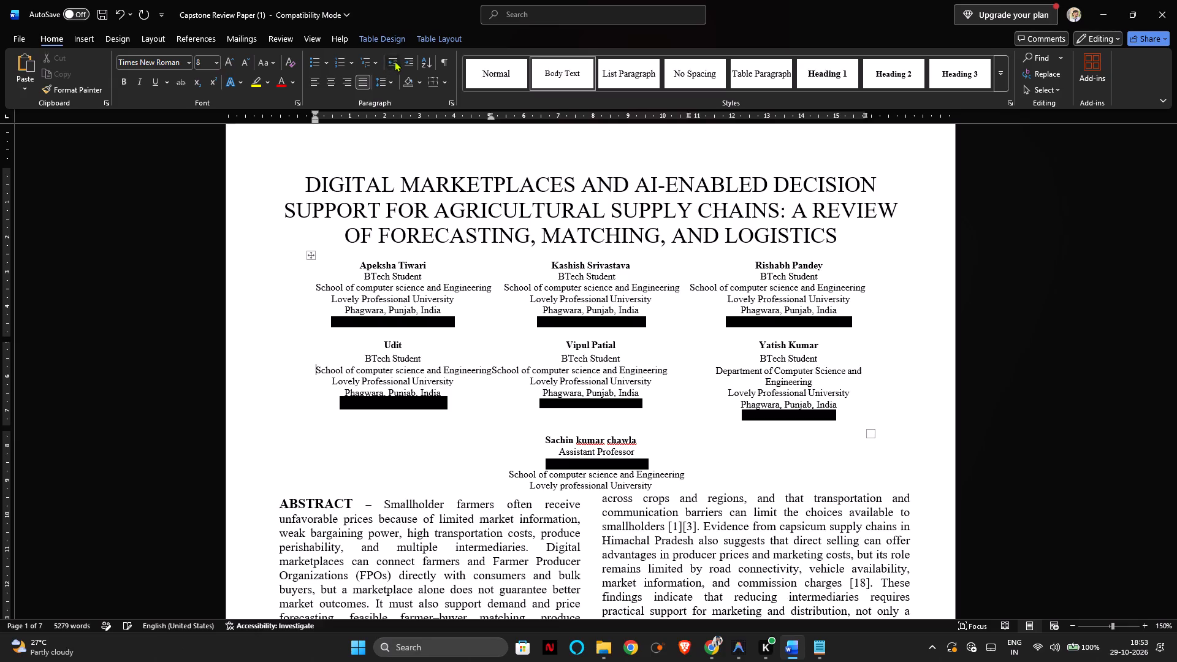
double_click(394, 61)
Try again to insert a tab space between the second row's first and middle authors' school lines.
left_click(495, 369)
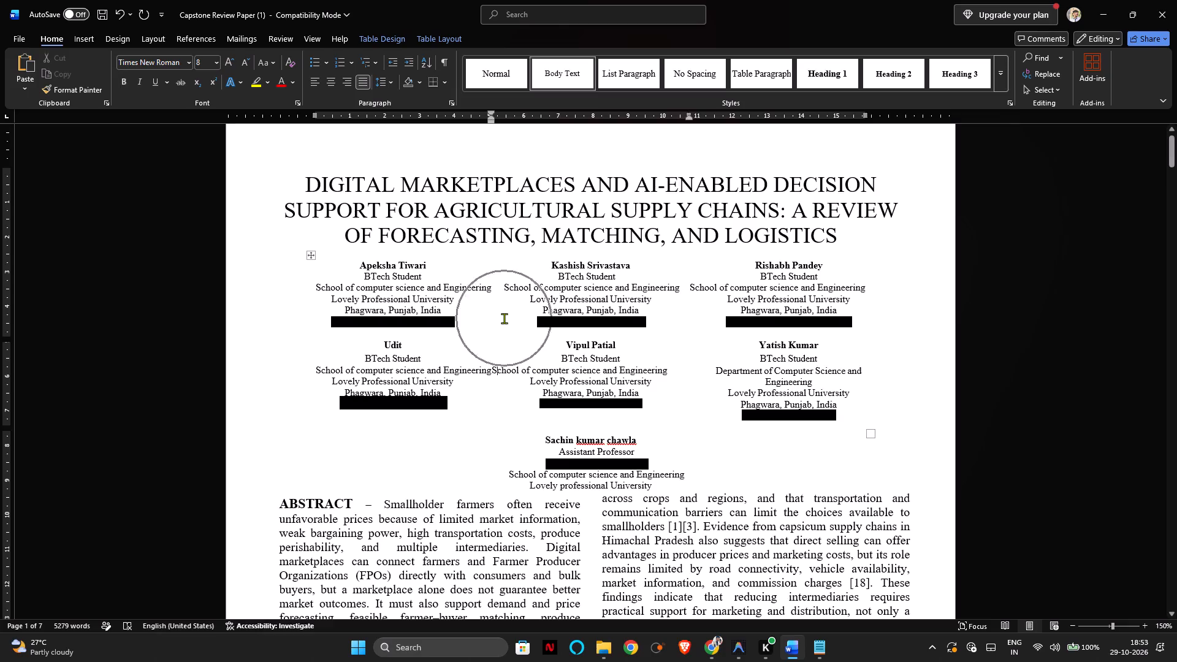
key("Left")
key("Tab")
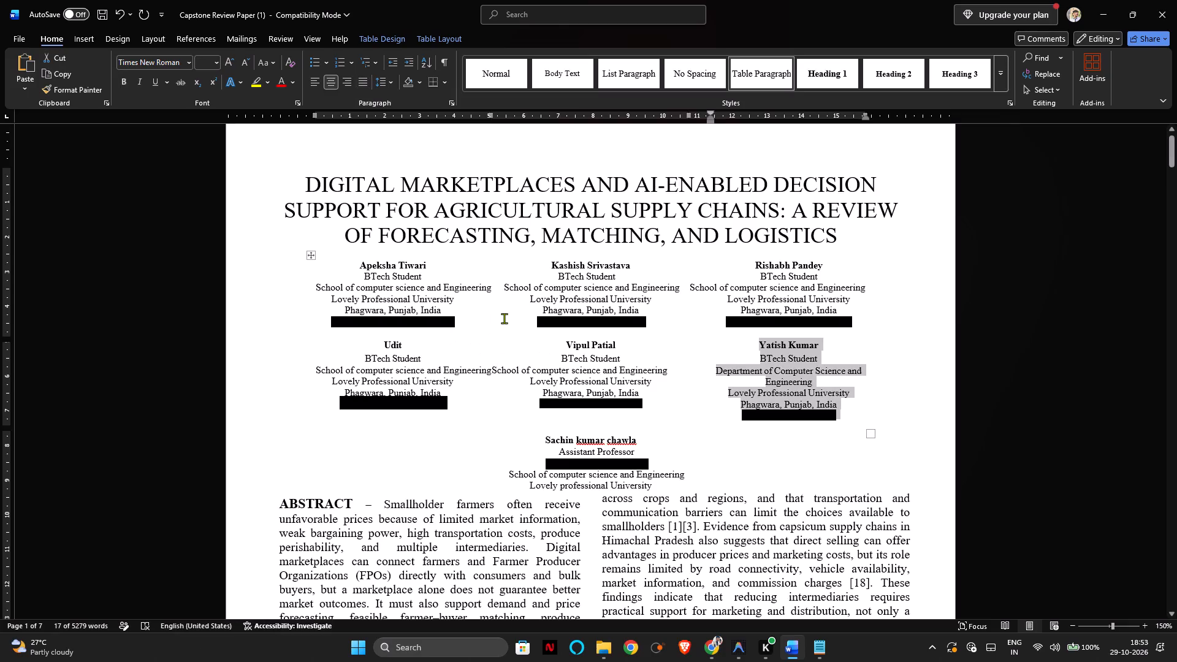
Replace the second row's last author's department text with the copied school line, deleting the leftover words and line break.
left_click(741, 400)
left_click_drag(716, 371, 717, 371)
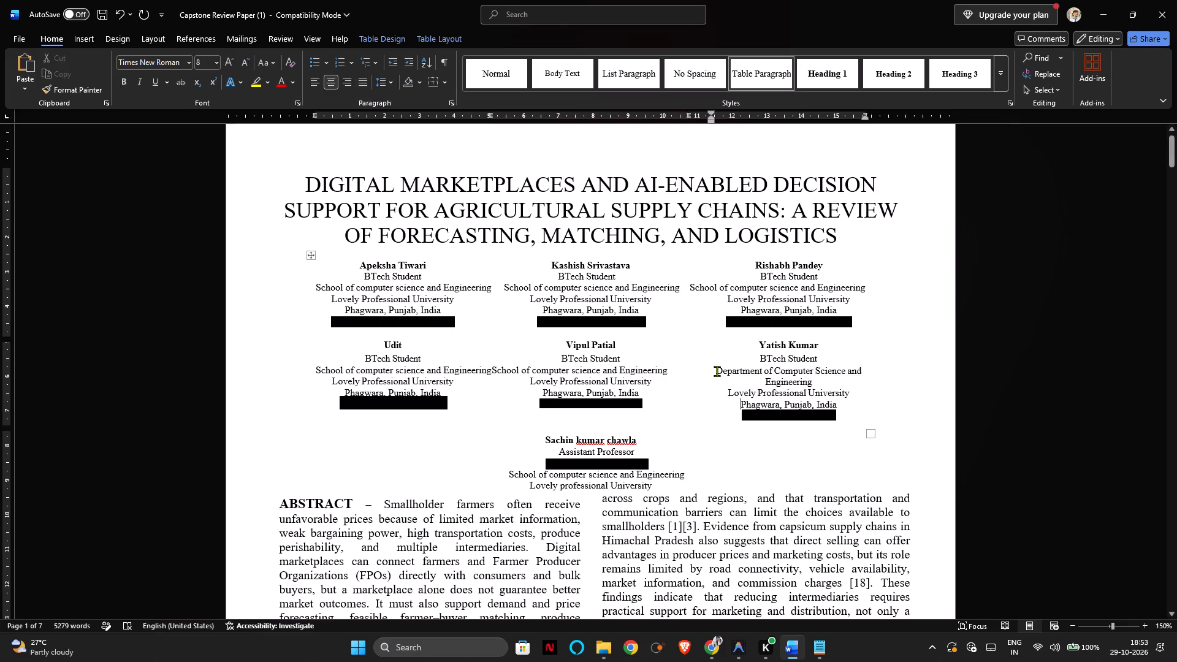
left_click_drag(717, 371, 837, 370)
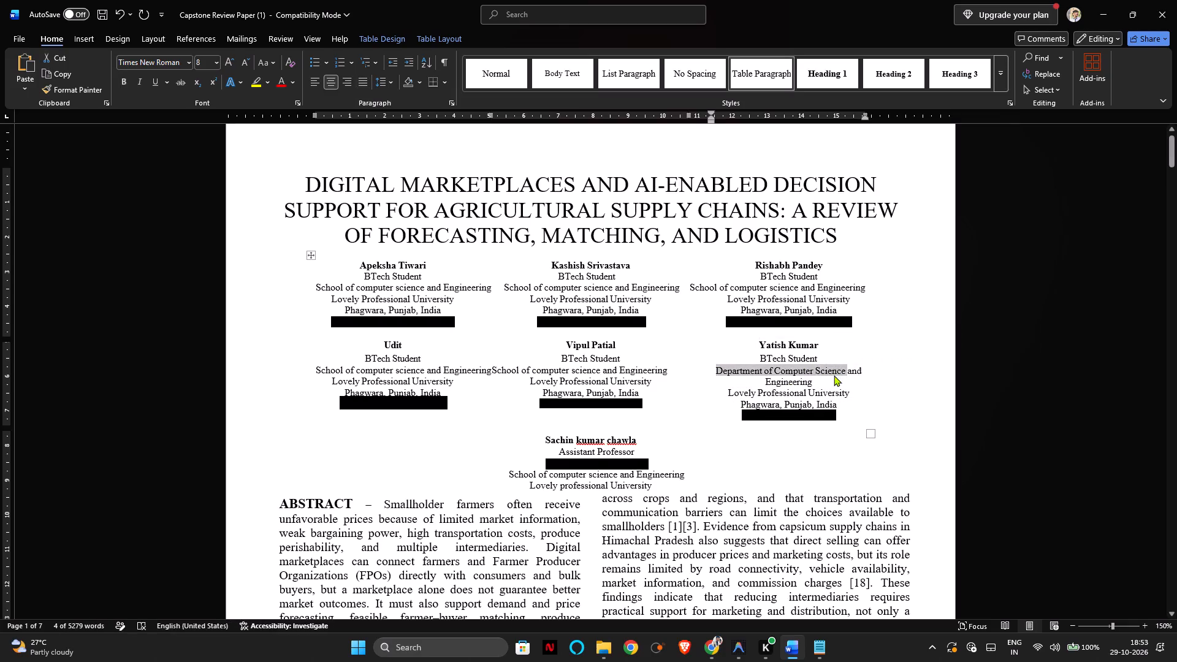
key("ctrl+v")
key("Delete")
key("Delete")
key("Delete")
key("Delete")
key("Delete")
key("Delete")
key("Delete")
key("Delete")
key("Delete")
key("Delete")
key("Delete")
key("Delete")
key("Delete")
key("Delete")
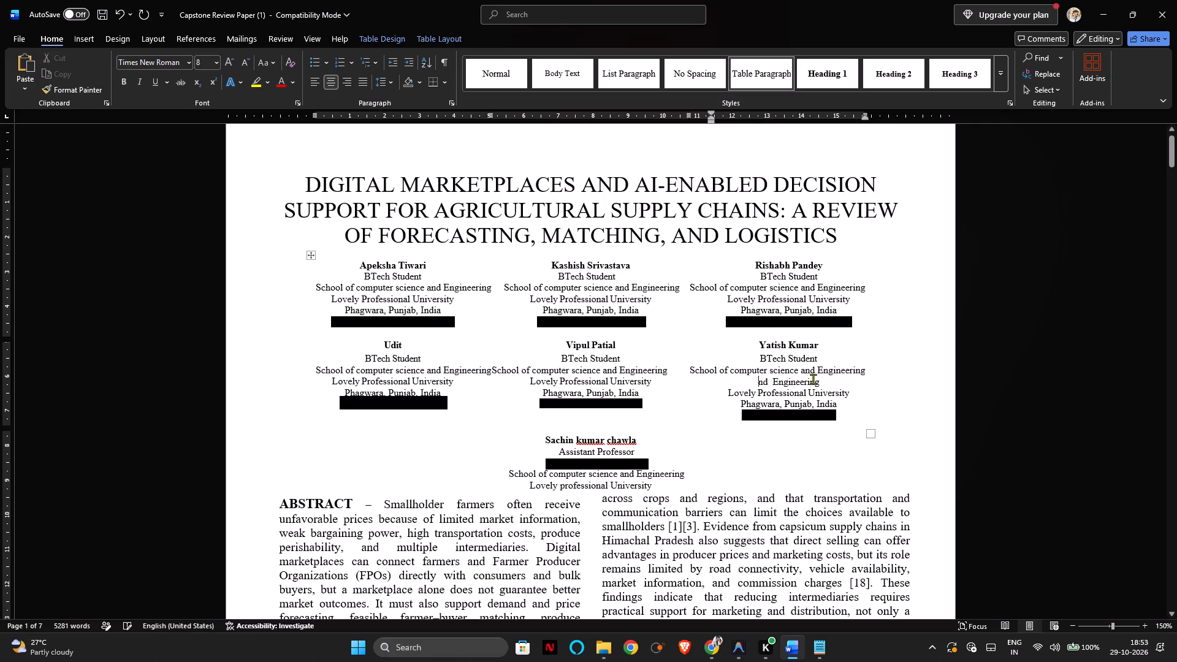
key("Delete")
key("BackSpace")
key("BackSpace")
key("BackSpace")
key("BackSpace")
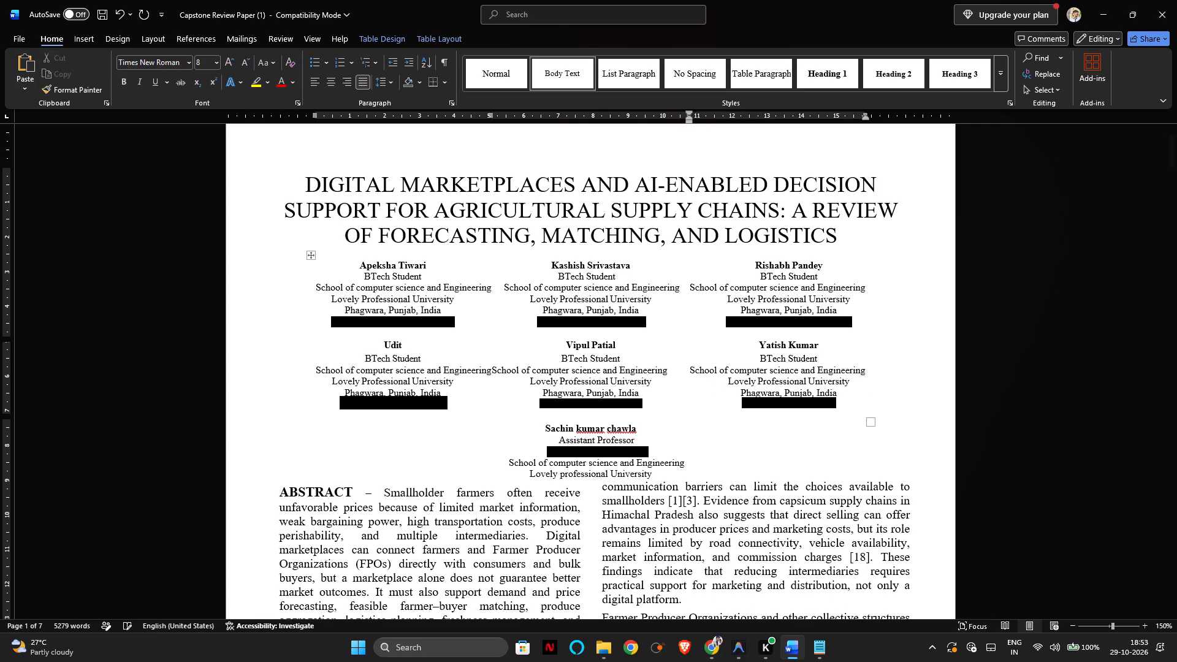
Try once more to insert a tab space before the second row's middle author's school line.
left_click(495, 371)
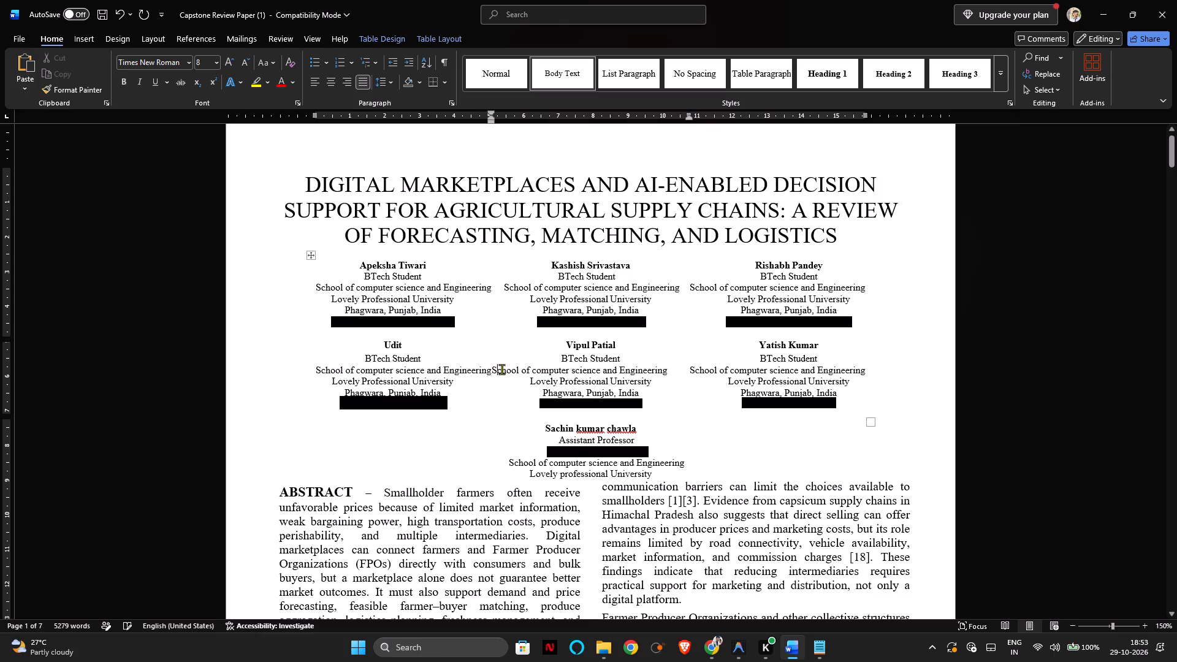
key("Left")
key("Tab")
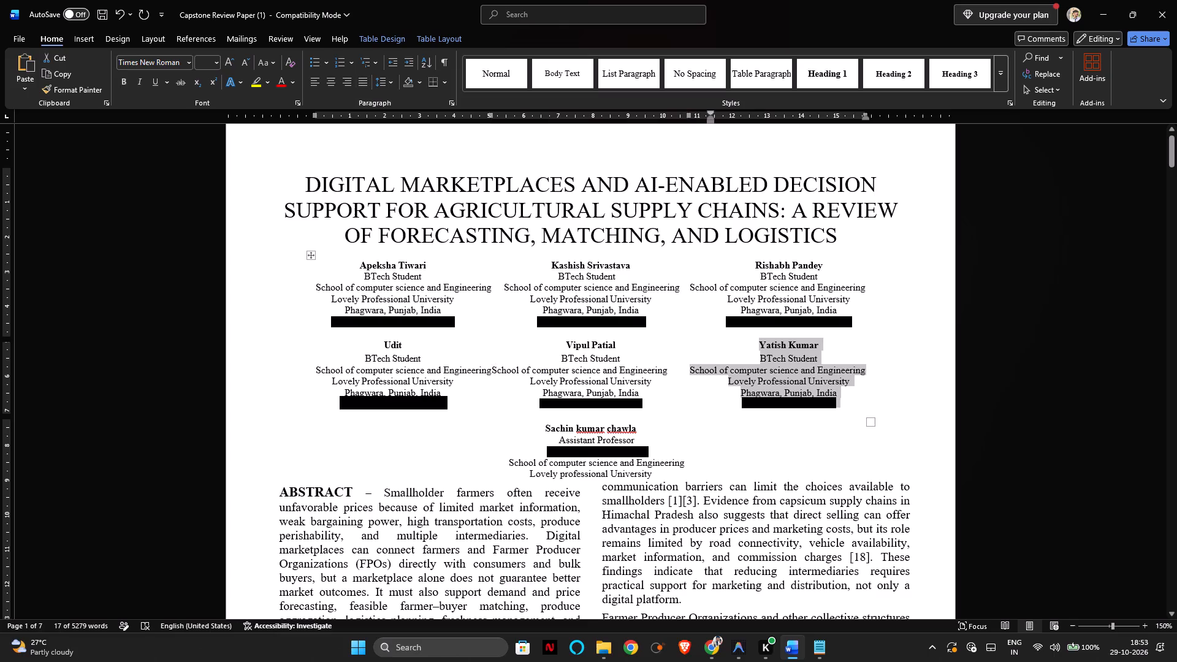
Insert five spaces before the second row's middle author's school line to separate it from the neighbouring author's line.
left_click(496, 370)
left_click(494, 368)
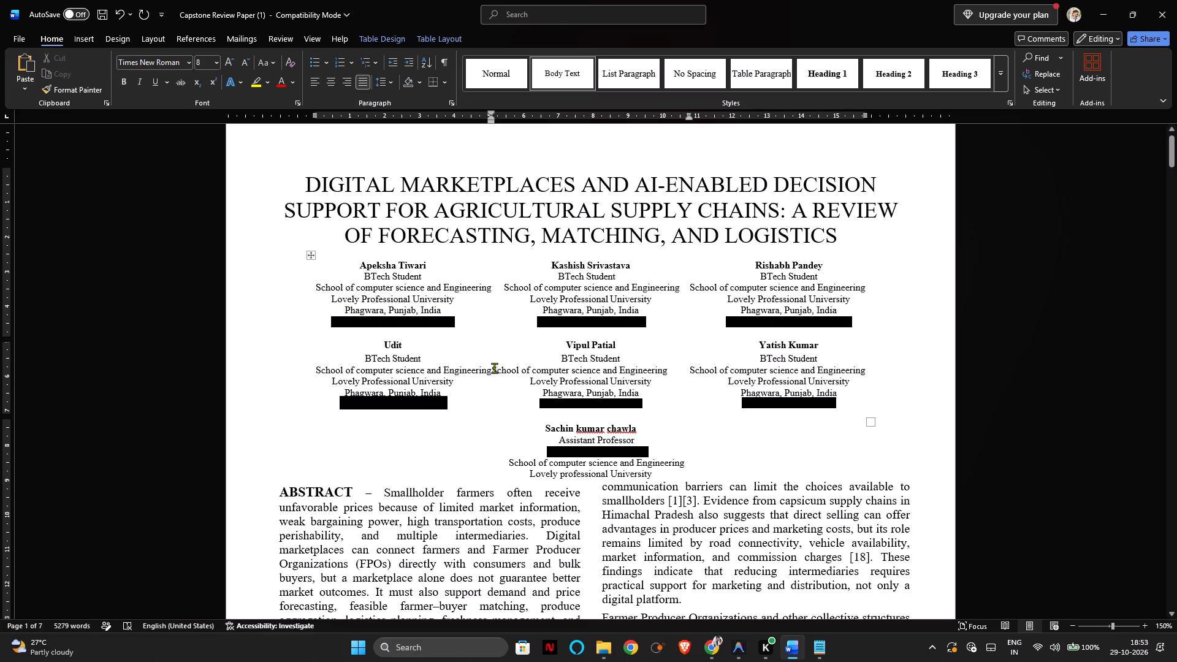
key("space")
key("Tab")
left_click(493, 368)
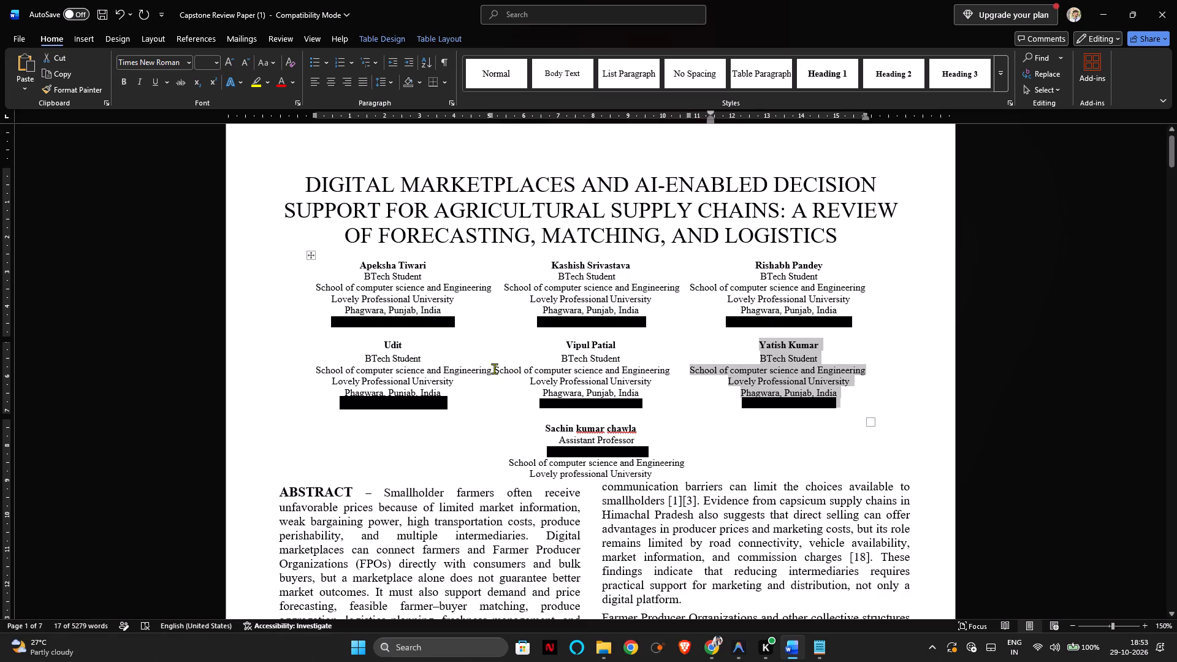
key("space")
key("space")
key("space")
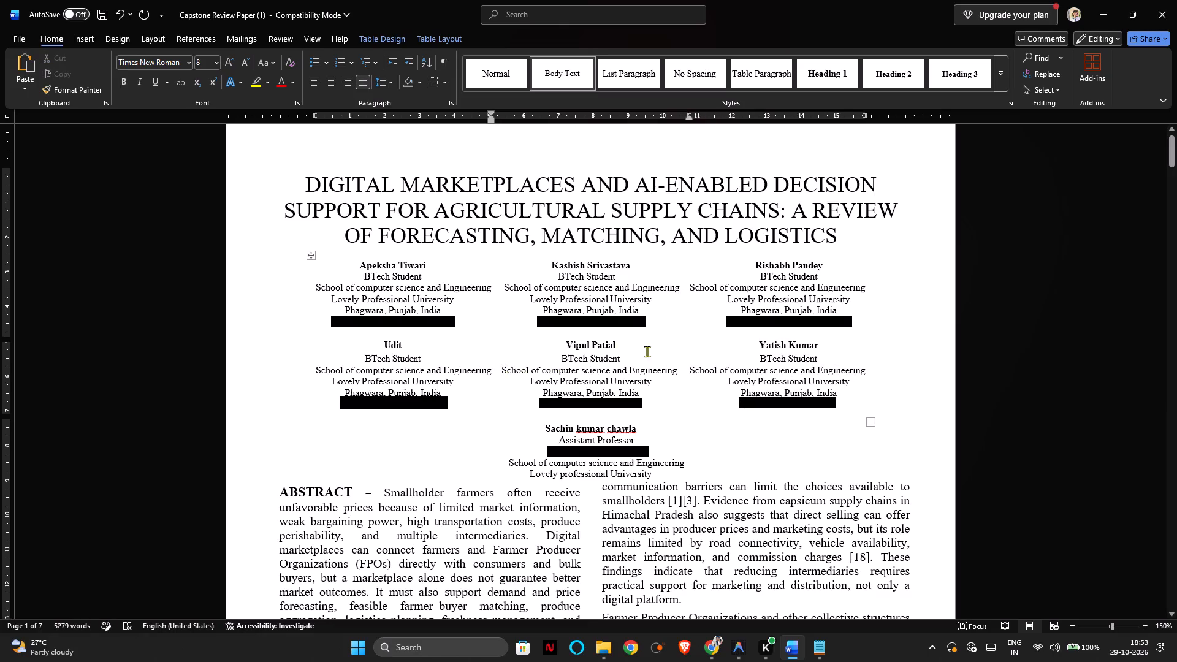
key("space")
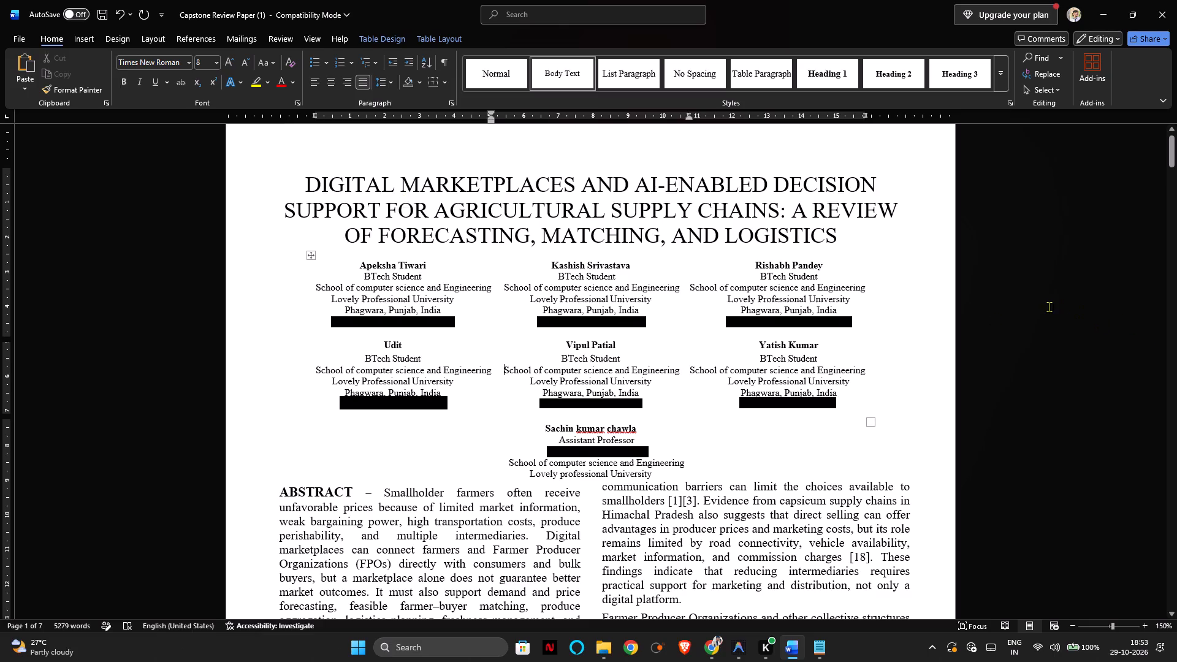
Capitalize the first letters of the Assistant Professor's middle name and surname in the author block.
left_click(606, 430)
left_click(615, 430)
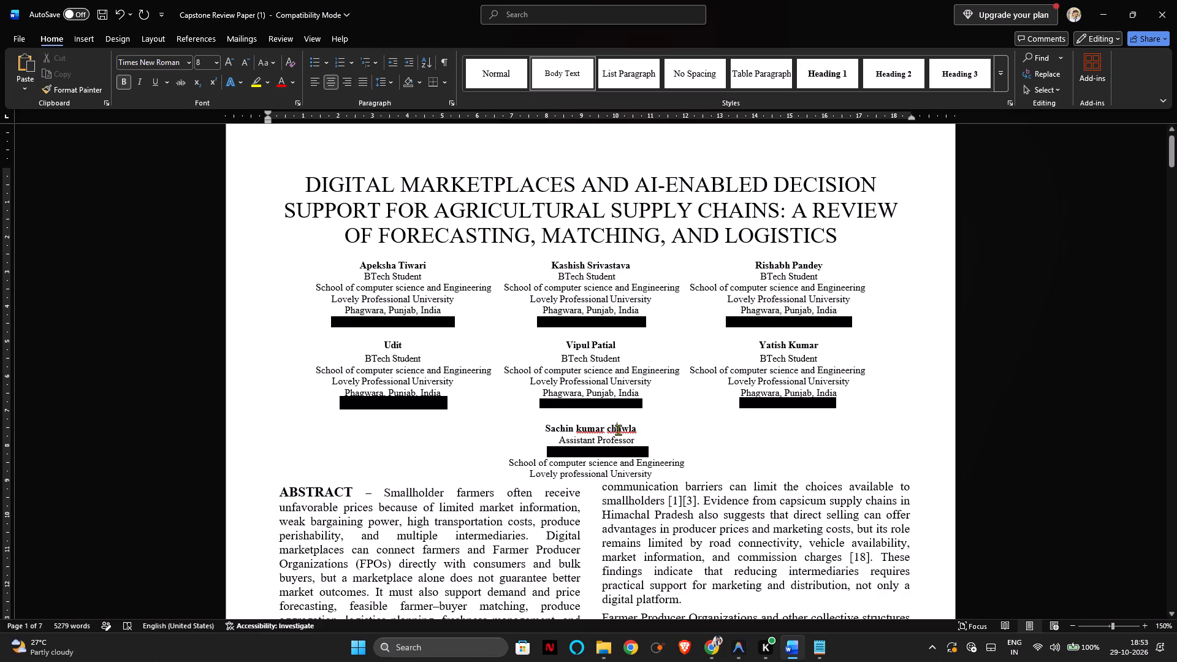
left_click(613, 431)
key("BackSpace")
key("shift+c")
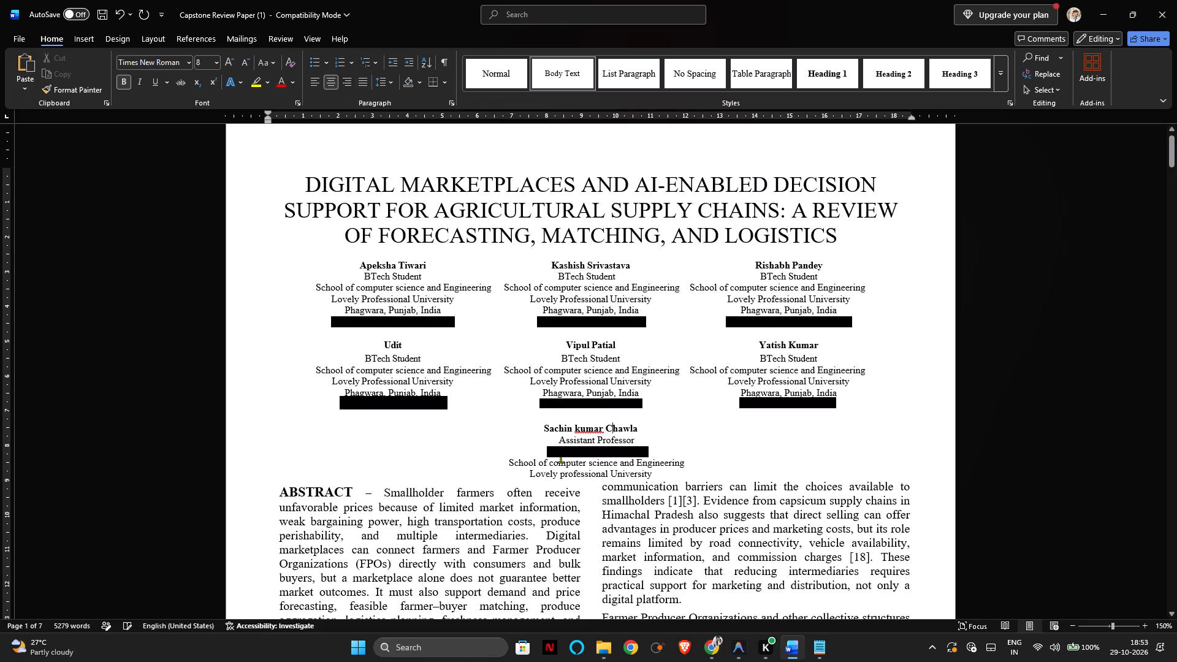
left_click(579, 427)
key("BackSpace")
key("shift+k")
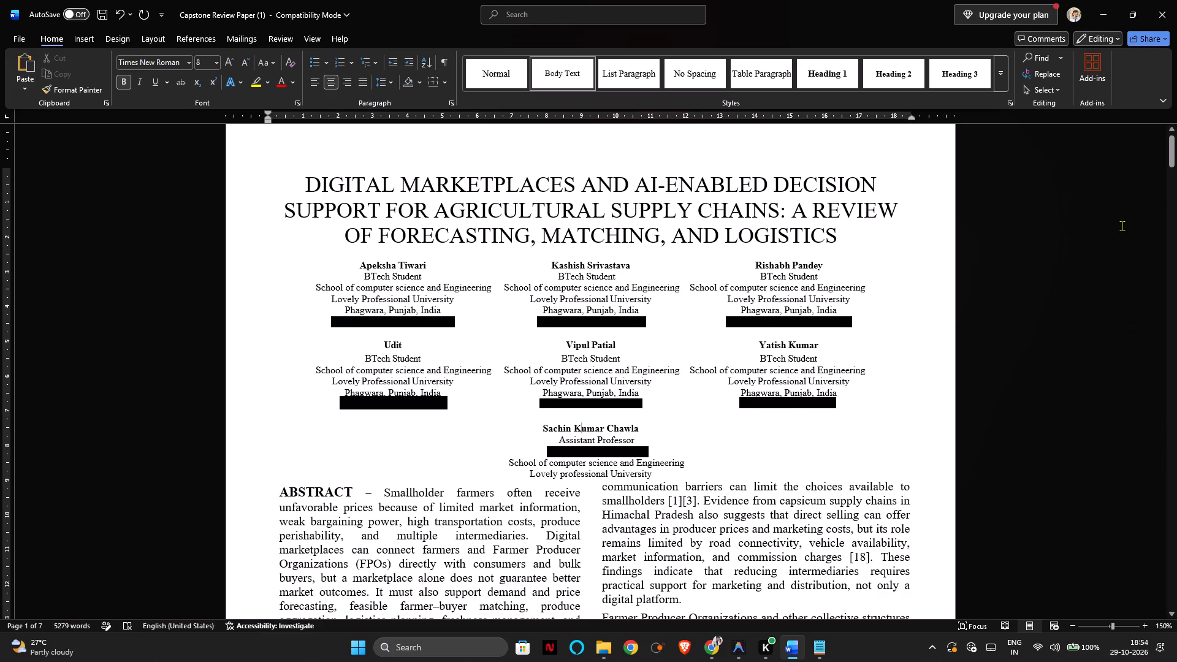
left_click(1170, 149)
Switch to Antigravity IDE and permit the agent to always run ".\venv\Scripts\python.exe manage.py test --traceback".
left_click(731, 644)
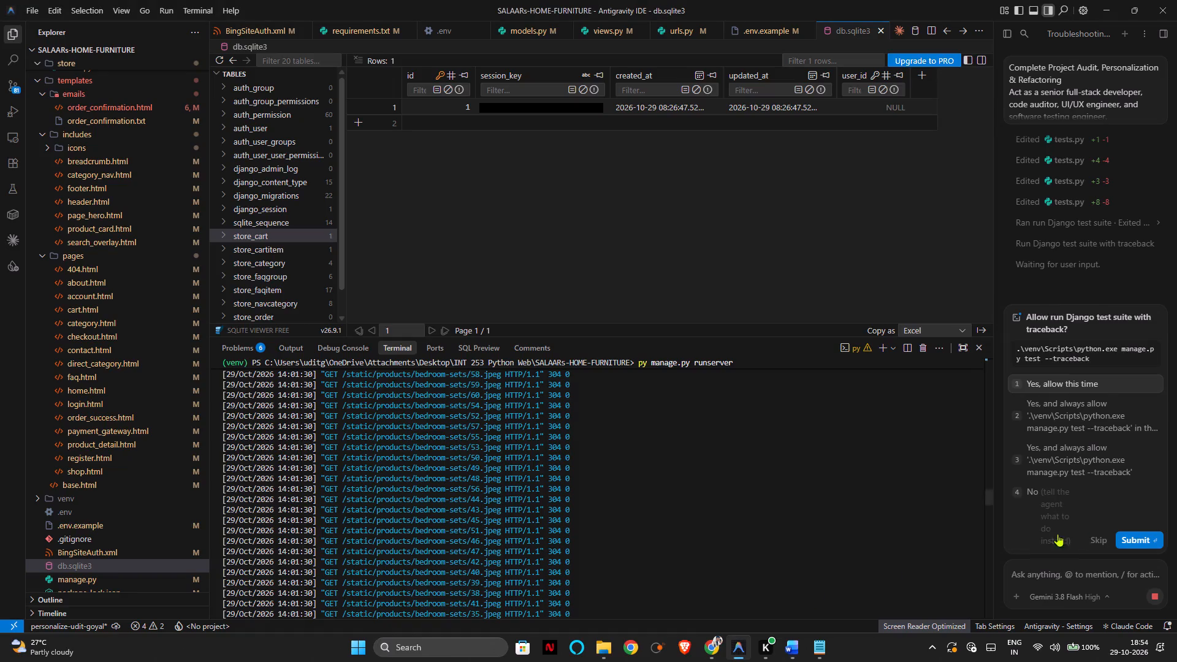
left_click(1108, 448)
left_click(1145, 535)
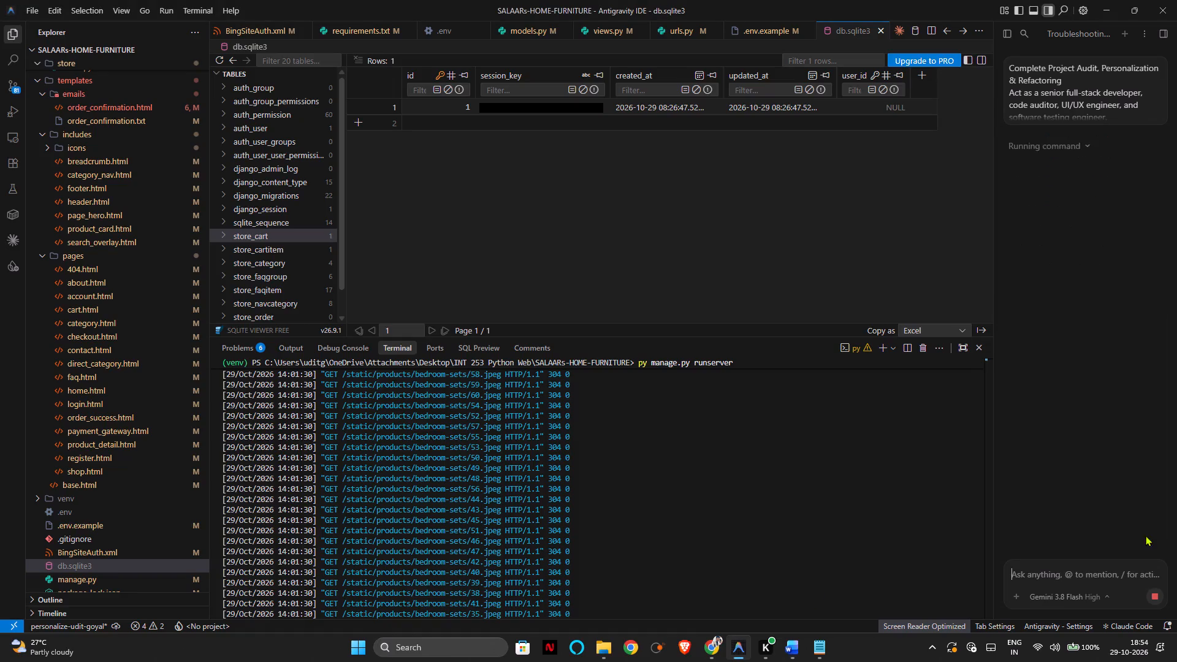
Switch back to the Word review paper and remove the empty line before the "The objectives of this review are to" paragraph.
left_click(793, 647)
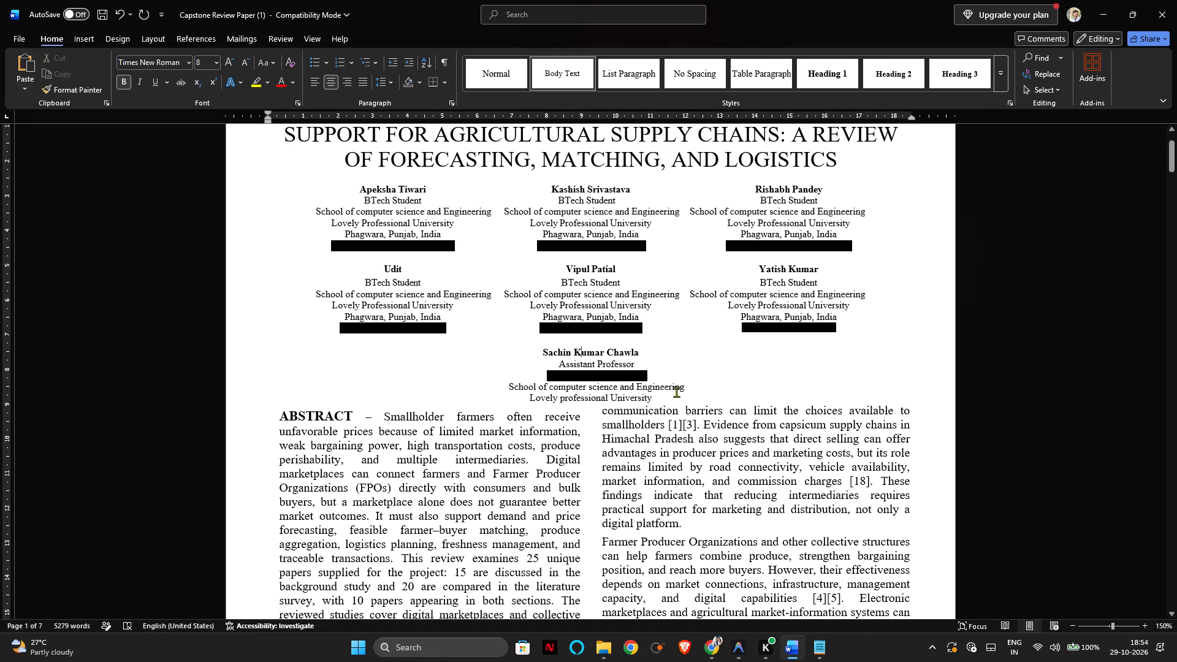
left_click(663, 400)
left_click_drag(1173, 161, 1176, 169)
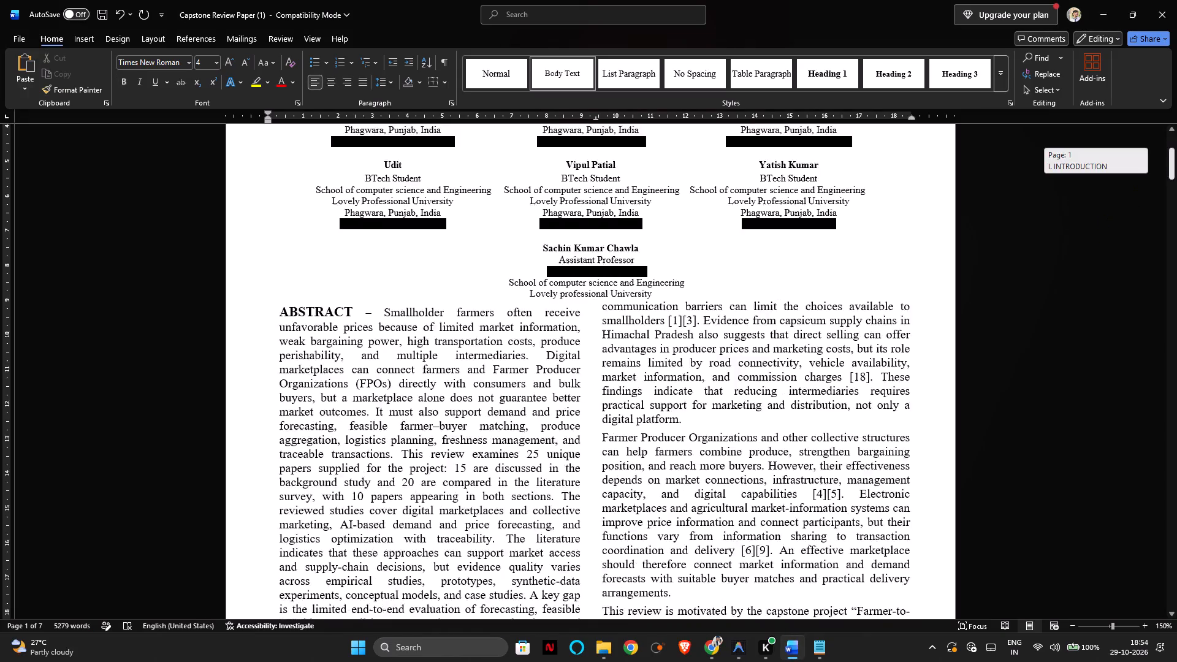
left_click_drag(1176, 169, 1176, 214)
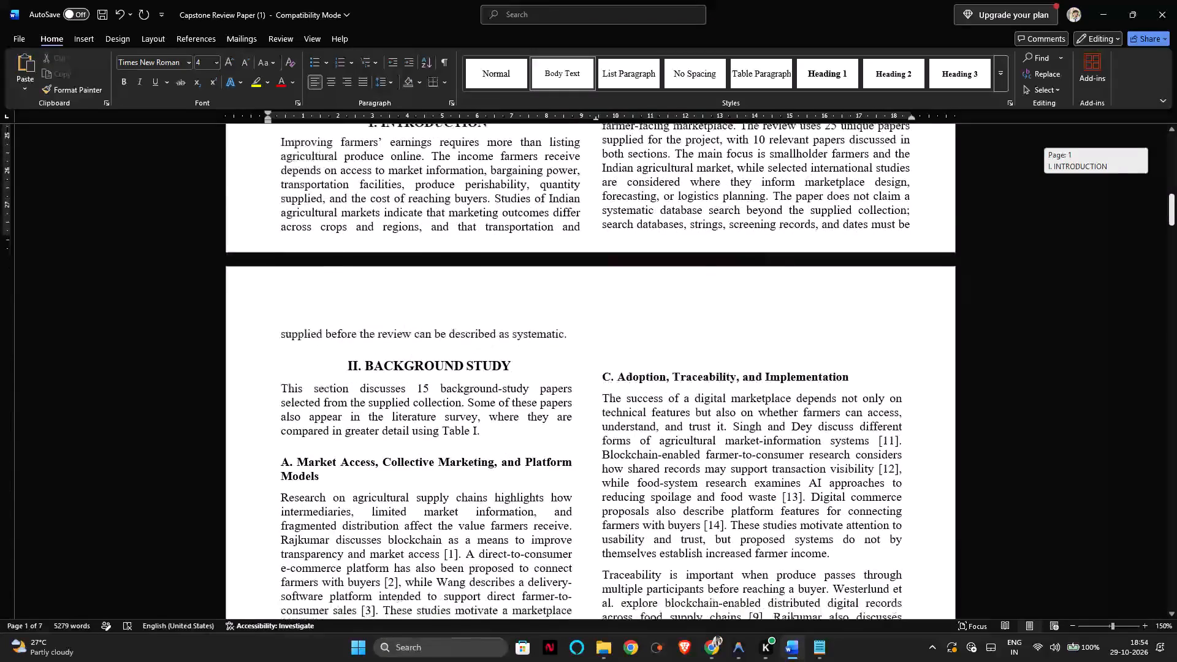
left_click_drag(1176, 214, 1176, 185)
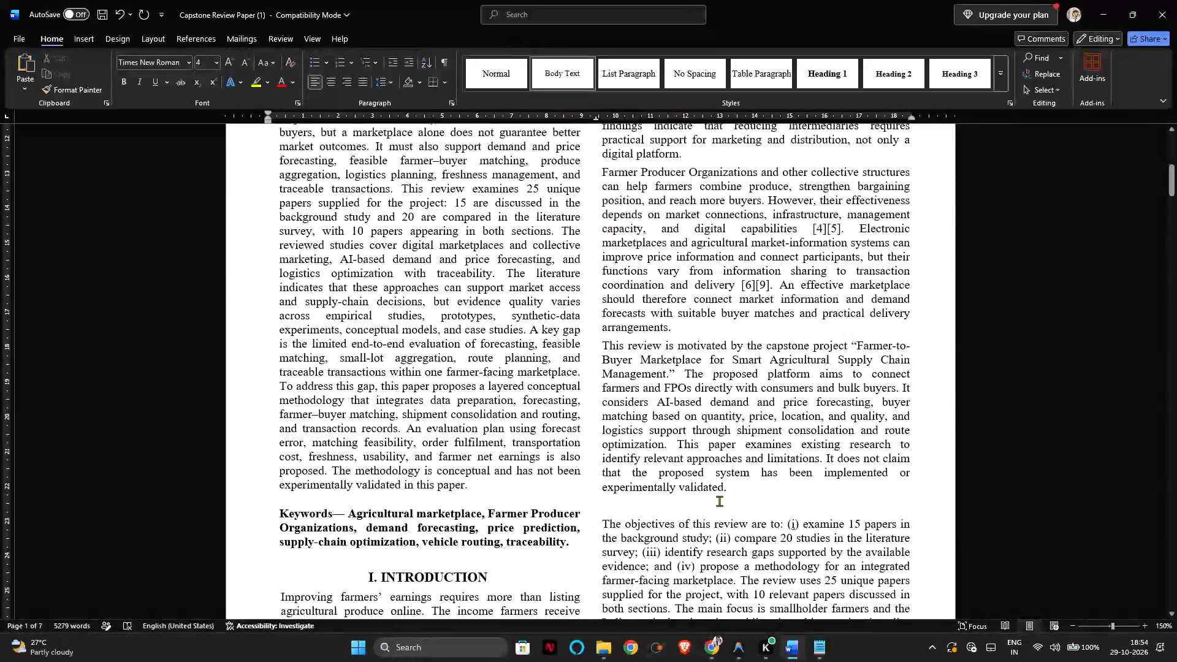
left_click(719, 501)
key("BackSpace")
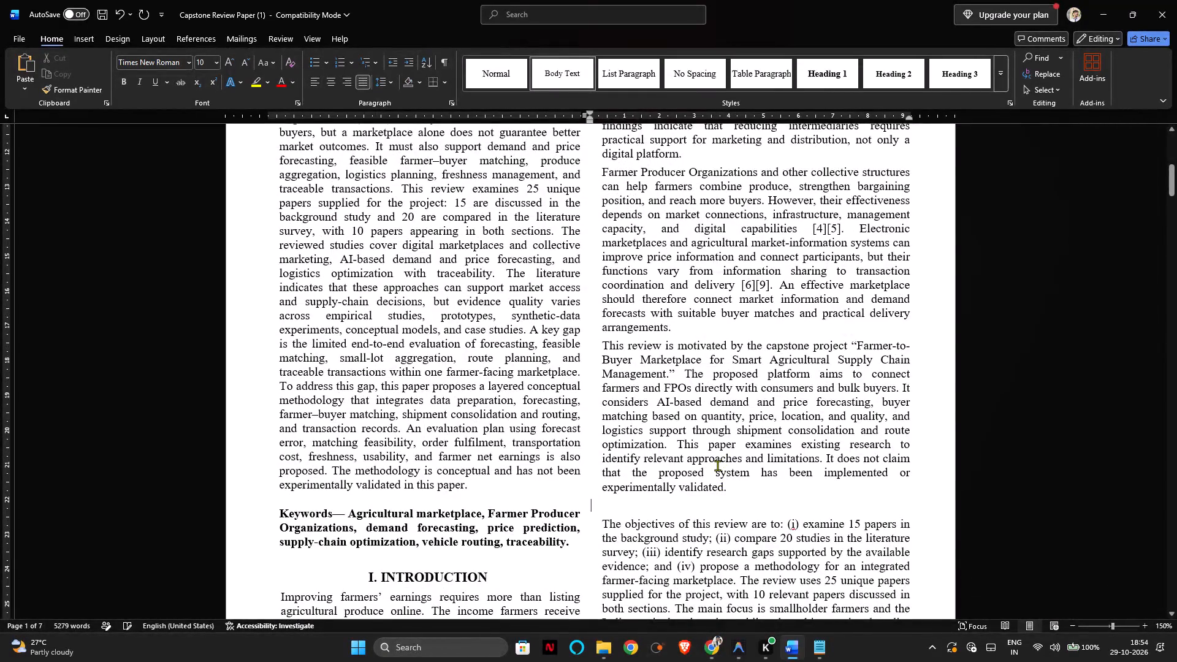
key("BackSpace")
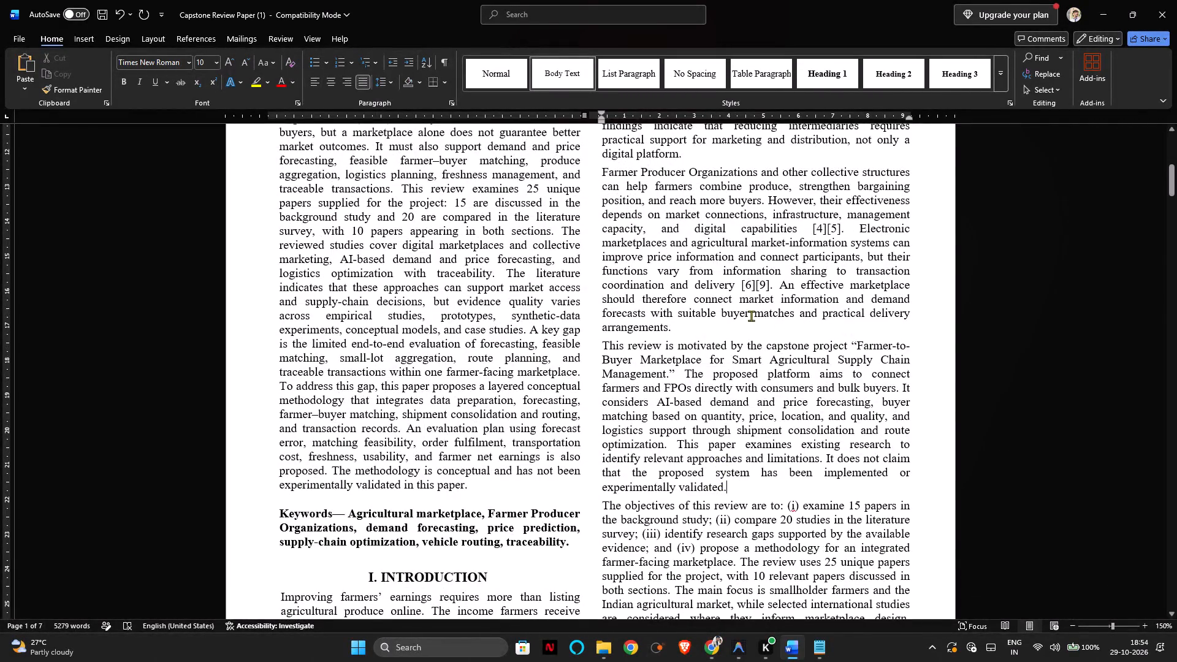
Examine the review paper's layout and spacing from the abstract through Table I to the Proposed Methodology section.
left_click_drag(1172, 181, 1172, 182)
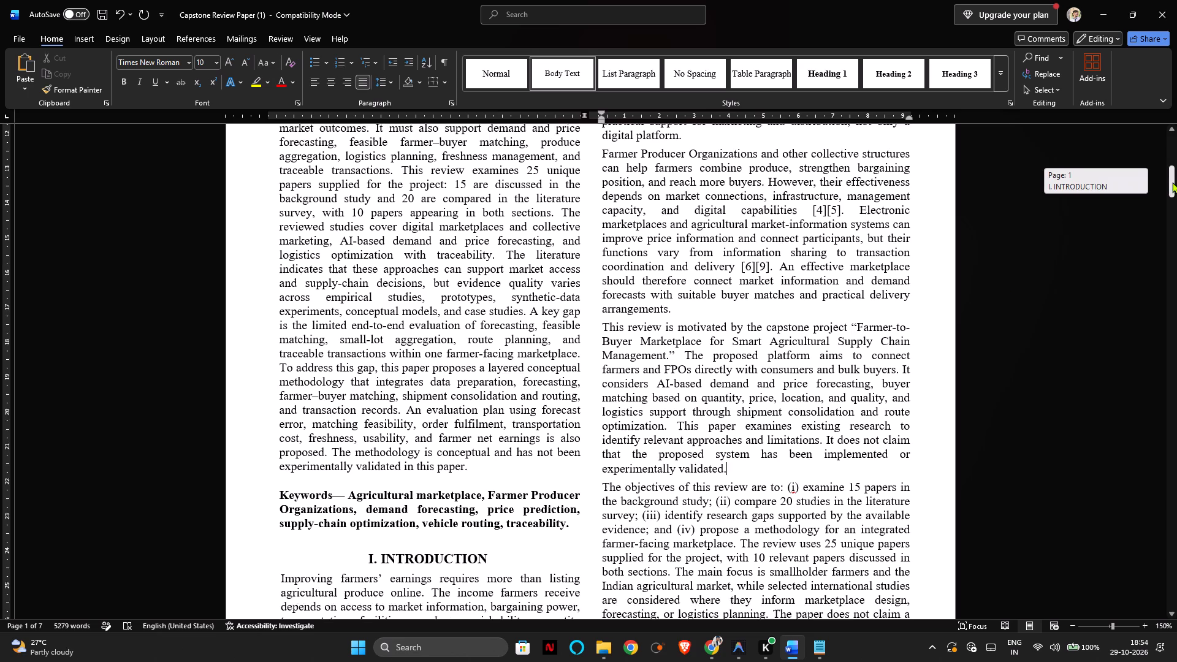
left_click_drag(1172, 182, 1172, 199)
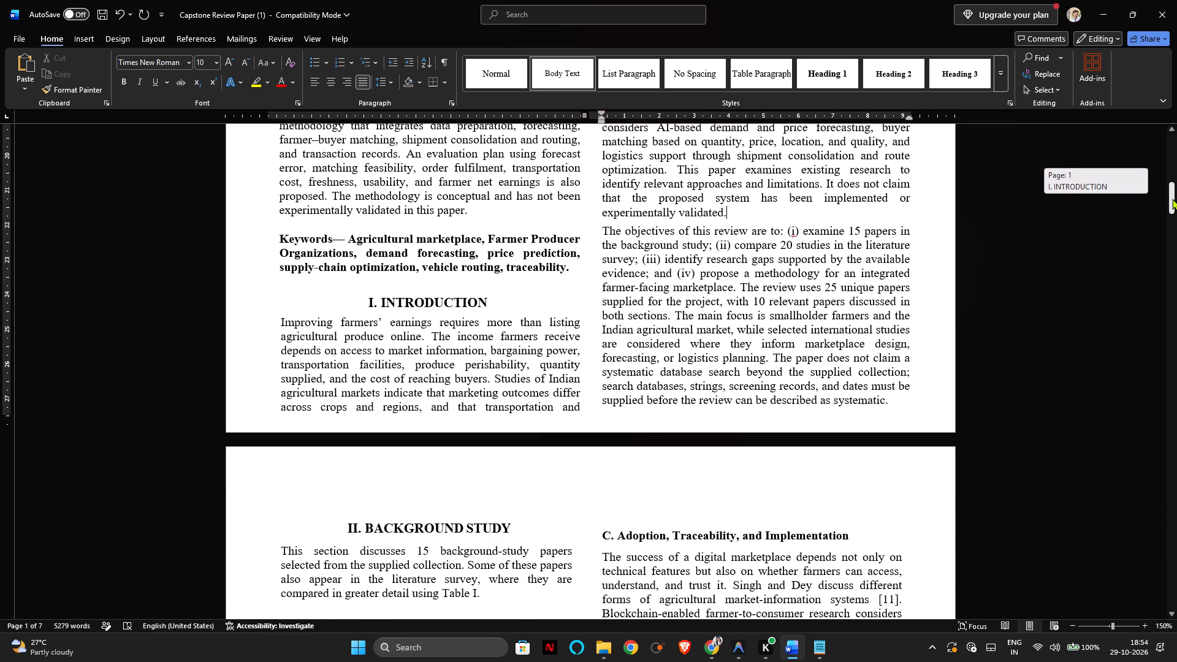
left_click_drag(1172, 199, 1172, 195)
left_click(488, 337)
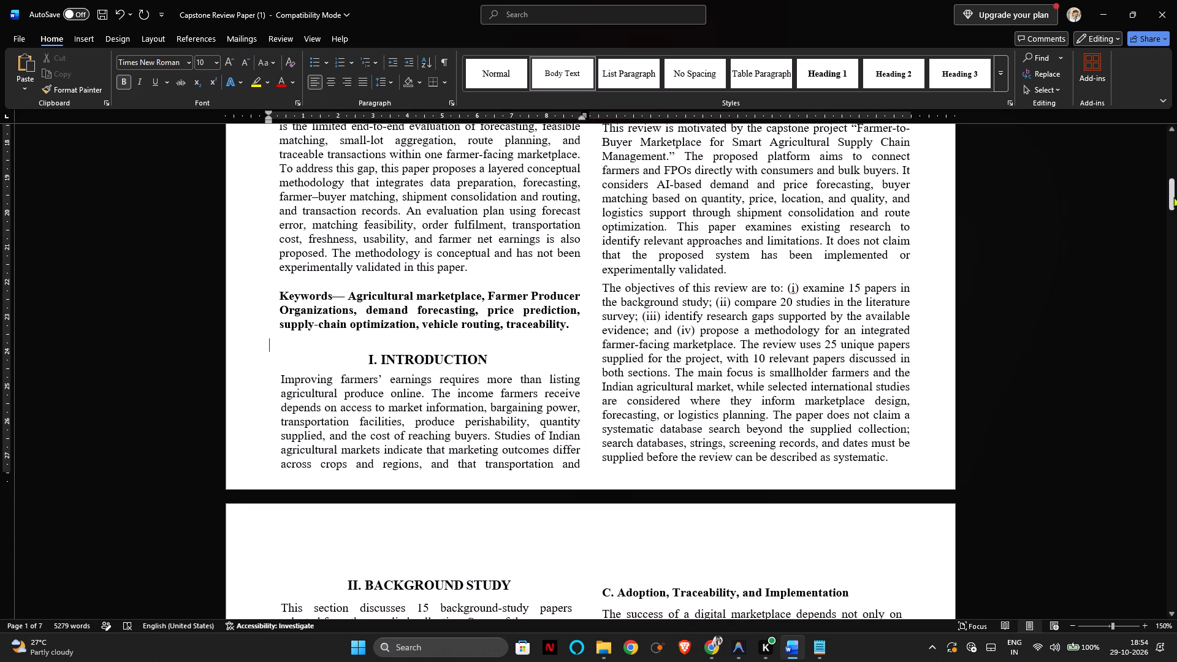
left_click_drag(1172, 200, 1173, 191)
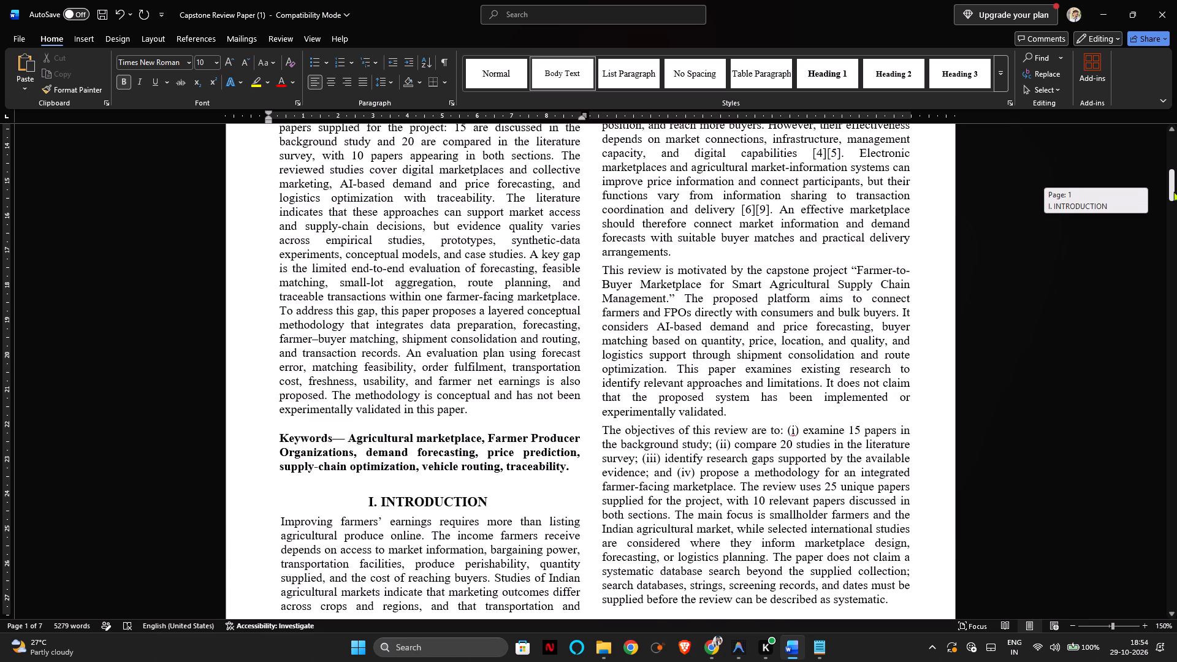
left_click_drag(1173, 191, 1175, 178)
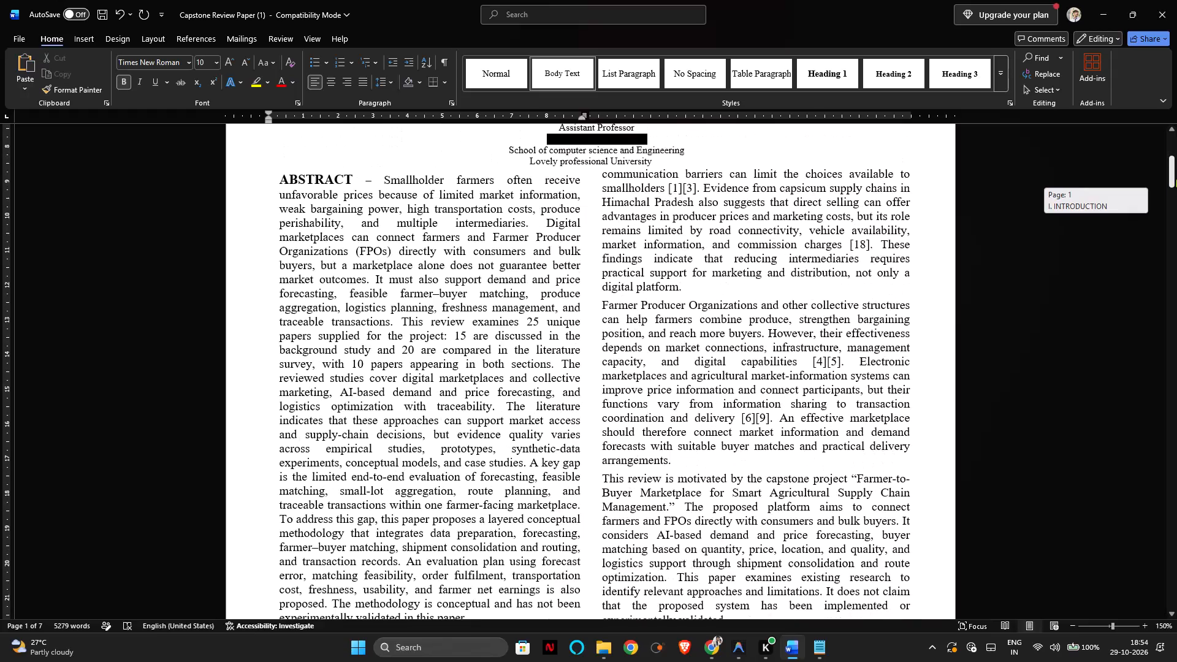
left_click_drag(1175, 178, 1176, 173)
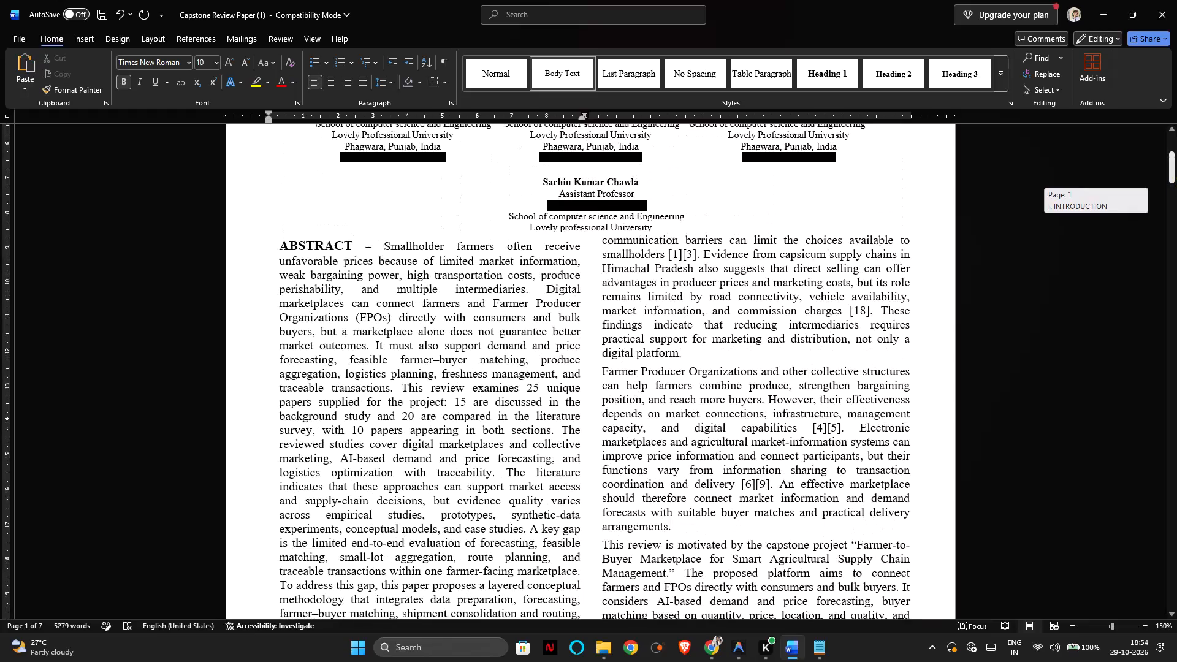
left_click_drag(1176, 173, 1176, 204)
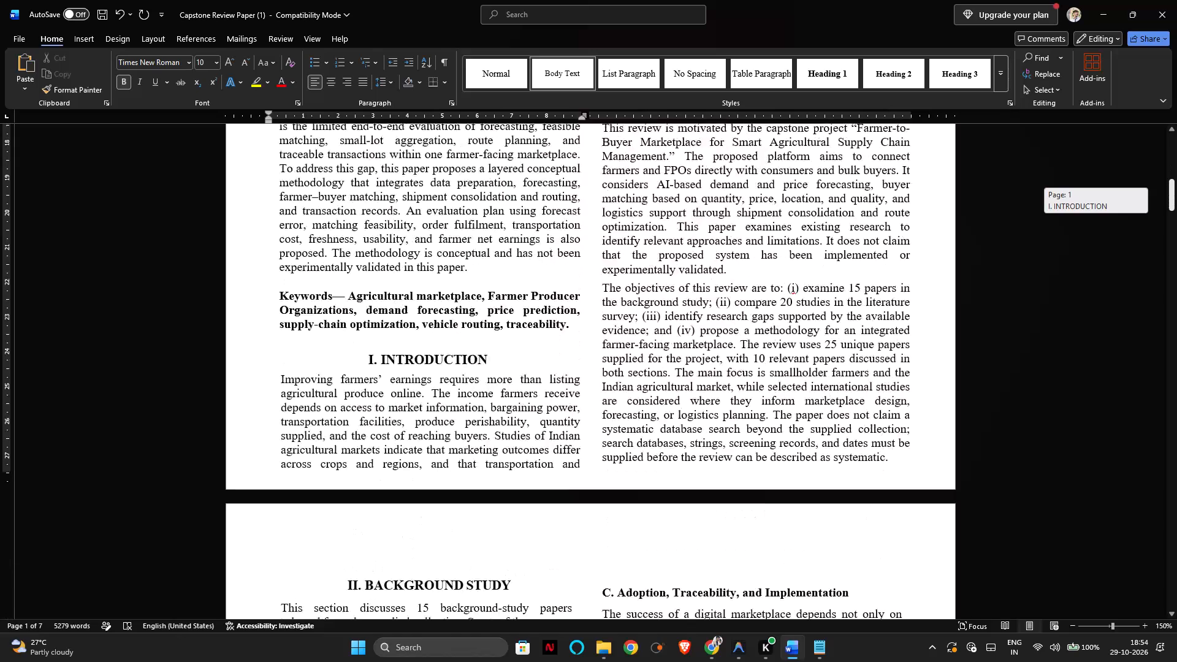
left_click_drag(1176, 204, 1176, 220)
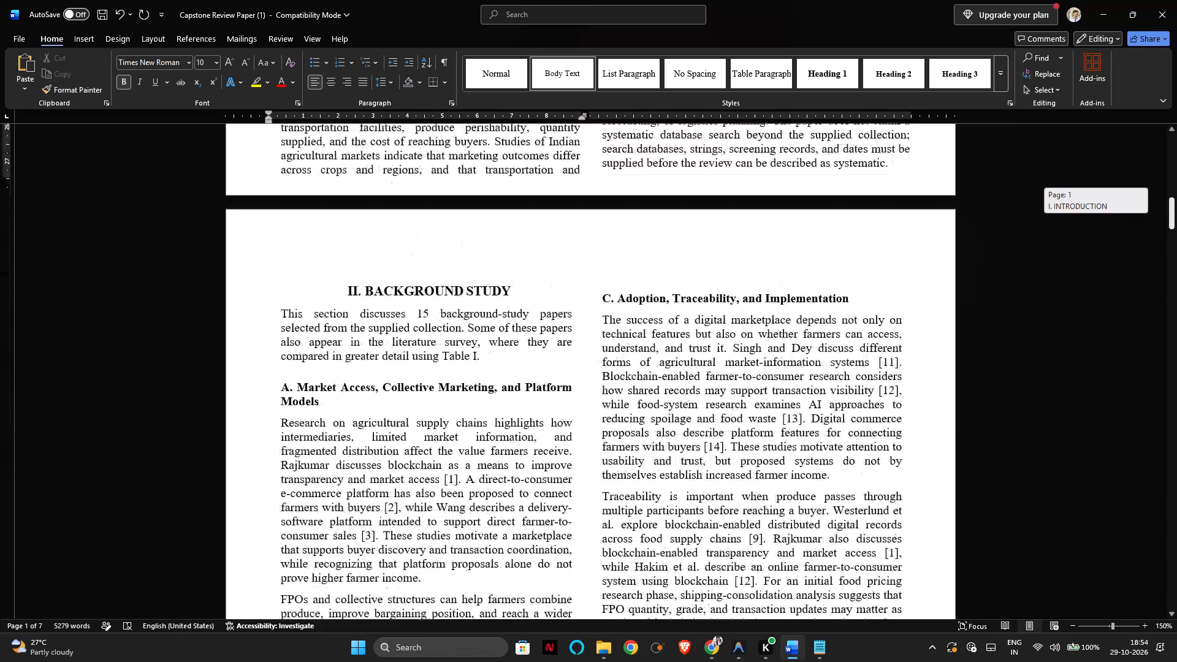
left_click_drag(1176, 220, 1176, 235)
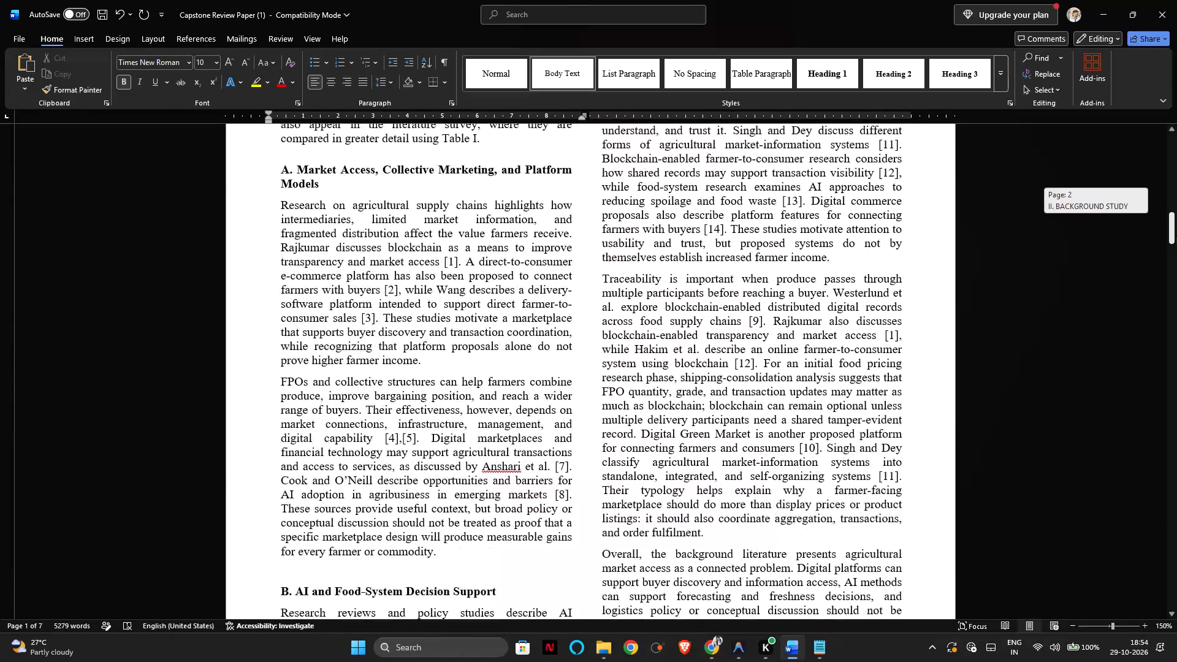
left_click_drag(1176, 235, 1176, 239)
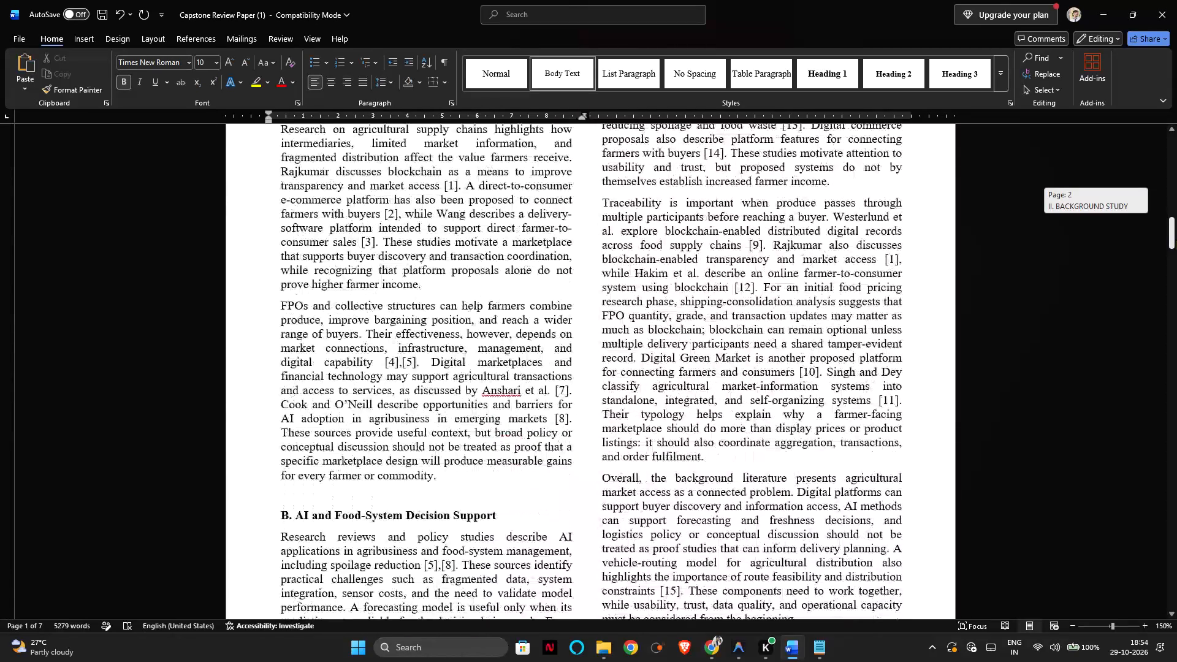
left_click_drag(1176, 239, 1176, 268)
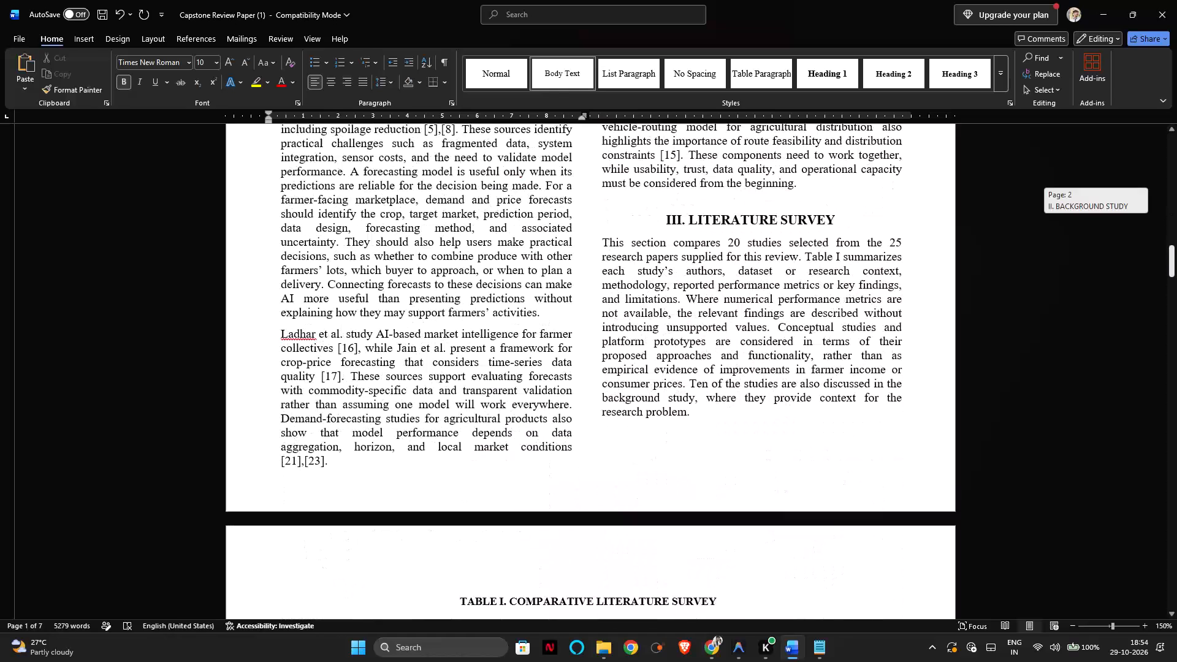
left_click_drag(1176, 268, 1176, 308)
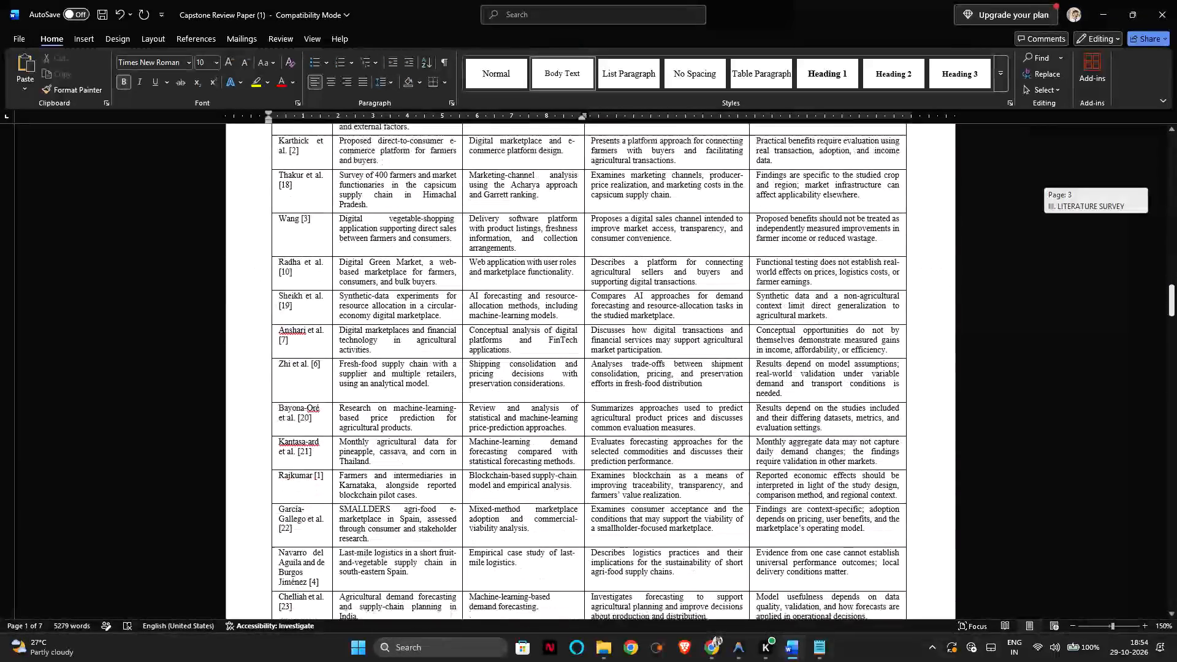
left_click_drag(1176, 308, 1176, 329)
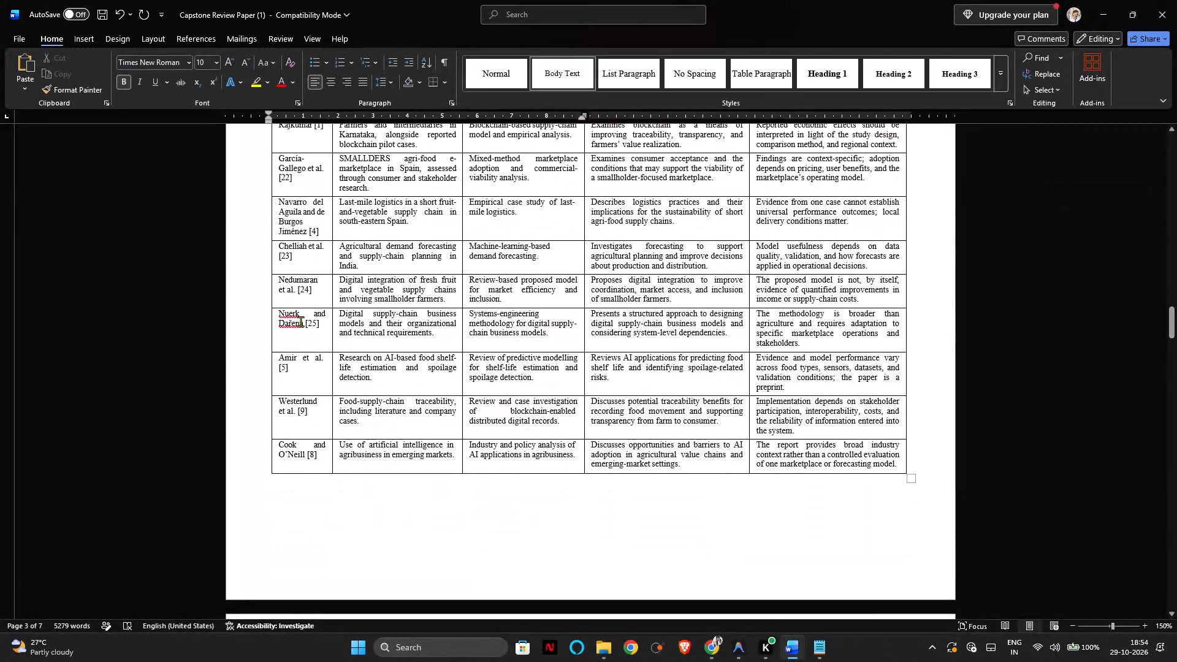
left_click(300, 321)
left_click_drag(1168, 325, 1176, 359)
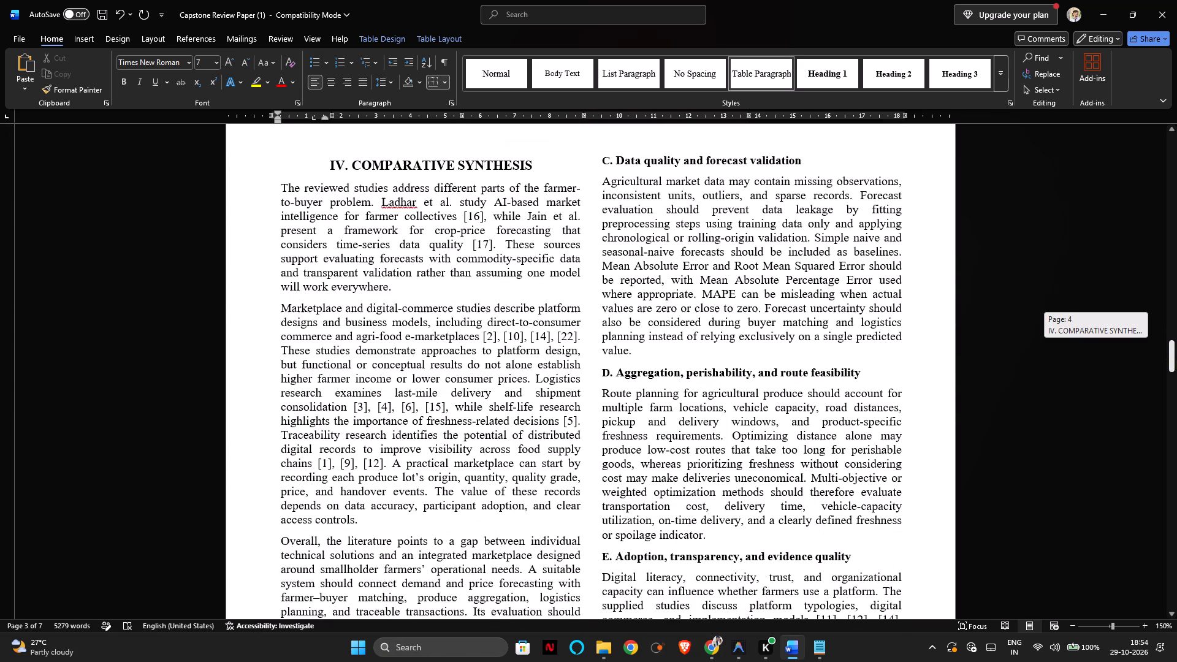
left_click_drag(1176, 359, 1176, 370)
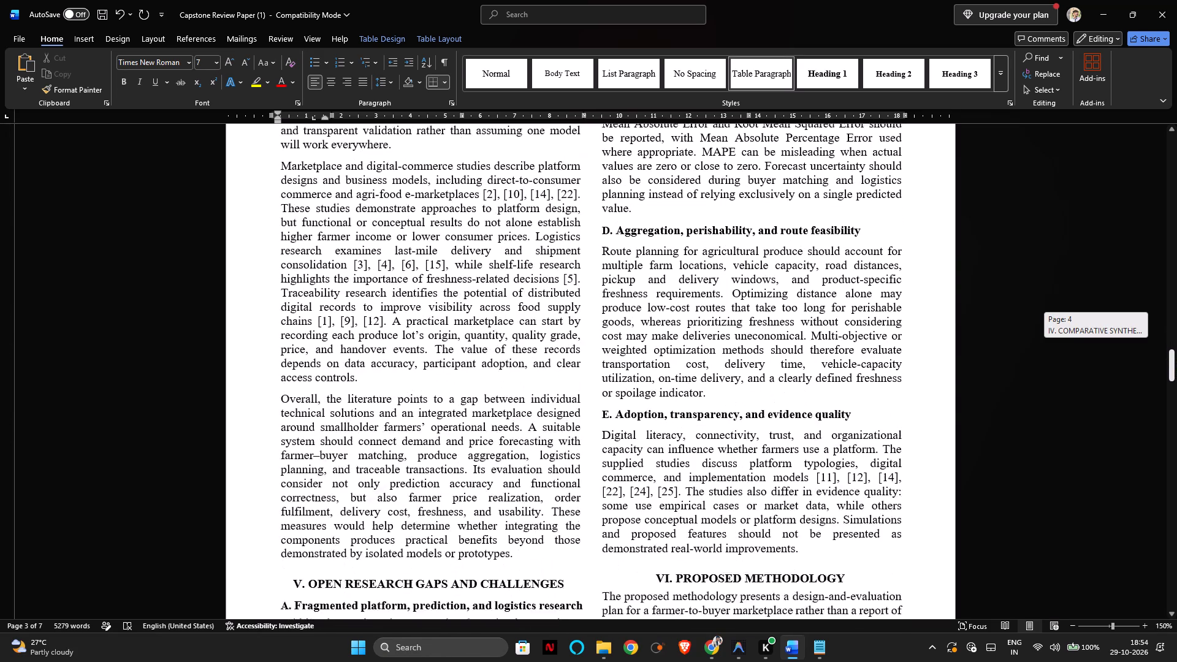
left_click_drag(1176, 370, 1176, 375)
left_click(863, 273)
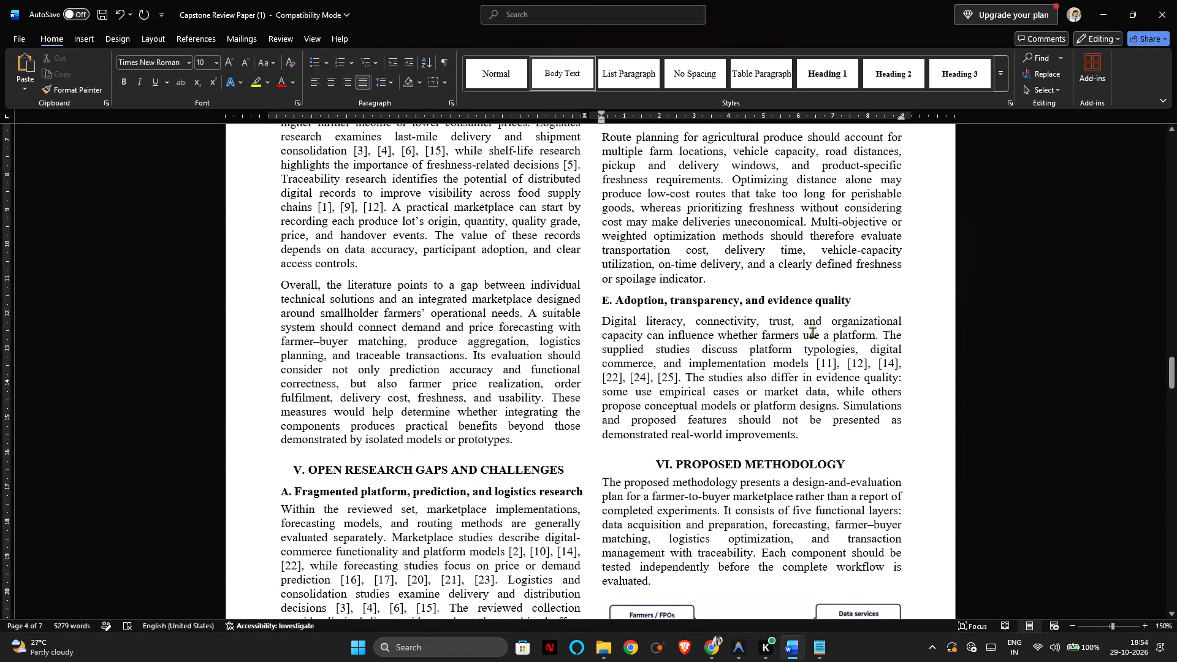
Save the review paper.
key("ctrl+s")
key("ctrl+s")
key("ctrl+s")
key("ctrl+s")
key("ctrl+s")
key("ctrl+s")
key("ctrl+s")
key("ctrl+s")
Insert a paragraph break before "communication barriers can limit" at the top of the first page's second column.
left_click_drag(1175, 374, 1176, 401)
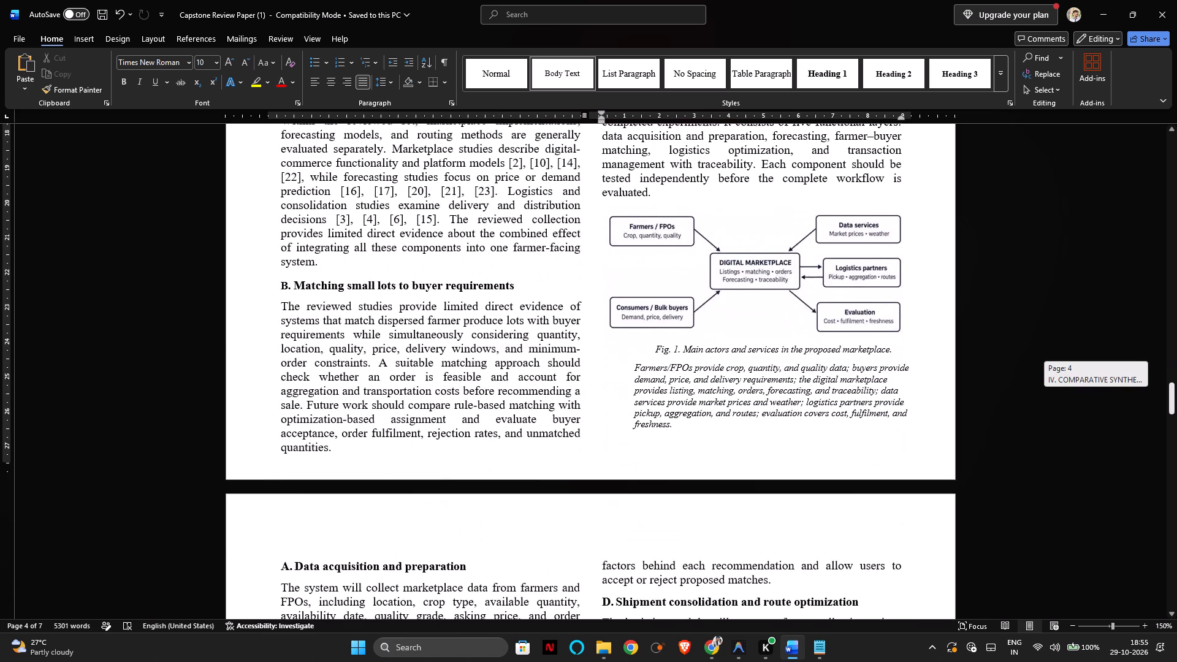
left_click_drag(1176, 401, 1175, 428)
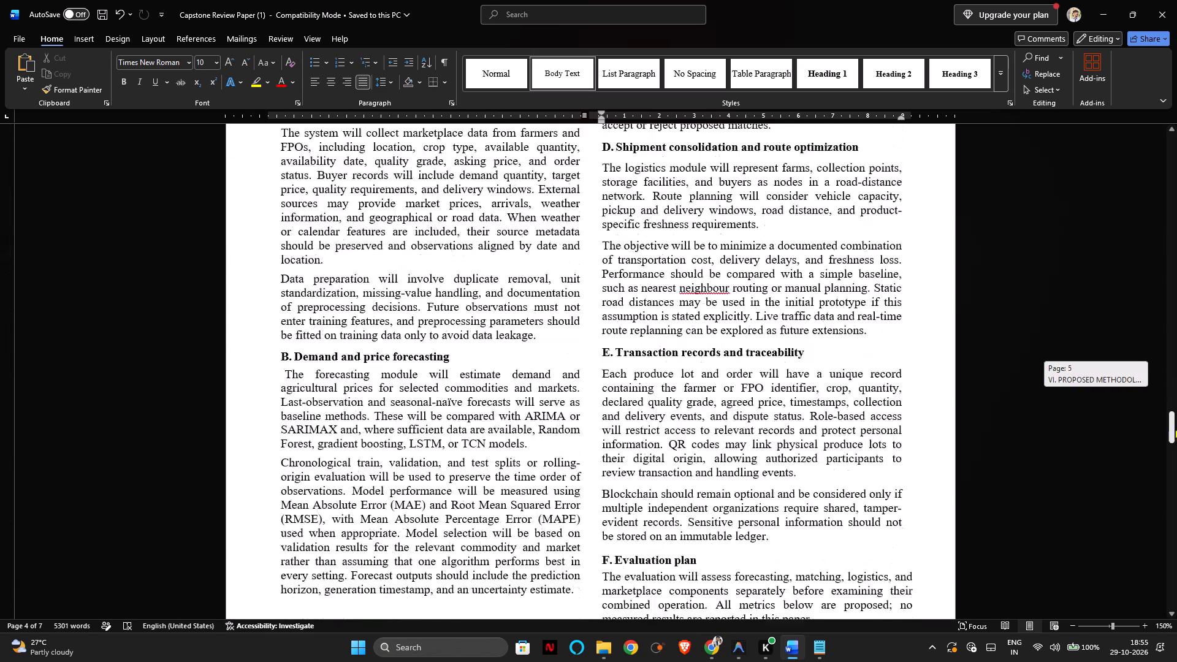
left_click_drag(1175, 428, 1133, 511)
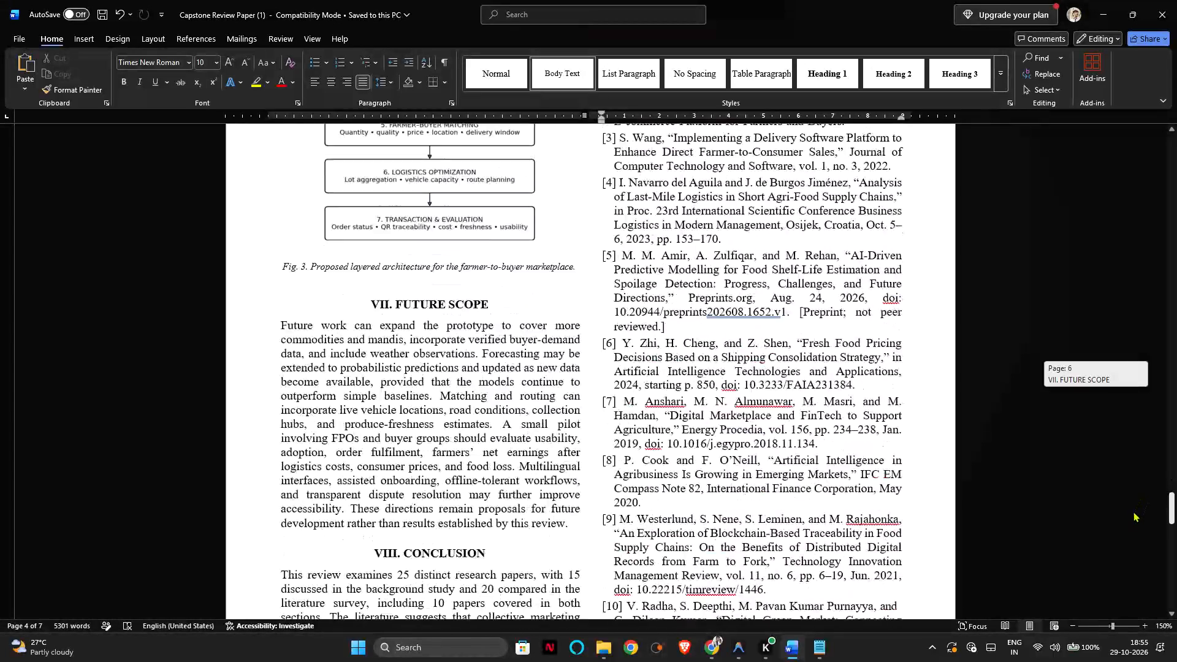
left_click_drag(1133, 511, 1131, 566)
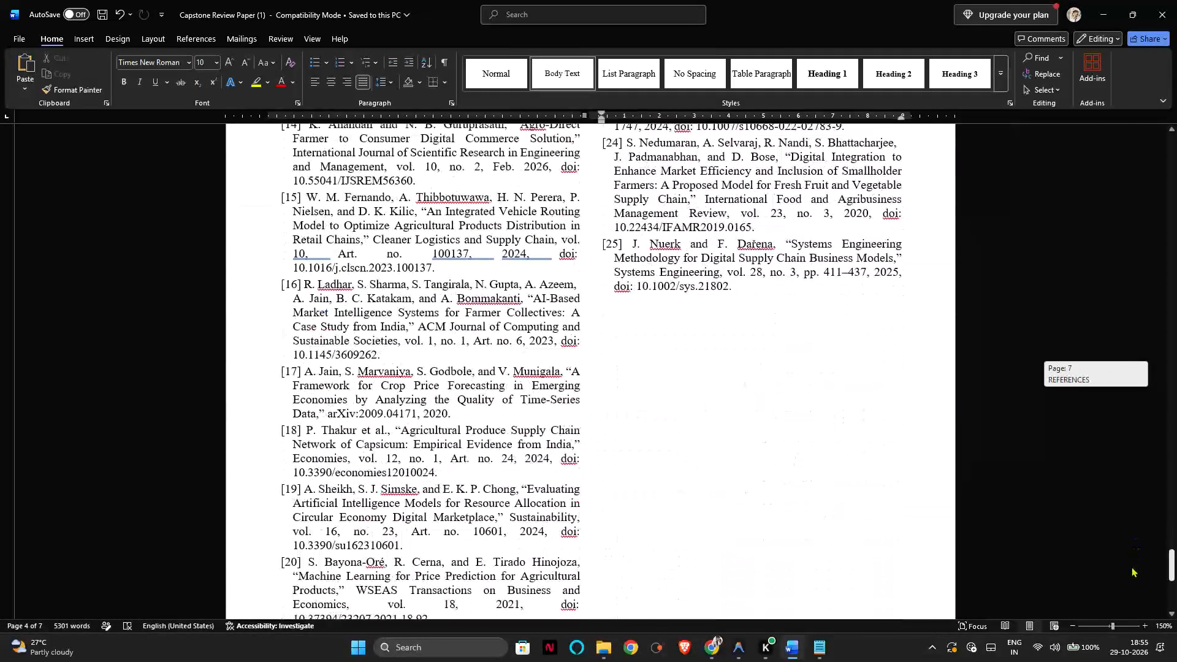
left_click_drag(1131, 566, 1133, 194)
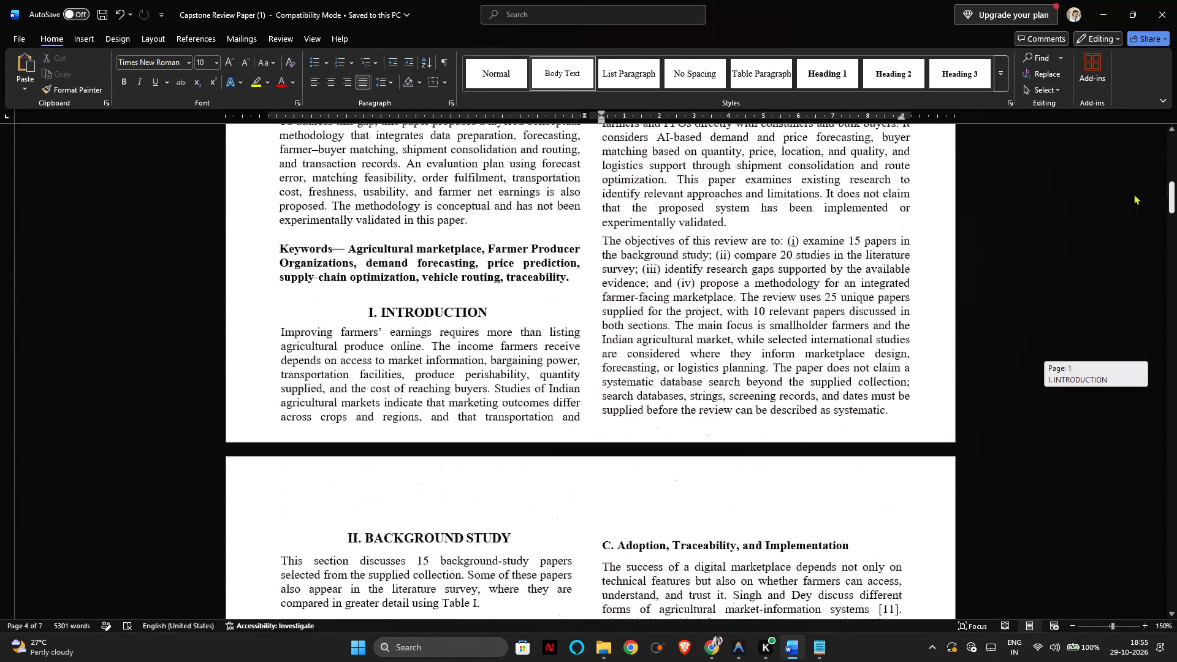
left_click_drag(1133, 194, 1147, 147)
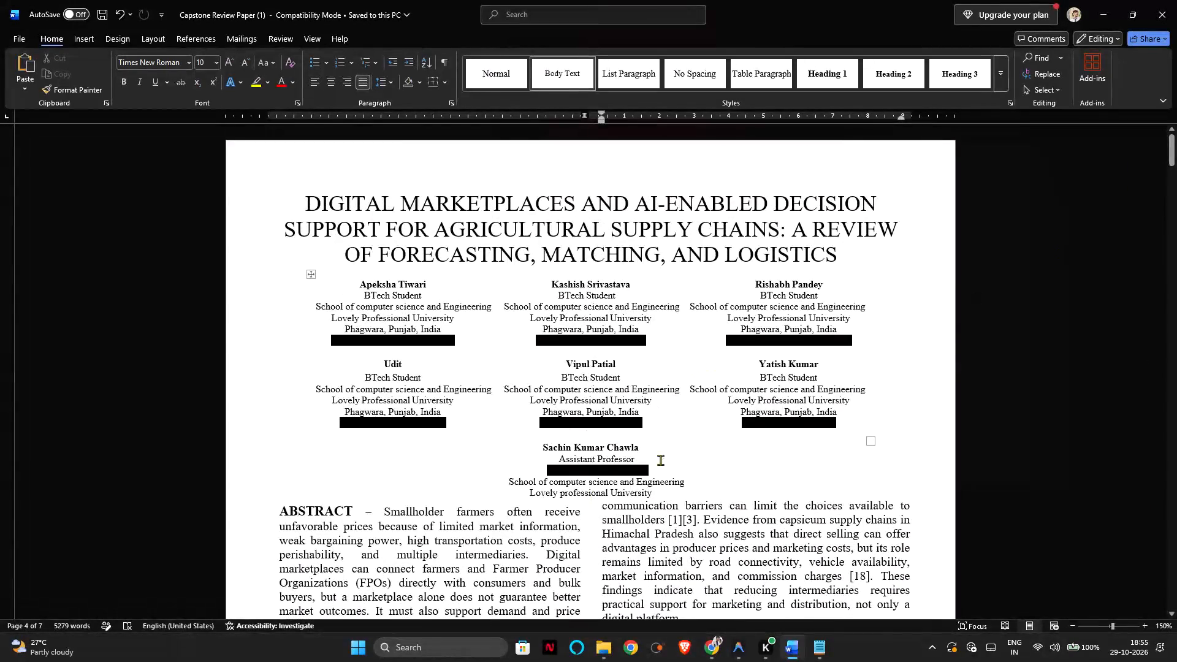
left_click(681, 501)
left_click(677, 497)
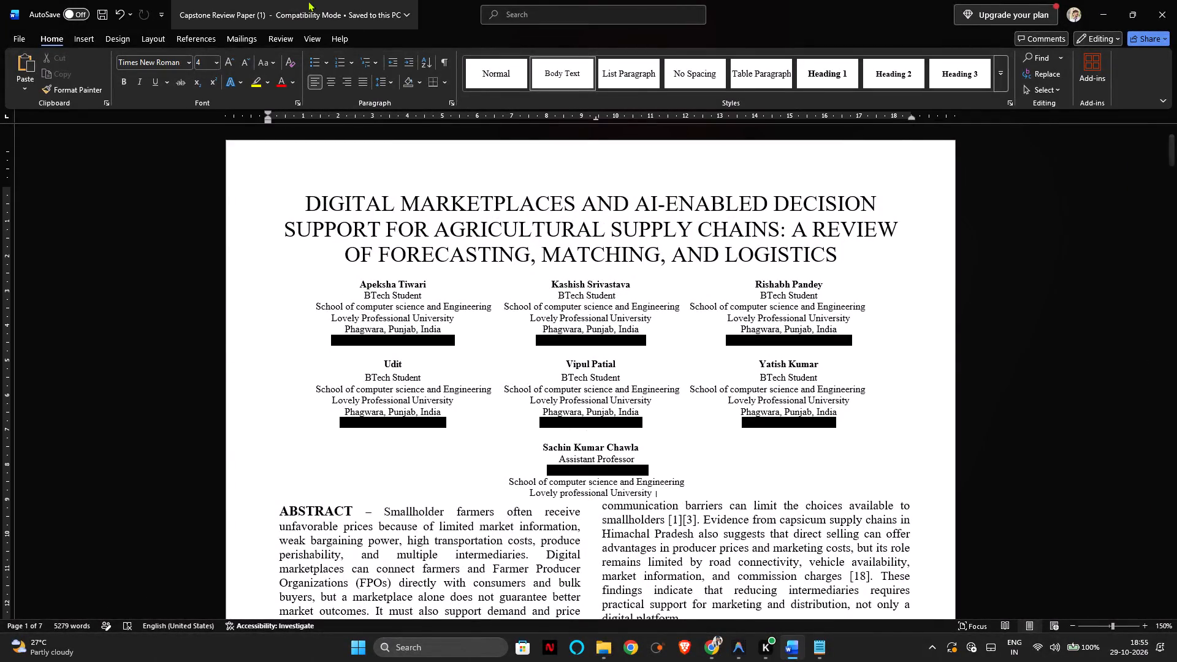
left_click(600, 504)
key("Return")
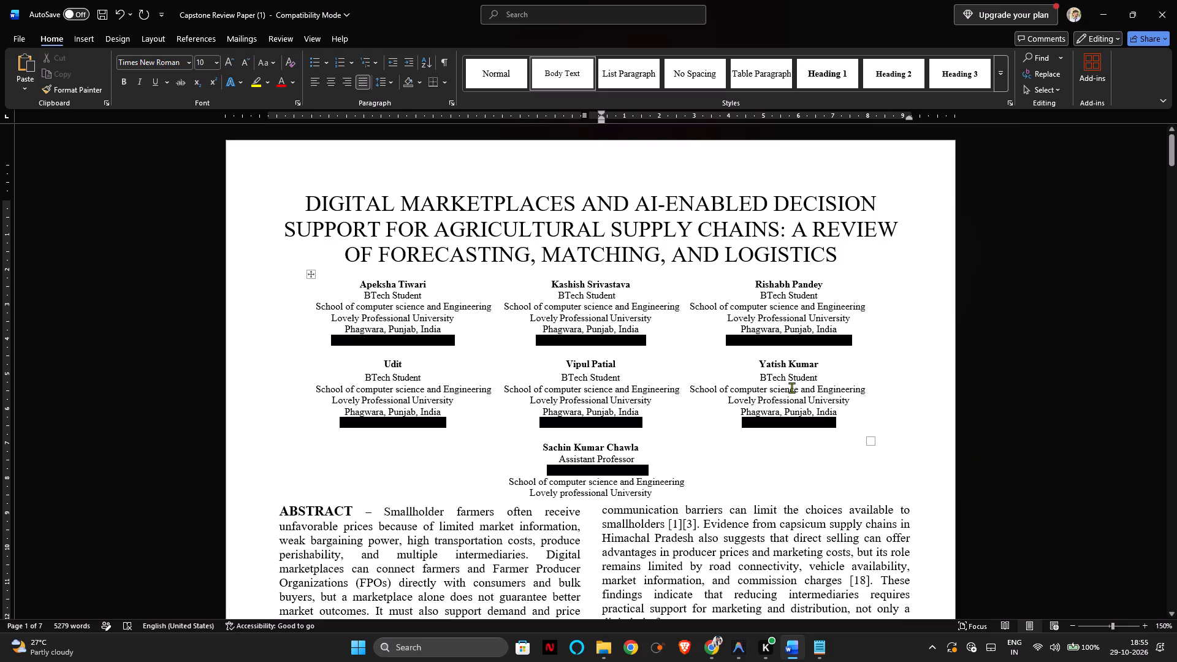
Save the review paper with the adjusted second column.
key("ctrl+s")
key("ctrl+s")
key("ctrl+s")
key("ctrl+s")
key("ctrl+s")
key("ctrl+s")
key("ctrl+s")
key("ctrl+s")
Switch to Chrome and search Google for "convert word into pdf" in the empty new tab.
left_click(714, 647)
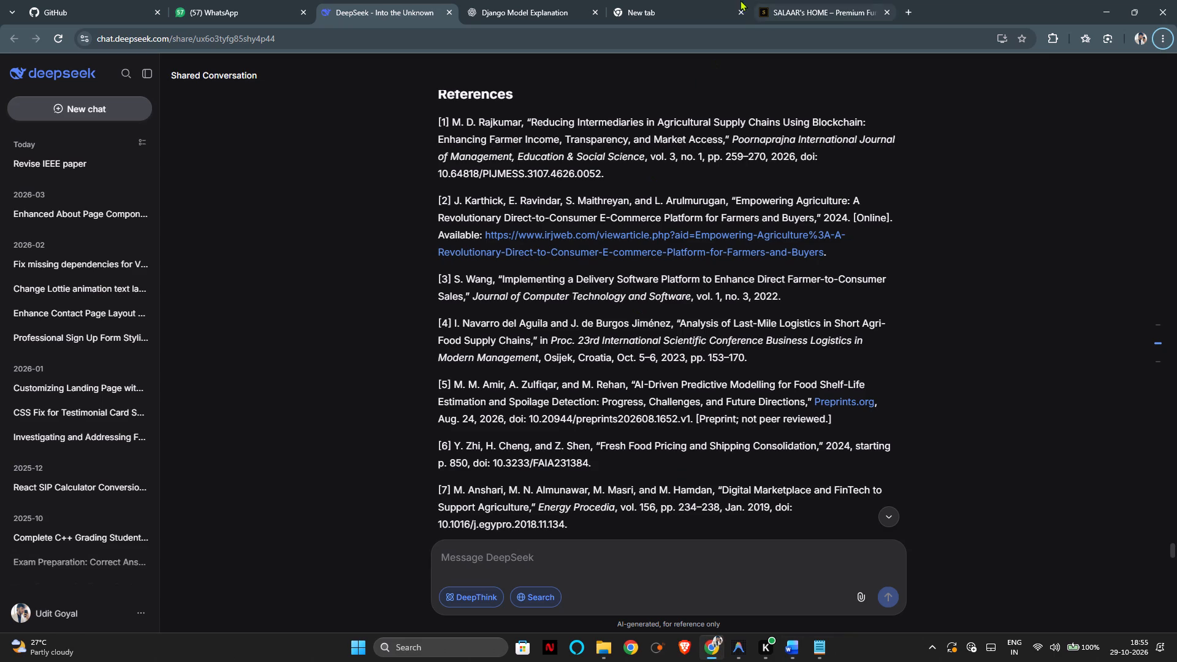
left_click(692, 0)
left_click(397, 37)
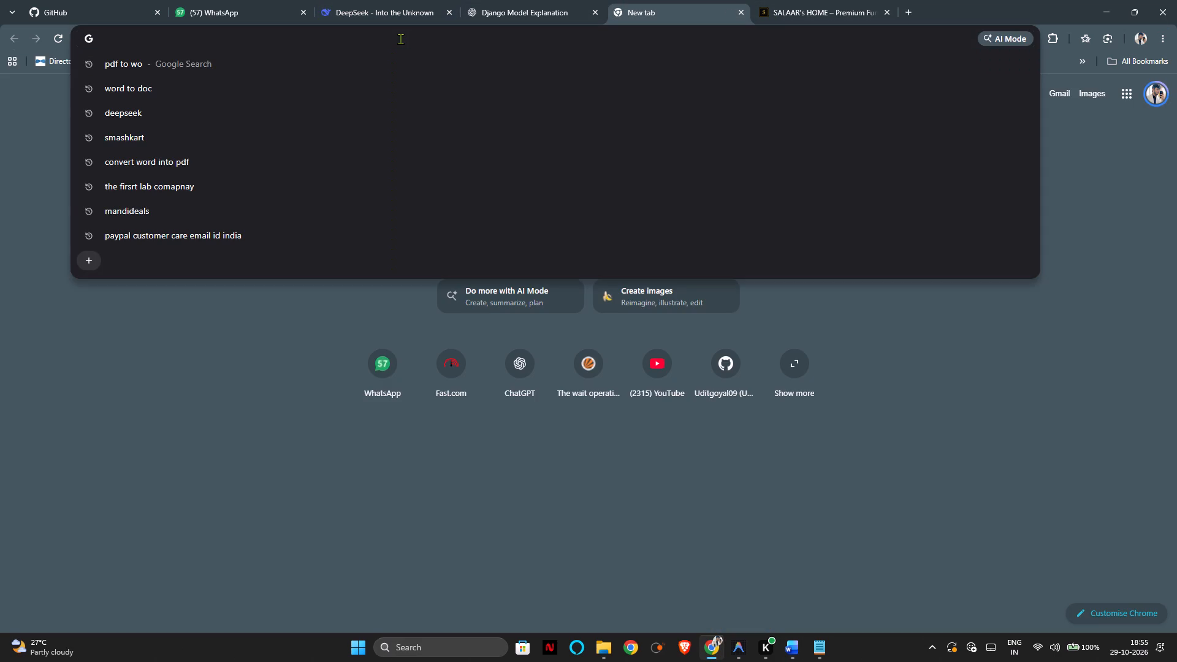
type("convert word")
key("space")
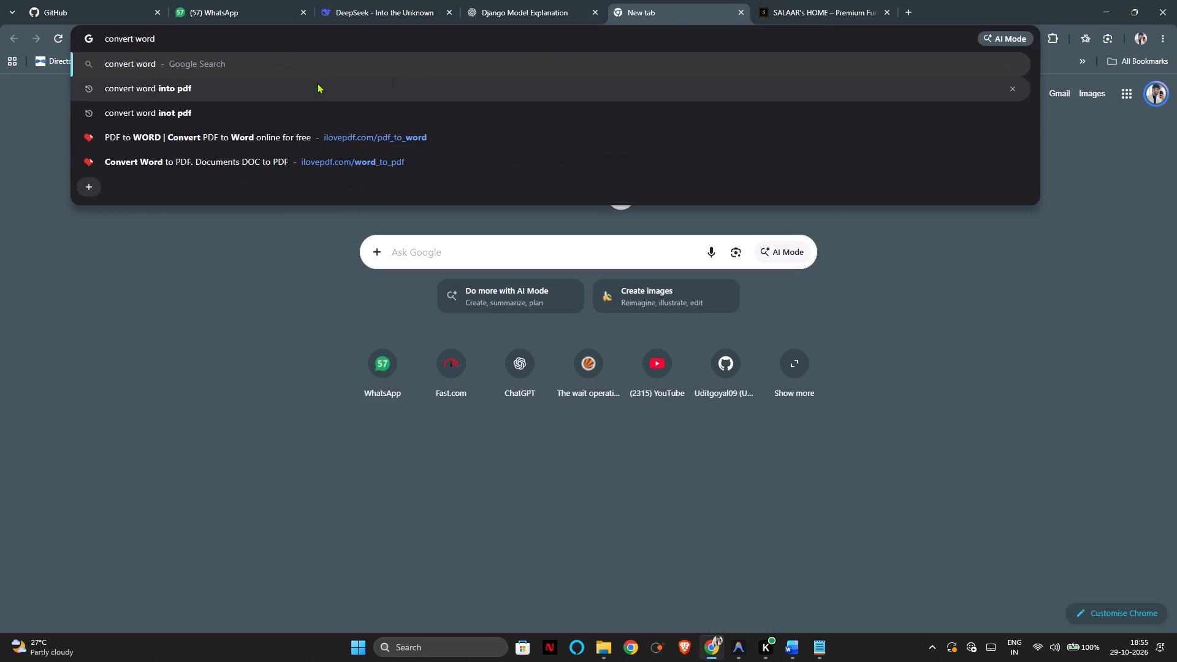
left_click(316, 83)
Switch to File Explorer and permanently delete Revised_Agricultural_Marketplace_Review_Paper, the Capstone Review Paper Word file and the Capstone Review Paper_long PNG.
key("alt+Tab")
key("alt+Tab")
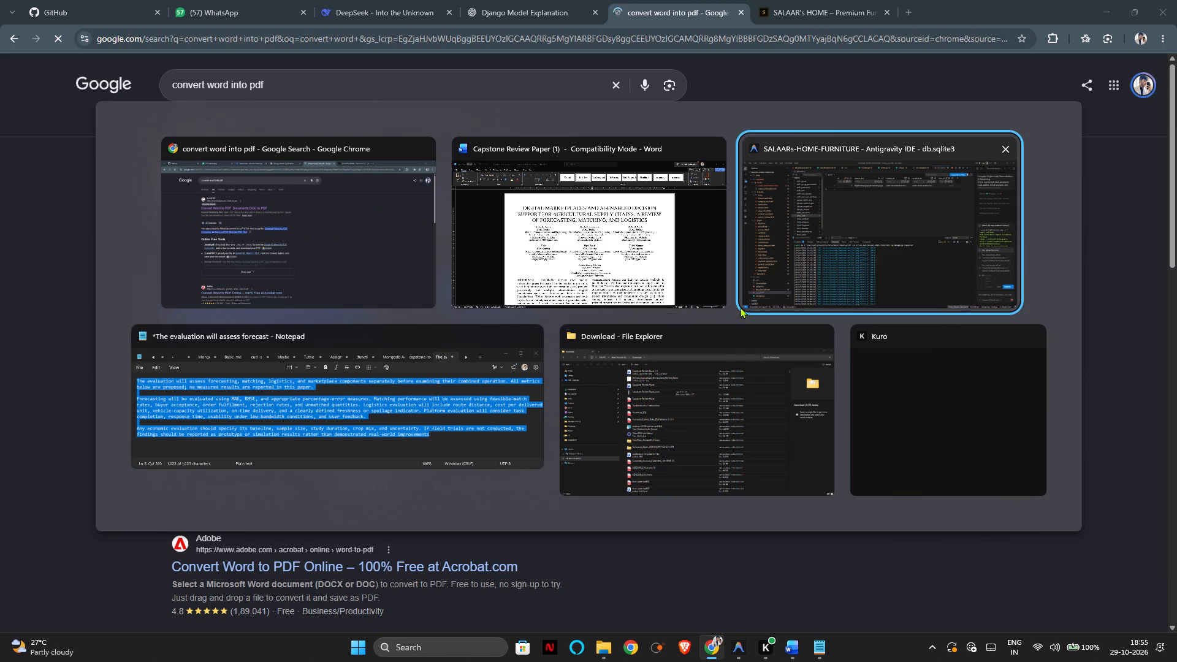
key("alt+Tab")
key("alt+Tab")
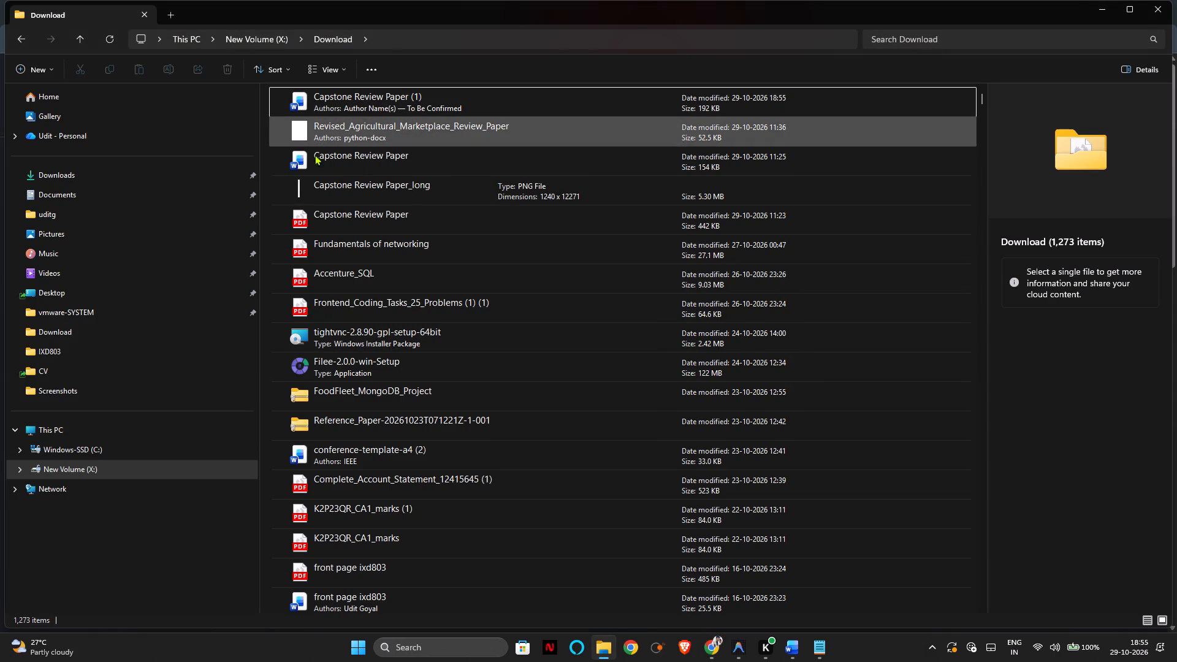
left_click(310, 126, "ctrl")
left_click(328, 156, "ctrl")
left_click(335, 176, "ctrl")
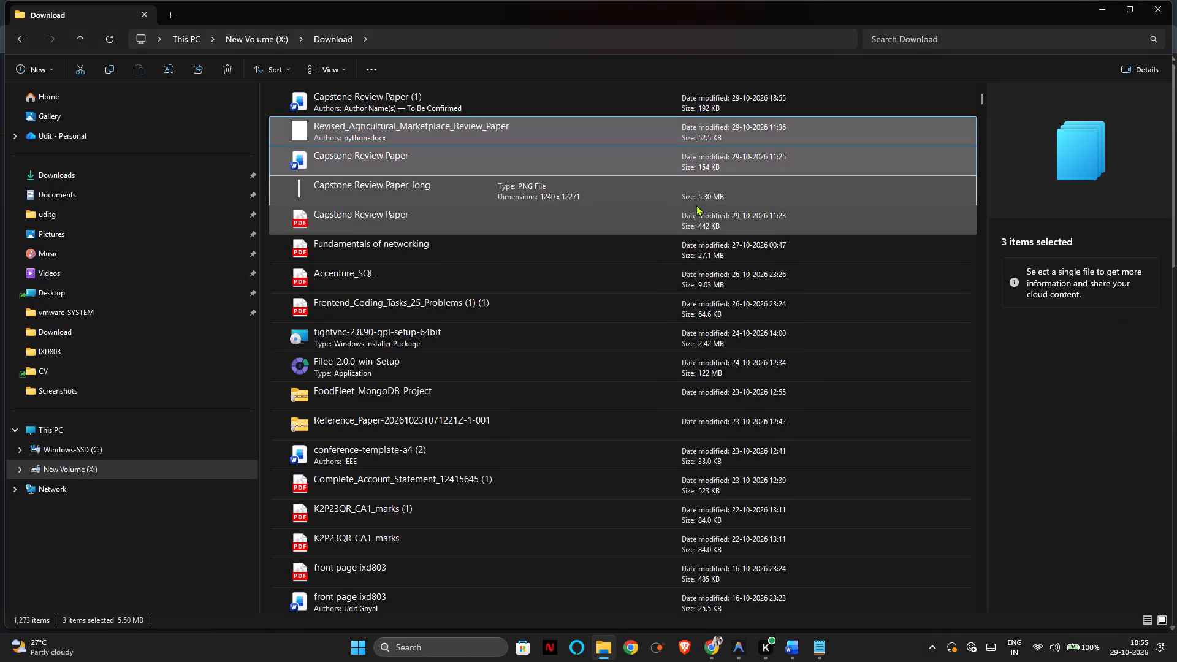
key("shift+Delete")
key("Return")
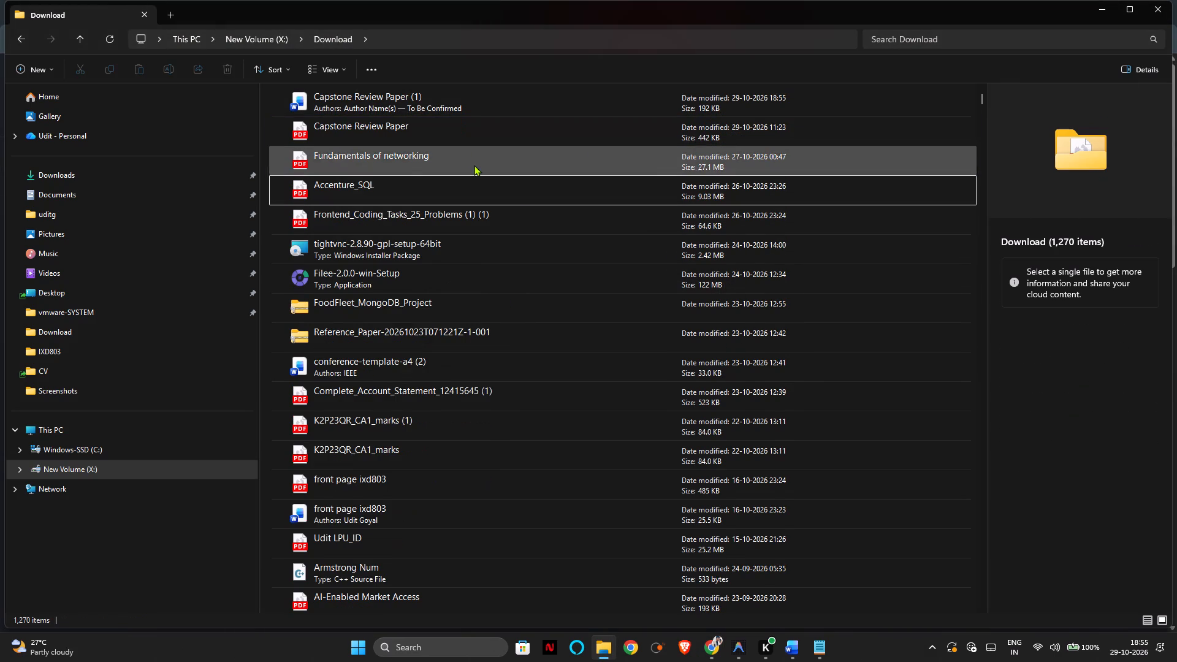
Delete the Capstone Review Paper PDF from the Download folder.
left_click(451, 113)
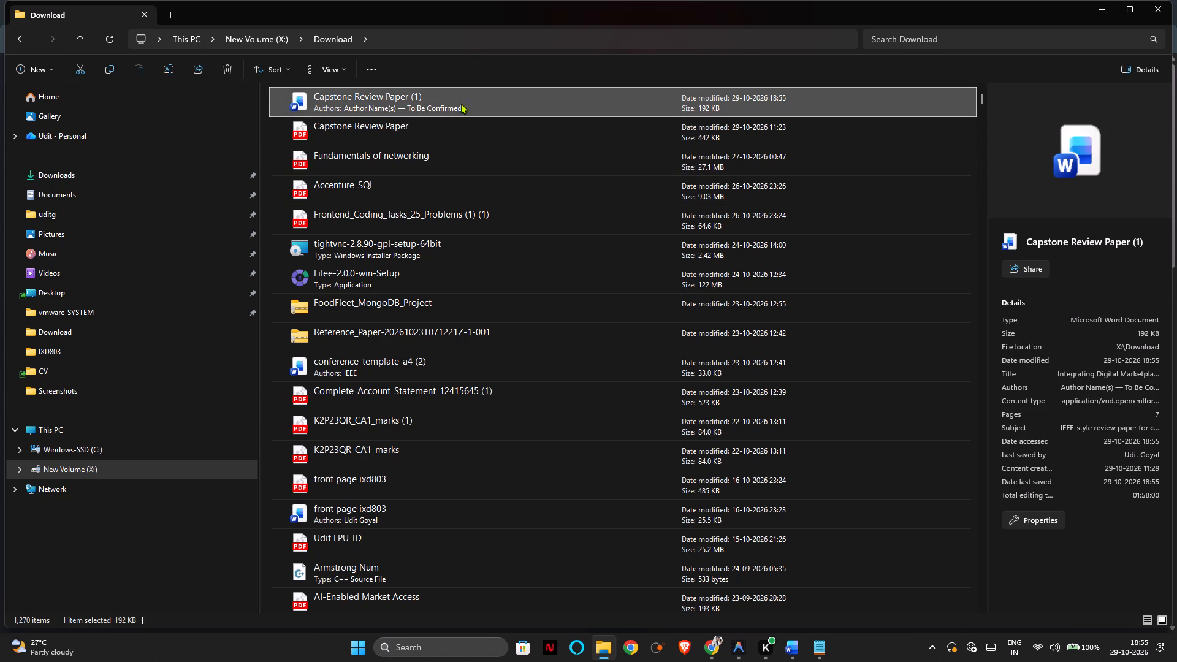
left_click(385, 132)
key("ctrl+Delete")
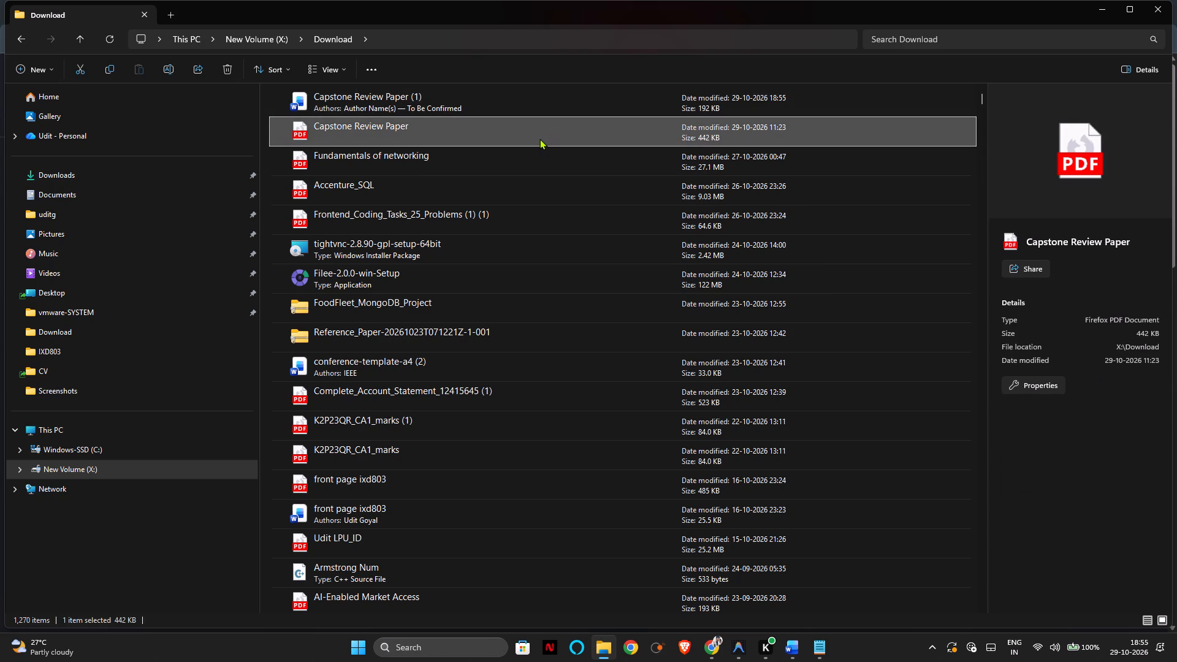
key("ctrl+Delete")
right_click(534, 123)
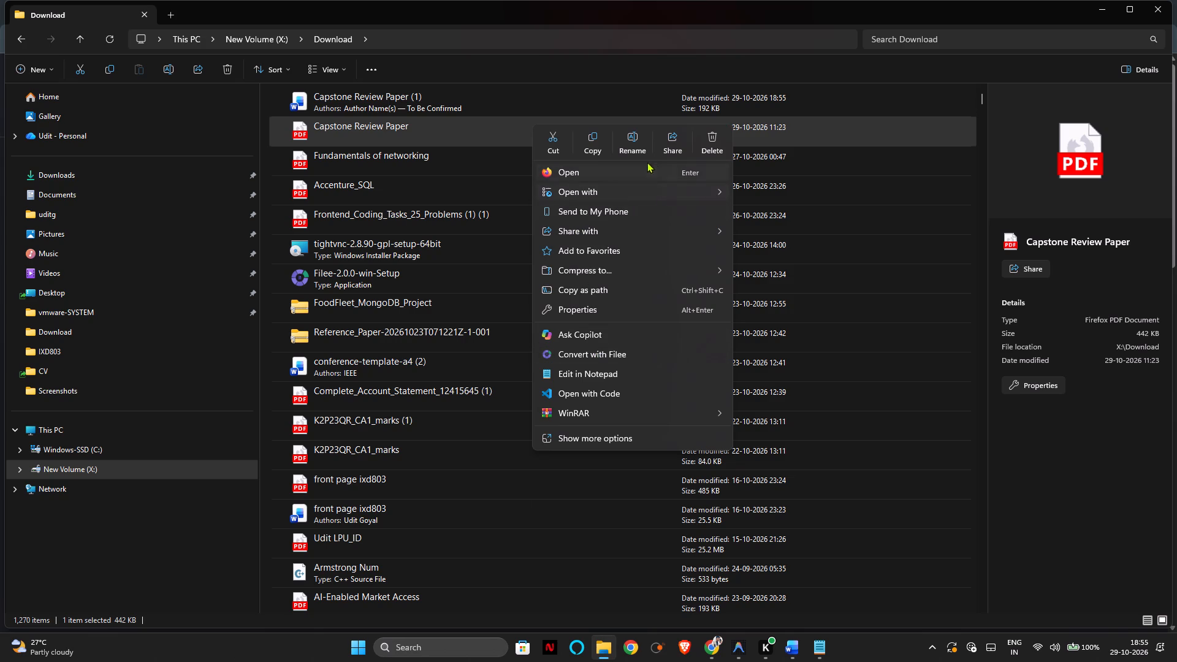
left_click(703, 131)
Open the Capstone Review Paper (1) document in Word, review its first page and save it.
double_click(460, 105)
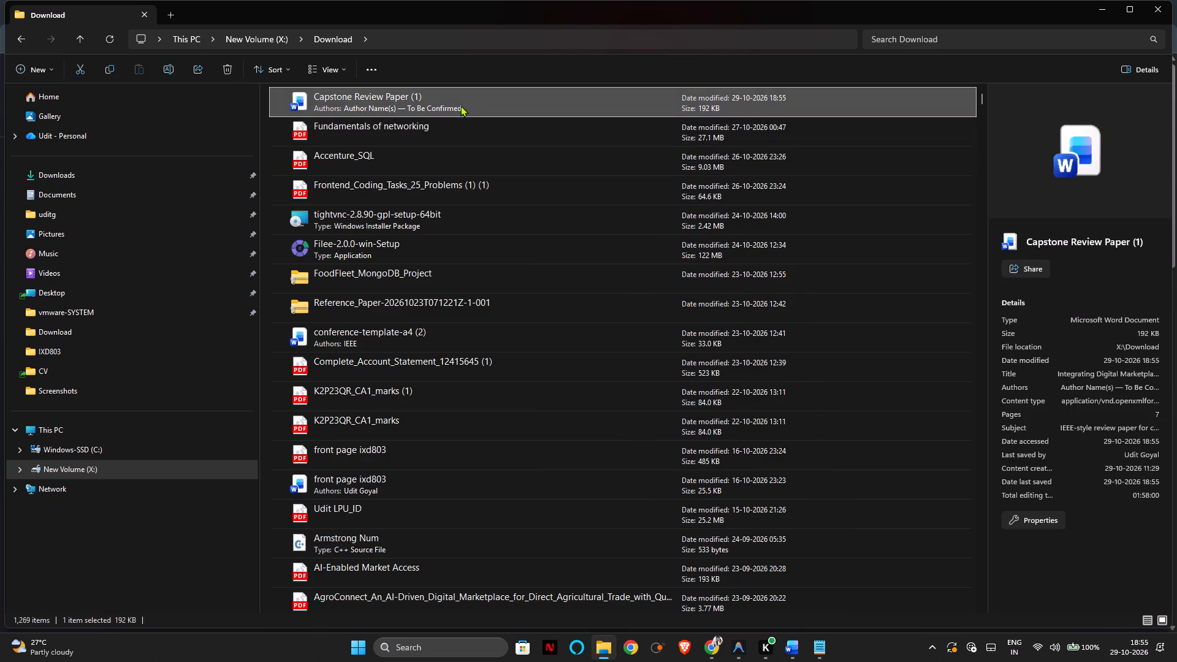
scroll(650, 169, "down", 1)
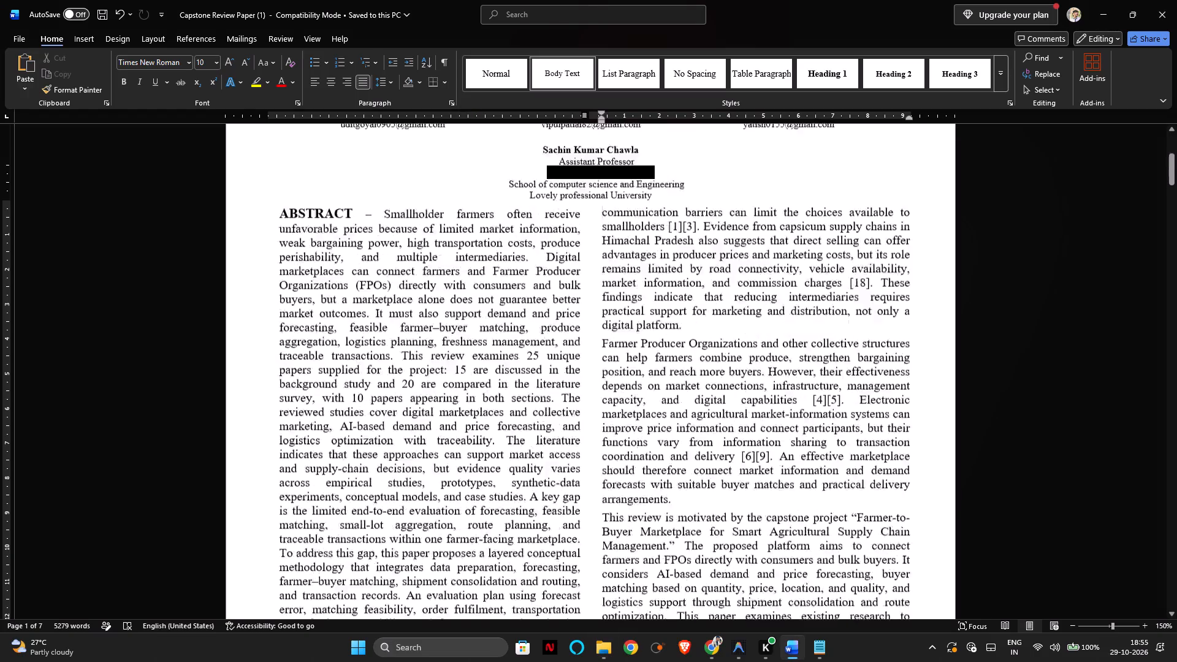
scroll(650, 172, "down", 3)
scroll(659, 208, "up", 9)
left_click(668, 186)
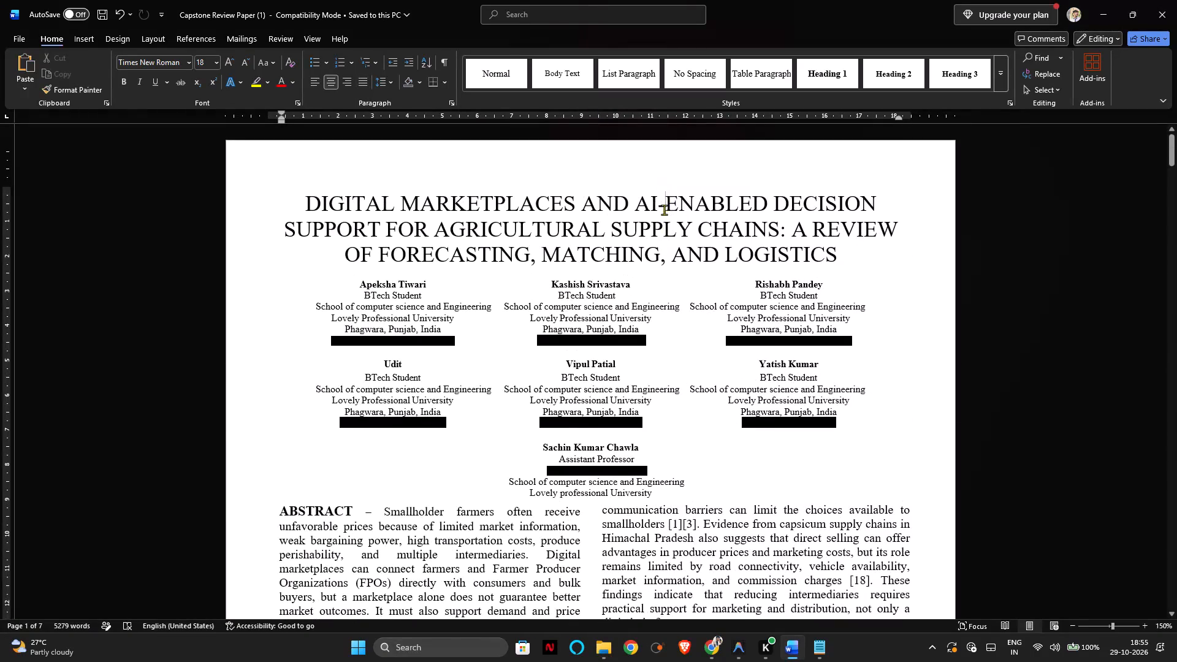
key("ctrl+s")
key("ctrl+s")
key("ctrl+s")
key("ctrl+s")
key("ctrl+s")
key("ctrl+s")
key("ctrl+s")
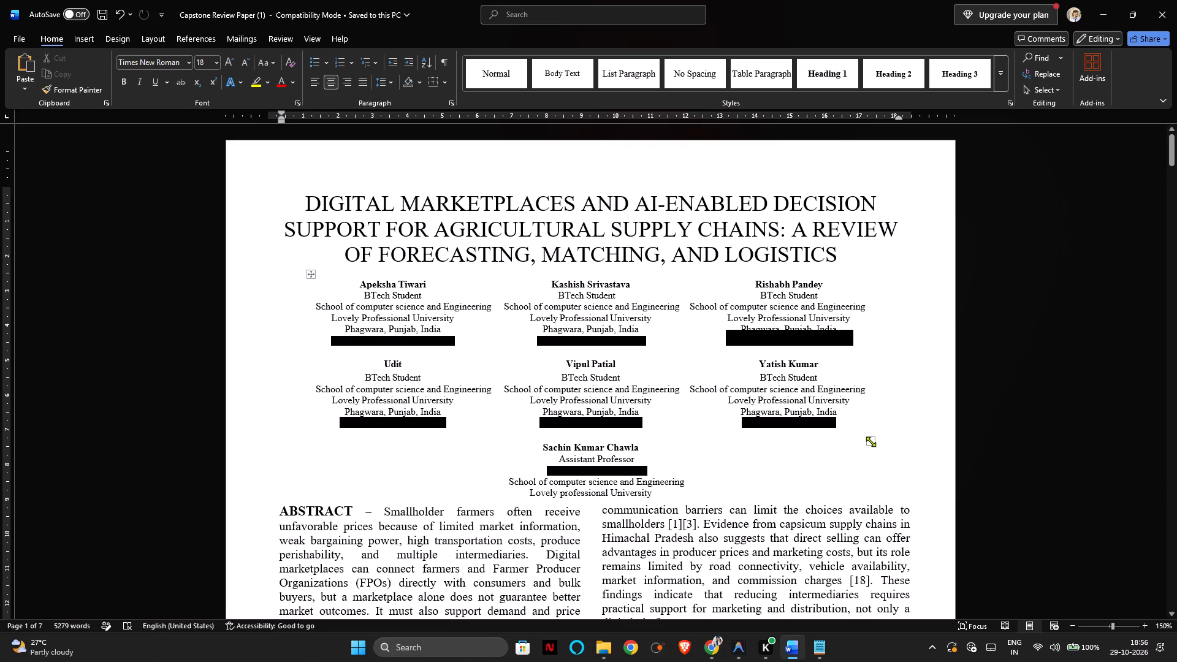
Check down to the bottom of the paper's first page, save the document again and close it.
left_click(910, 304)
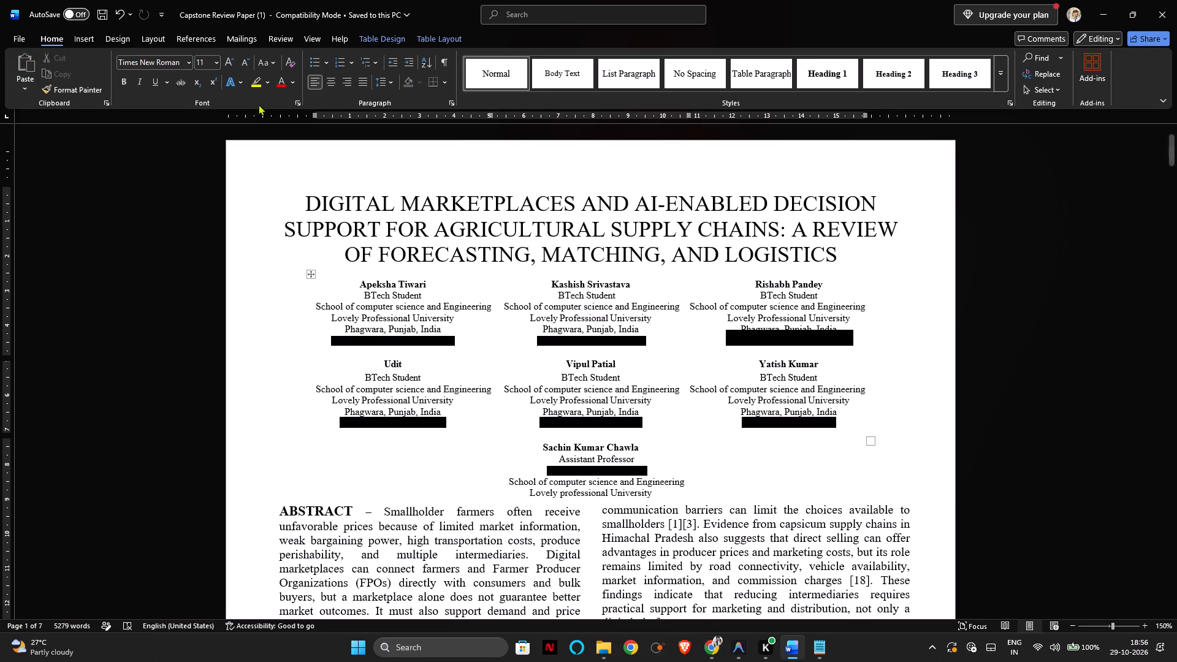
left_click_drag(1170, 147, 1173, 153)
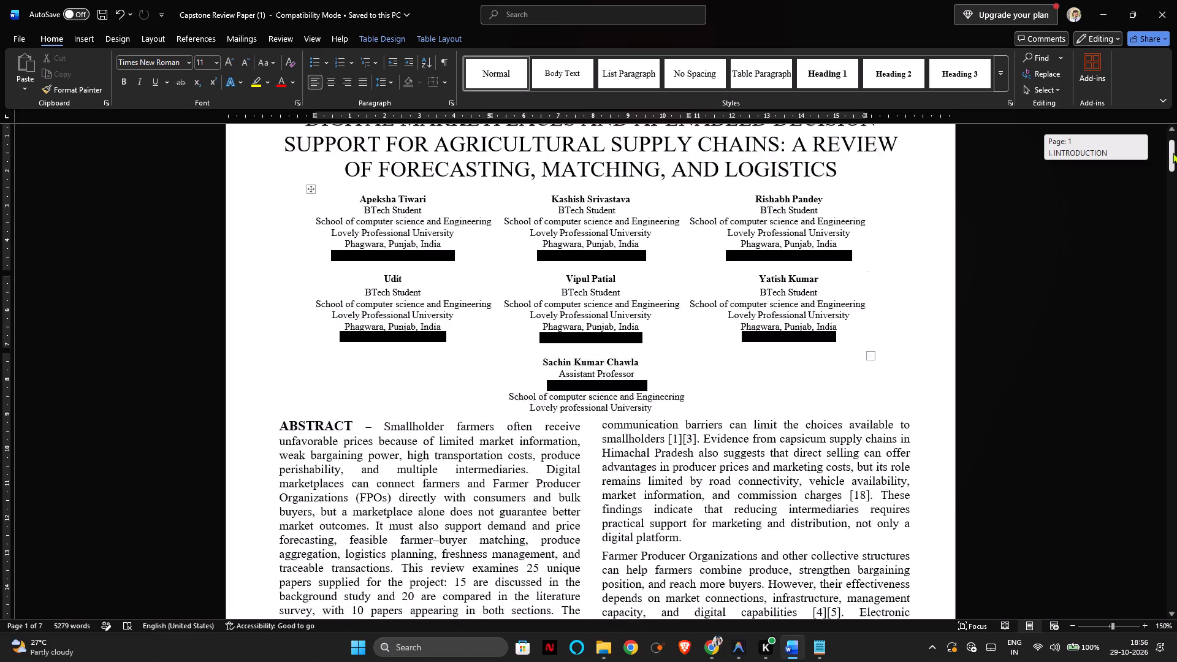
left_click_drag(1173, 153, 1176, 186)
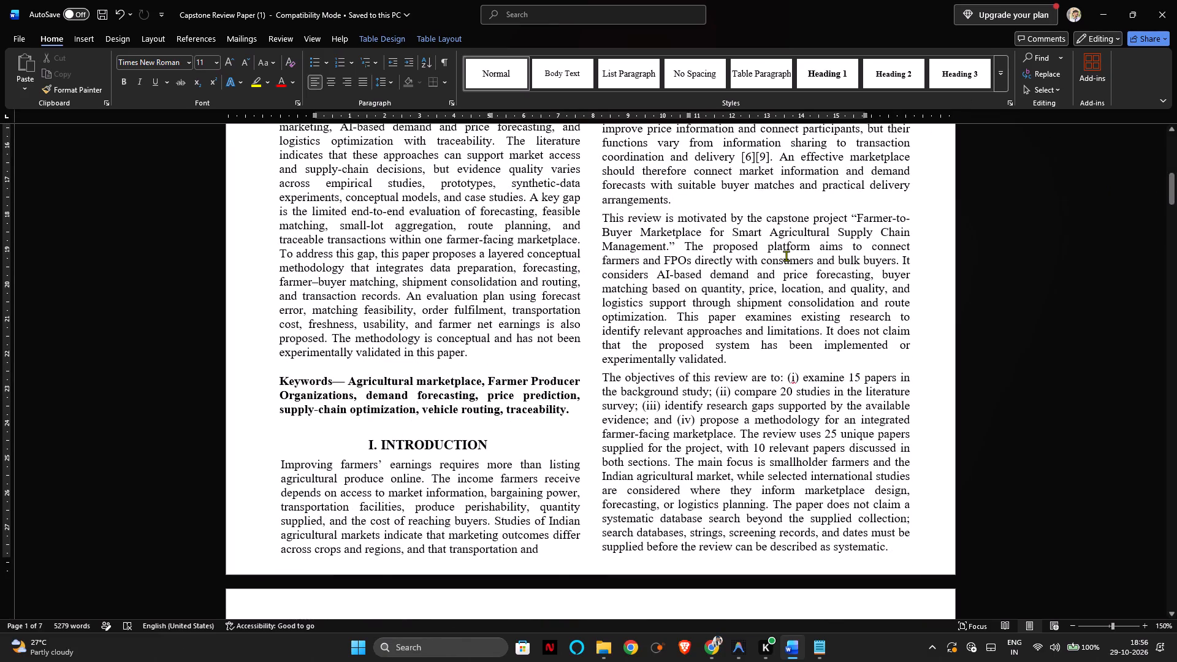
key("ctrl+s")
key("ctrl+s")
key("ctrl+s")
left_click(1176, 0)
Switch to Chrome and open iLovePDF's Word to PDF converter from the search results.
key("alt+Tab")
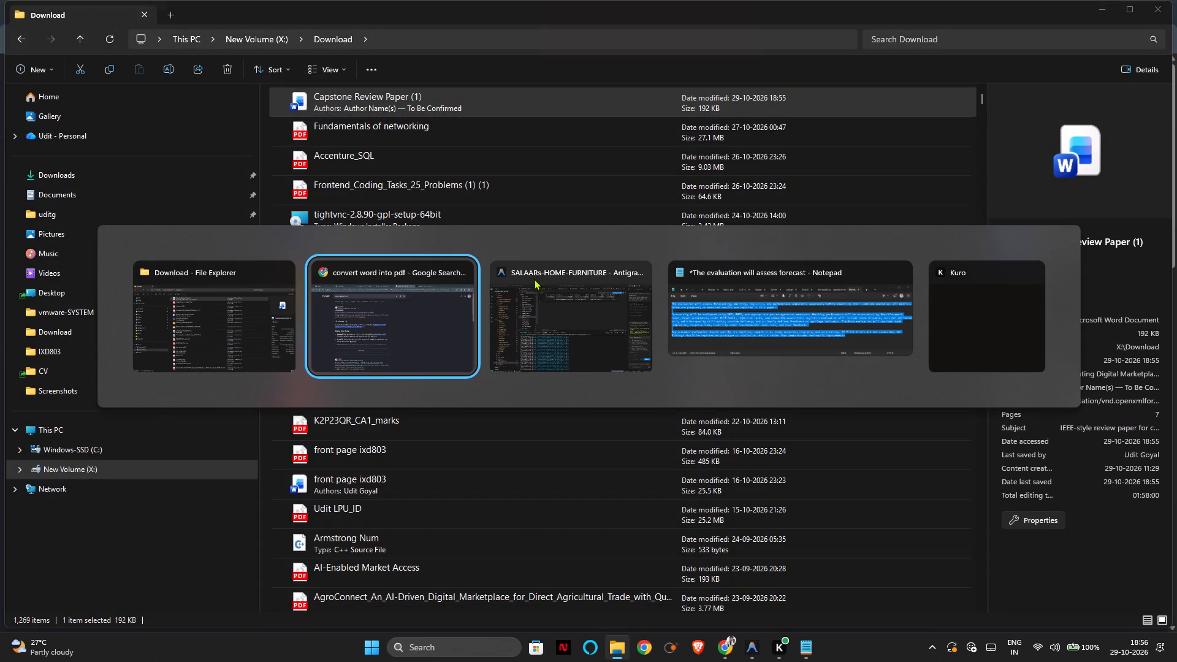
key("alt+Tab")
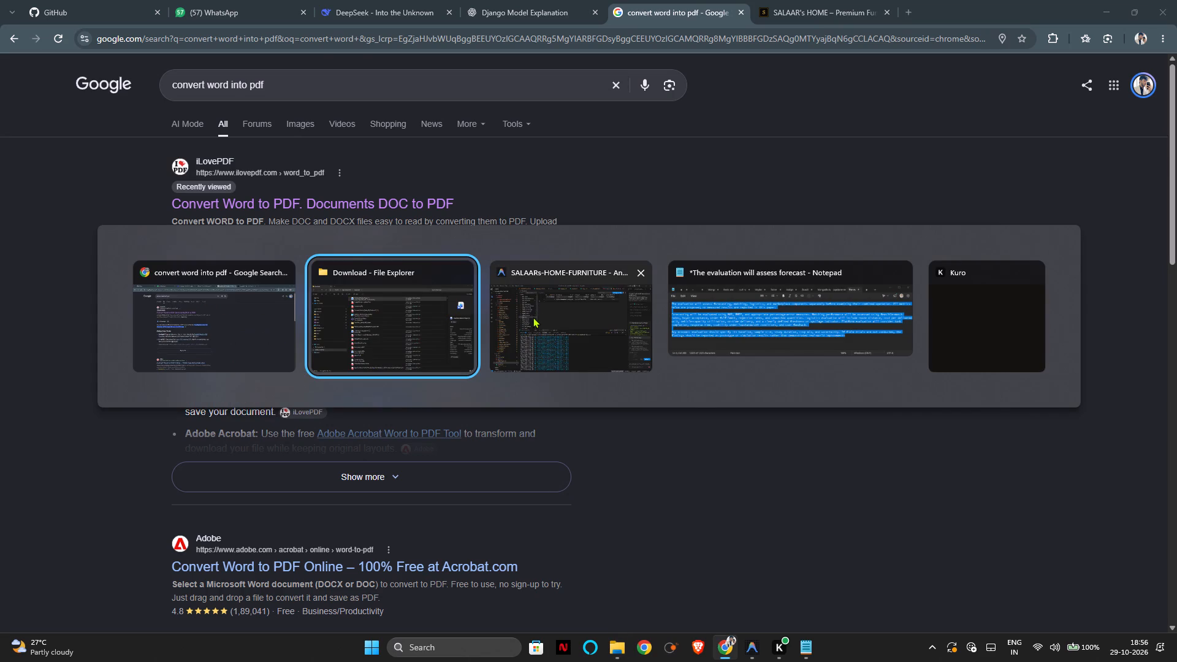
key("alt+Tab")
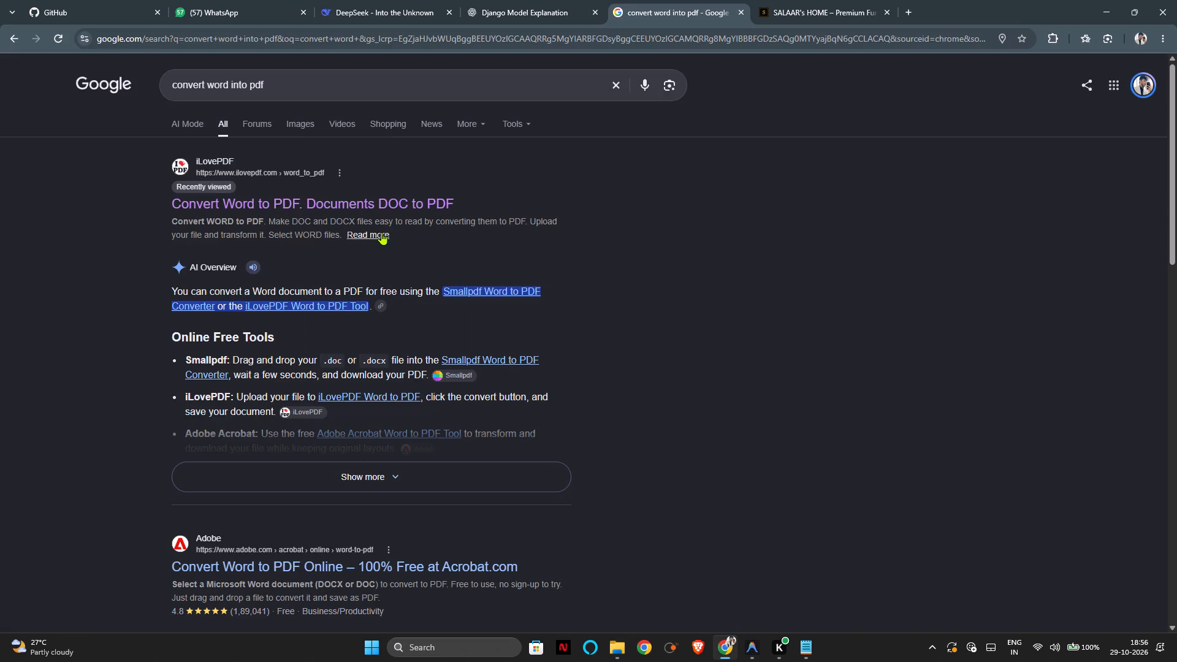
left_click(359, 197)
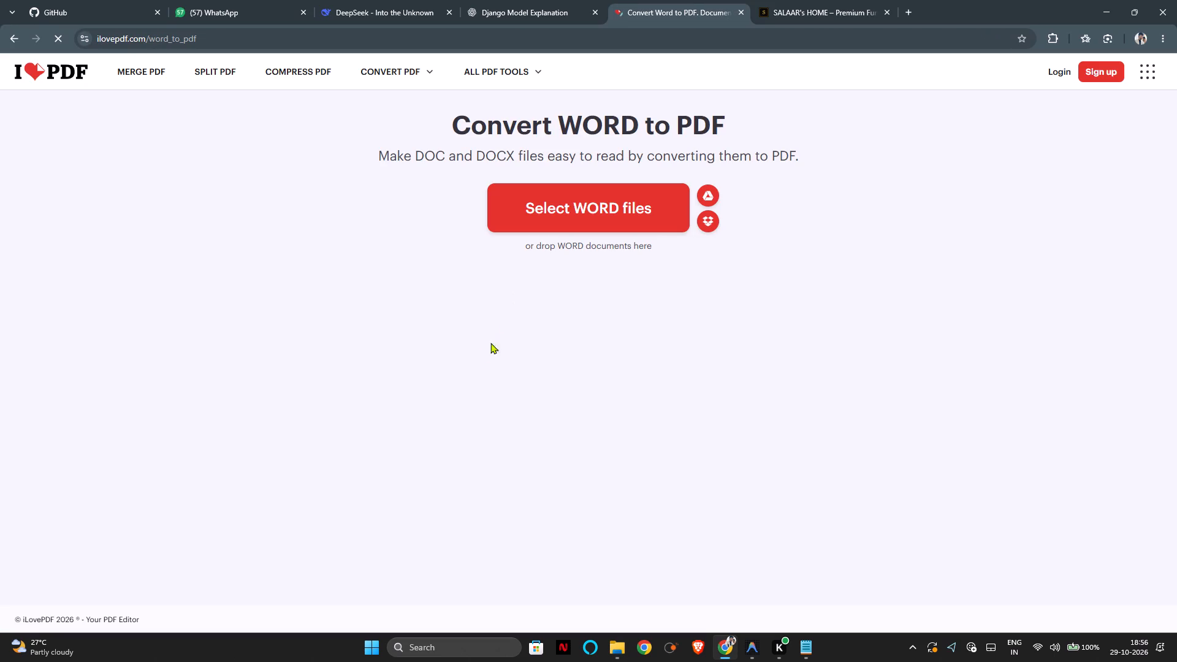
Upload Capstone Review Paper (1).docx from the Download folder on New Volume (X:) to the converter.
left_click(615, 192)
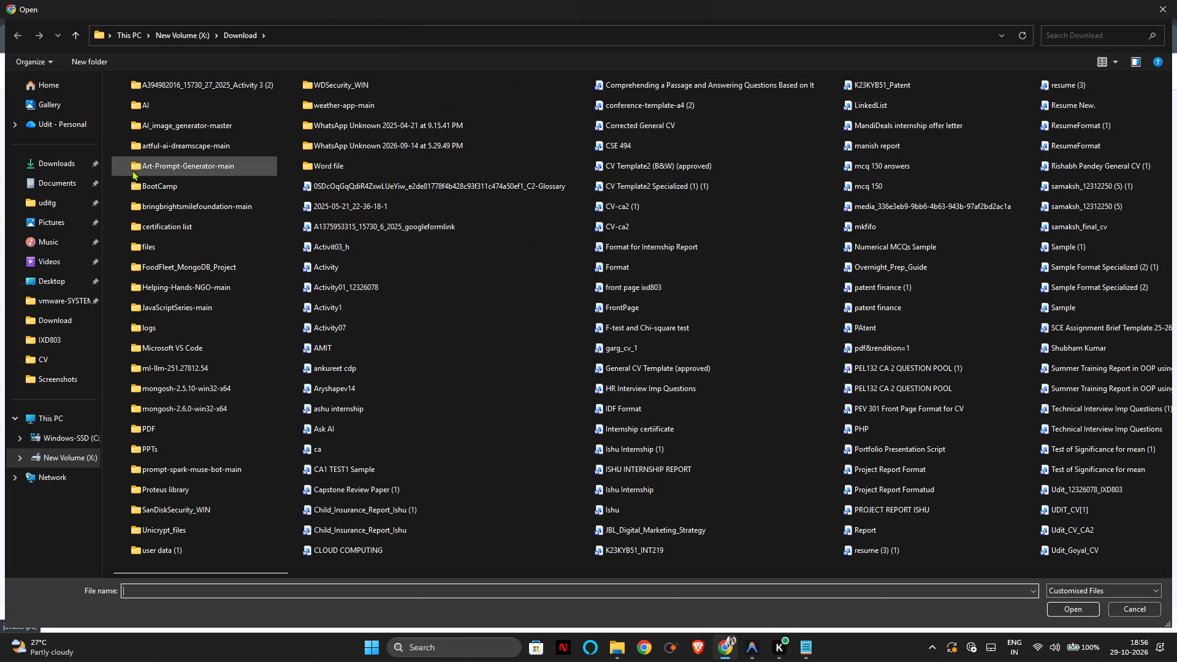
left_click(70, 462)
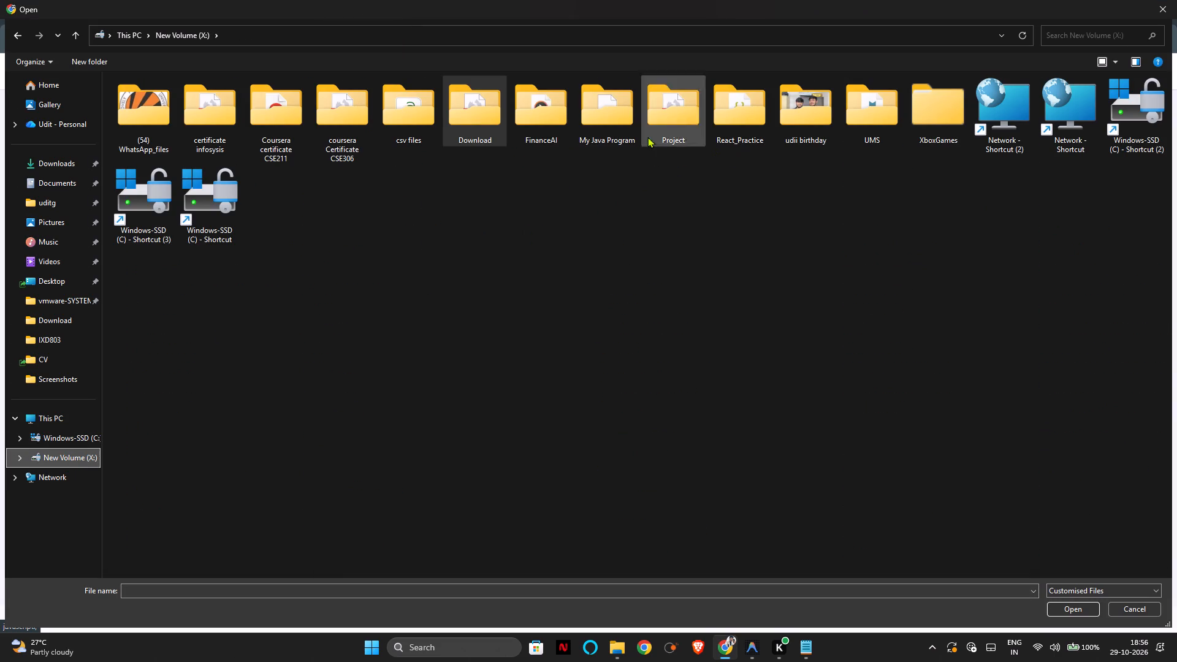
double_click(451, 126)
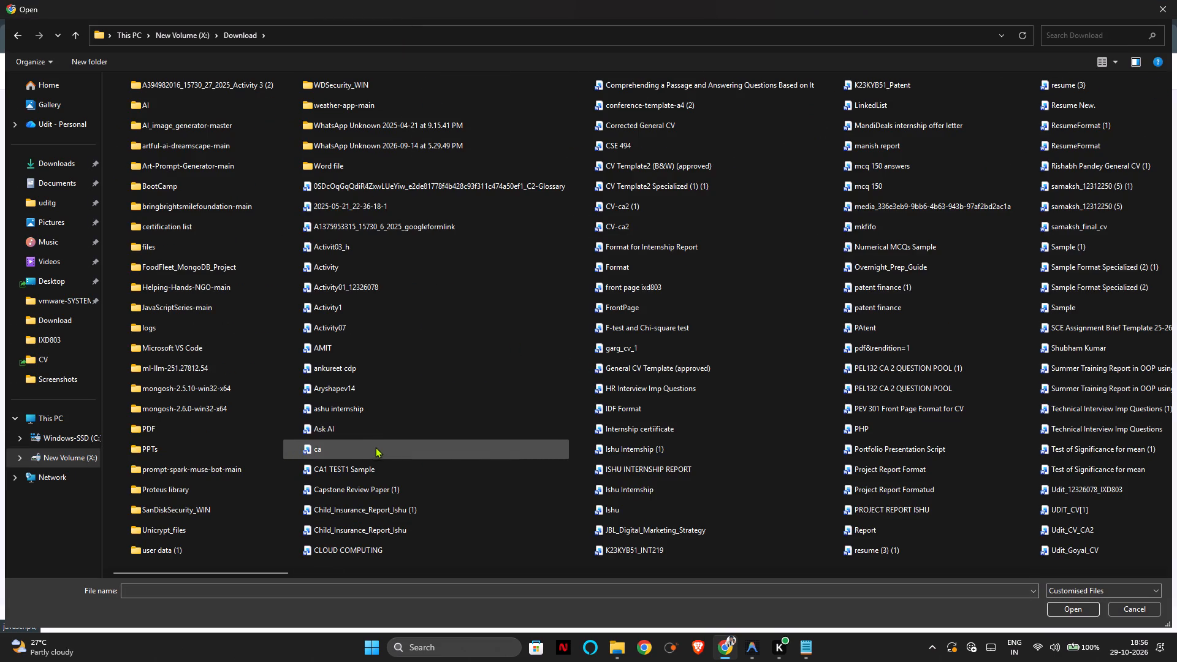
left_click(382, 588)
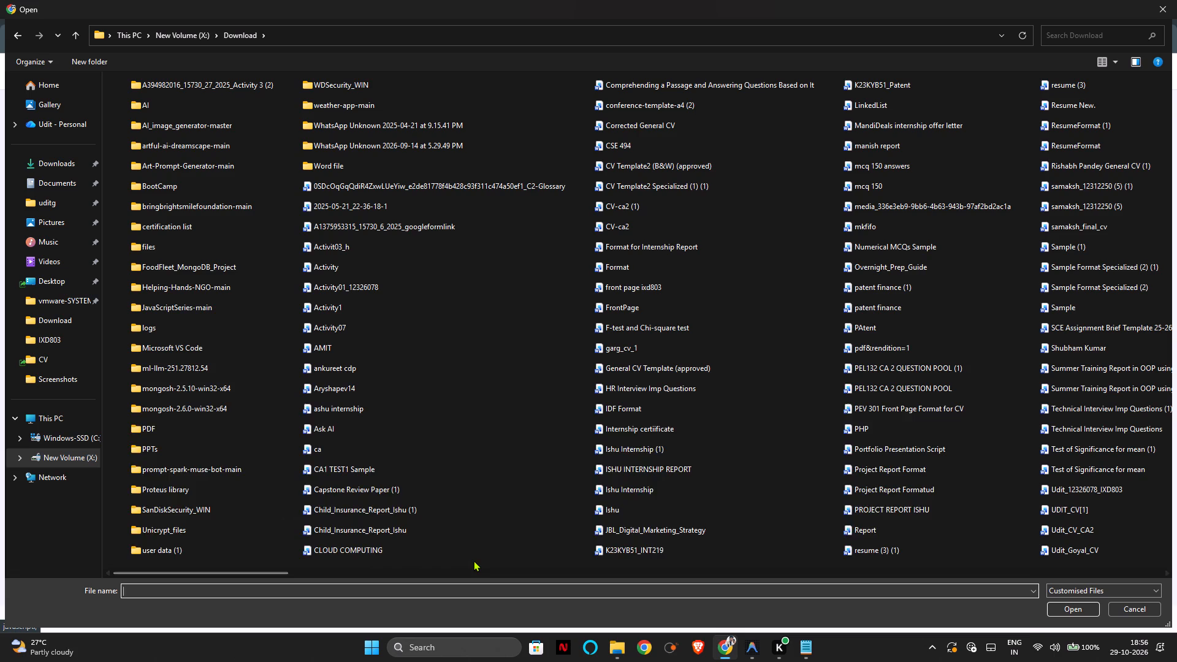
type("cap")
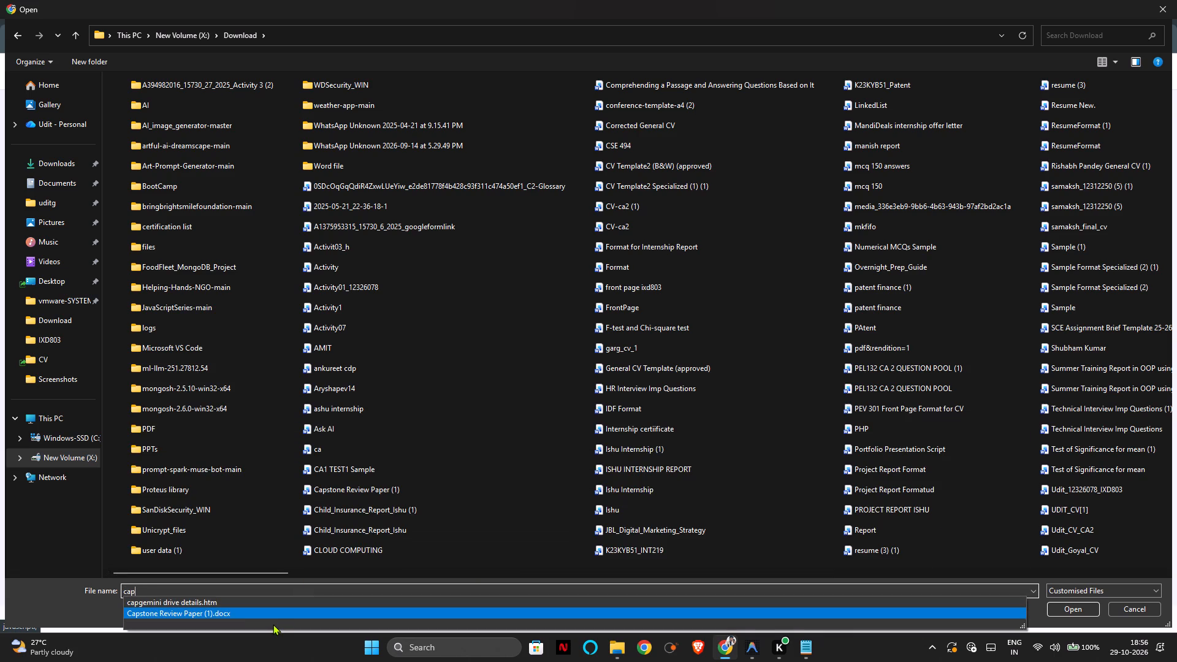
left_click(281, 620)
left_click(299, 615)
left_click(1053, 605)
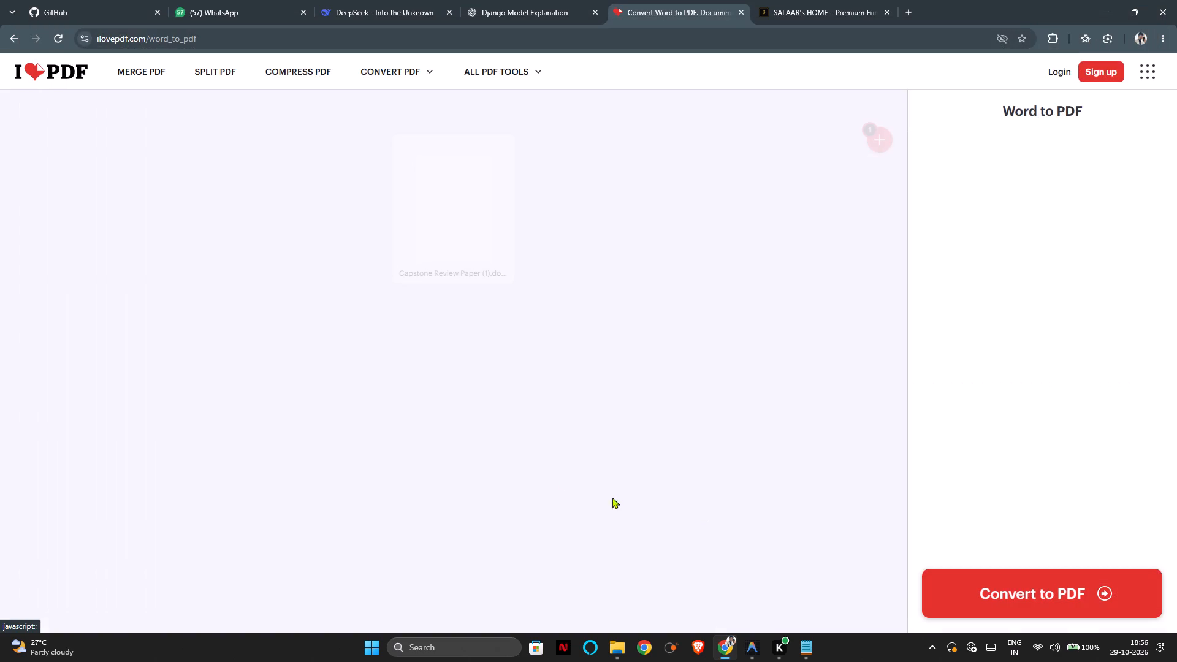
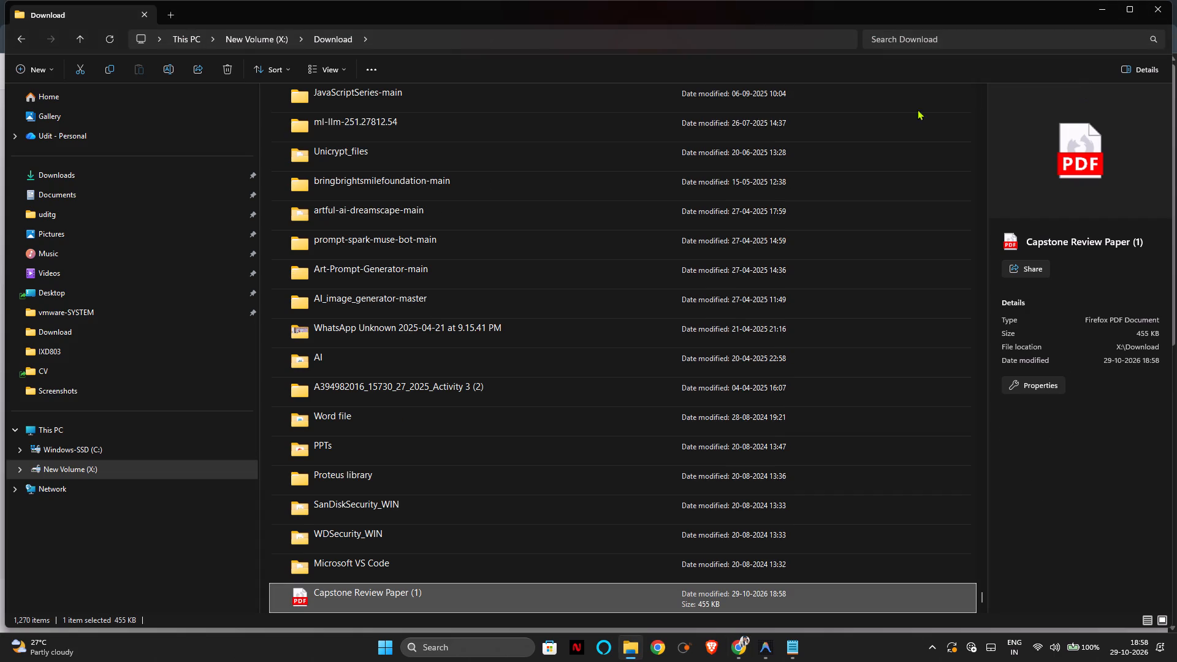
Open the converted Capstone Review Paper (1).pdf in Firefox and check its content and layout from the title page through the references.
double_click(405, 598)
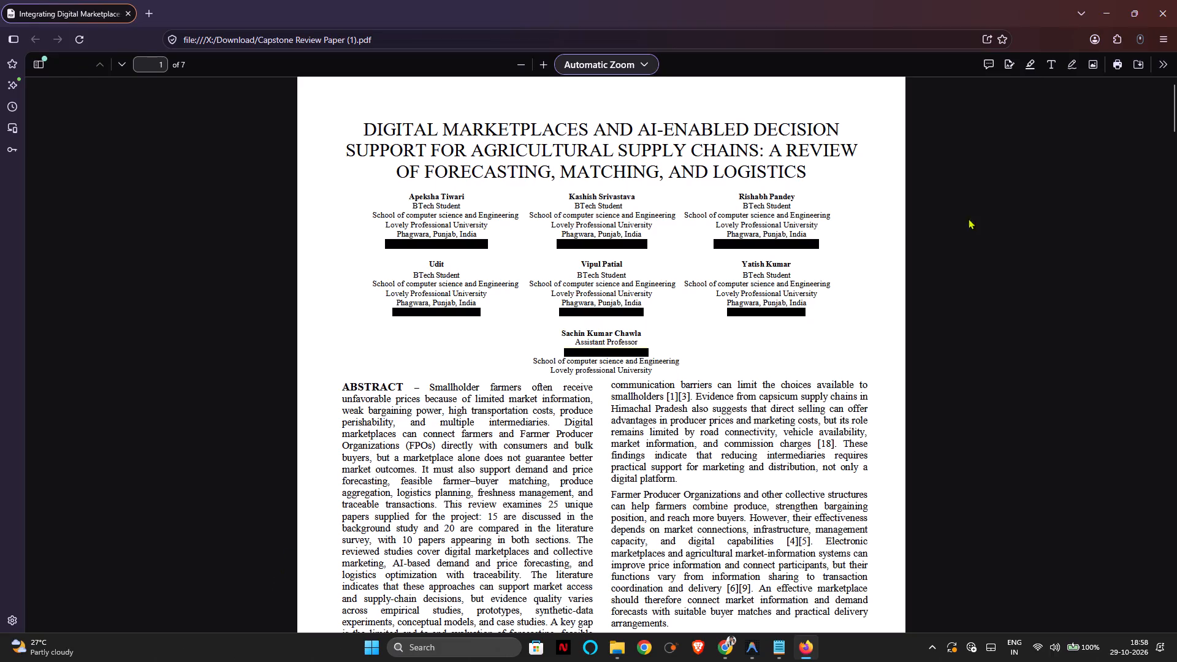
left_click_drag(1174, 106, 1174, 109)
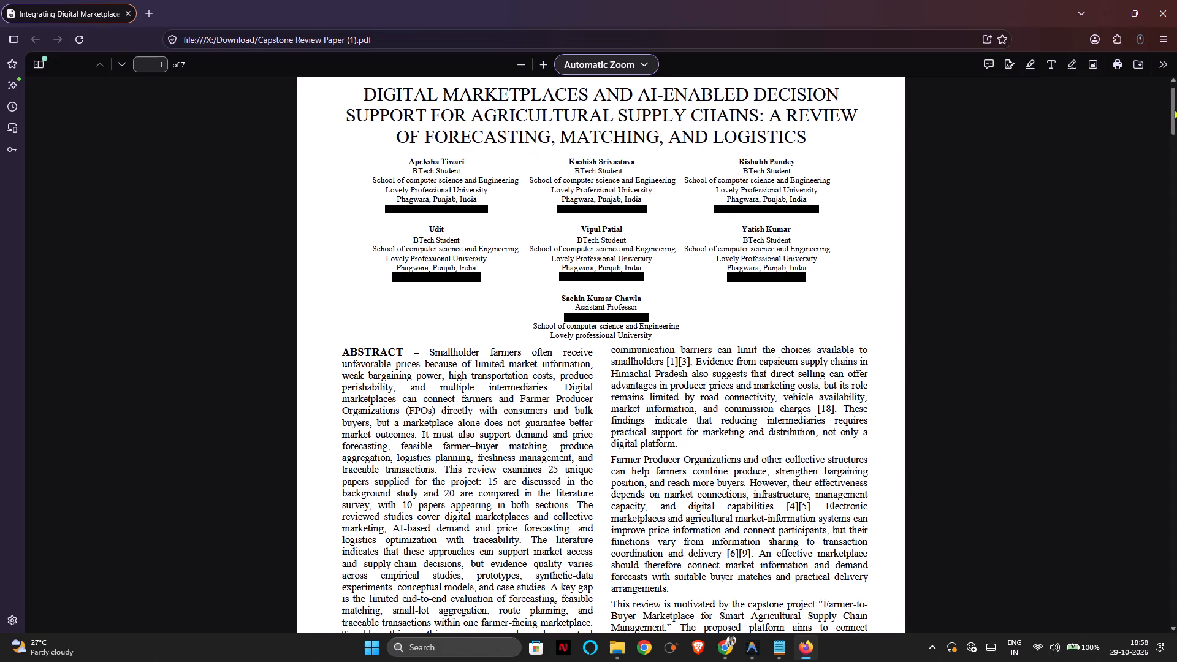
left_click_drag(1174, 109, 1176, 172)
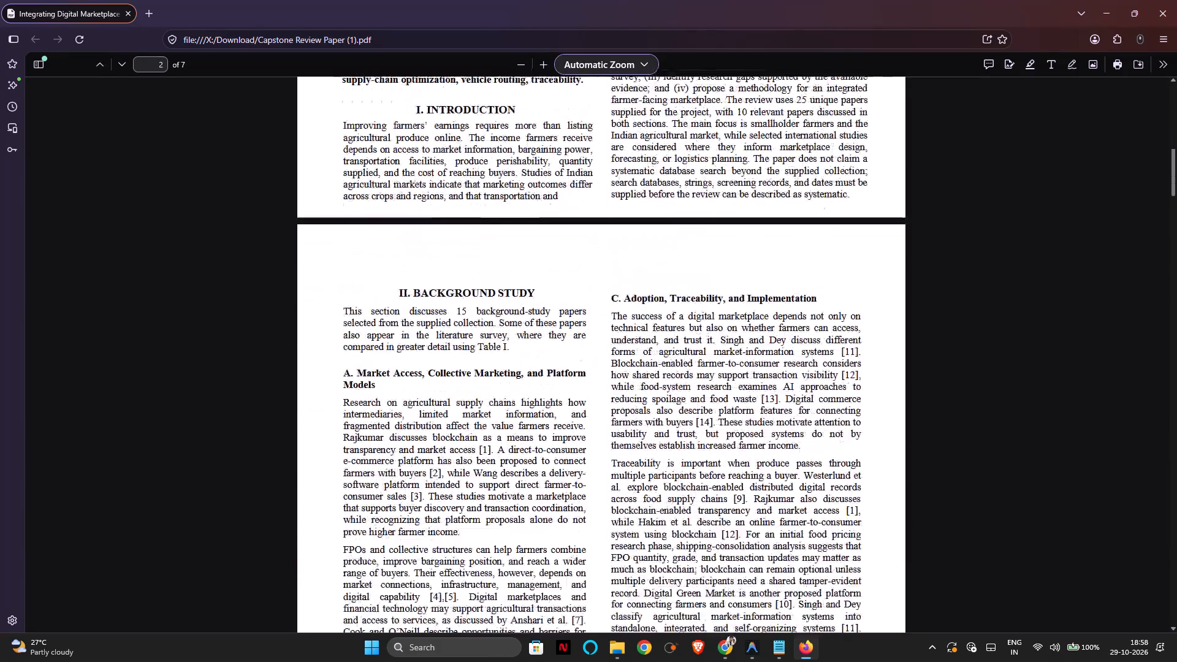
left_click_drag(1176, 172, 1176, 237)
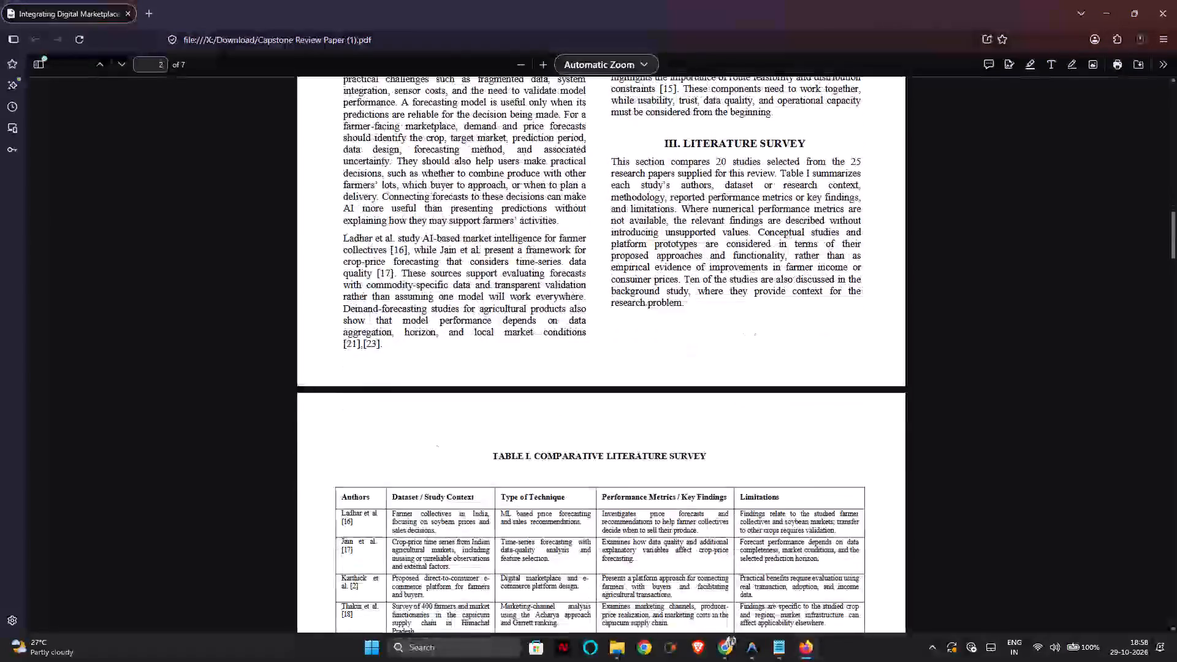
left_click_drag(1176, 237, 1173, 344)
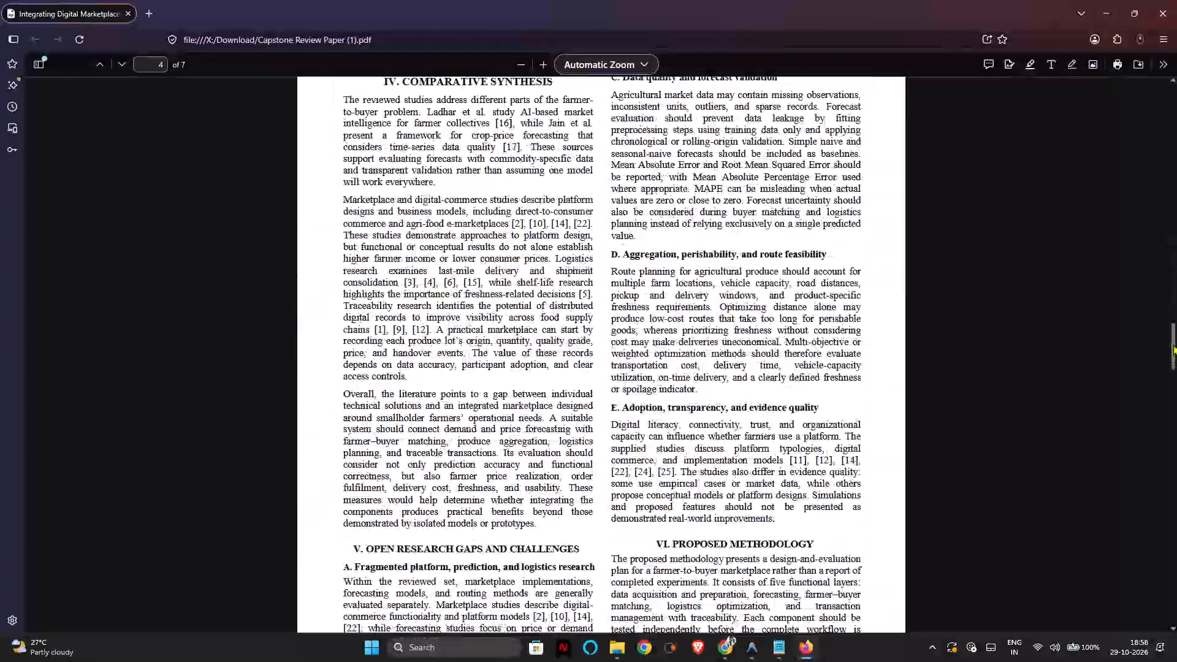
left_click_drag(1173, 344, 1176, 406)
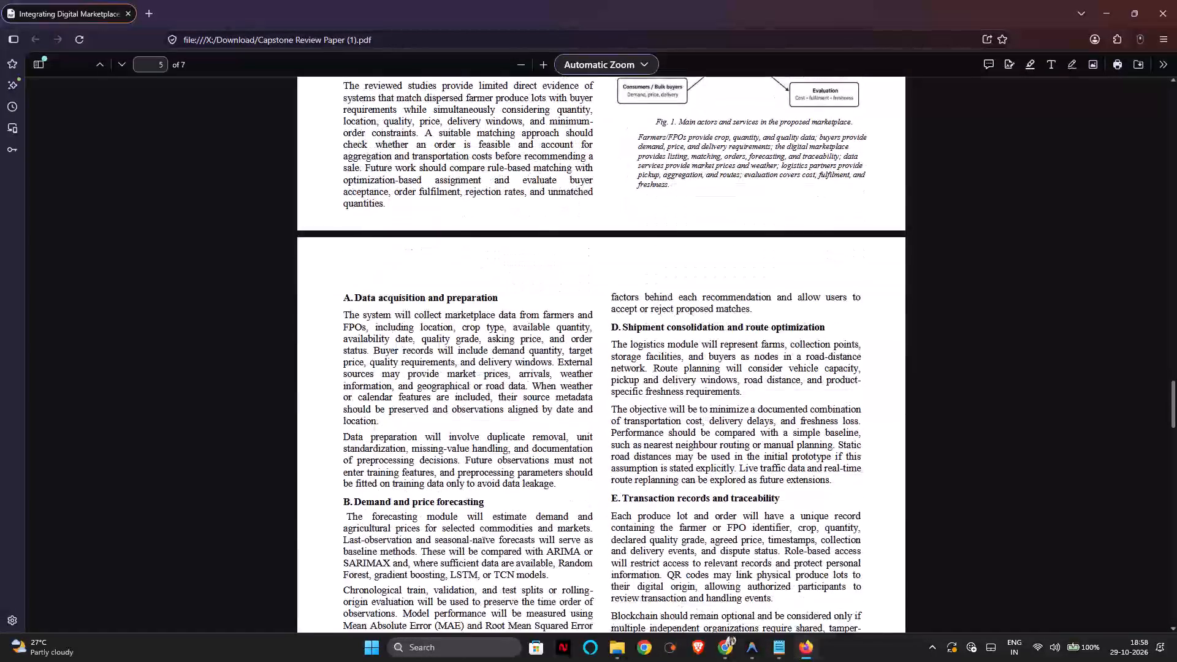
left_click_drag(1176, 406, 1161, 430)
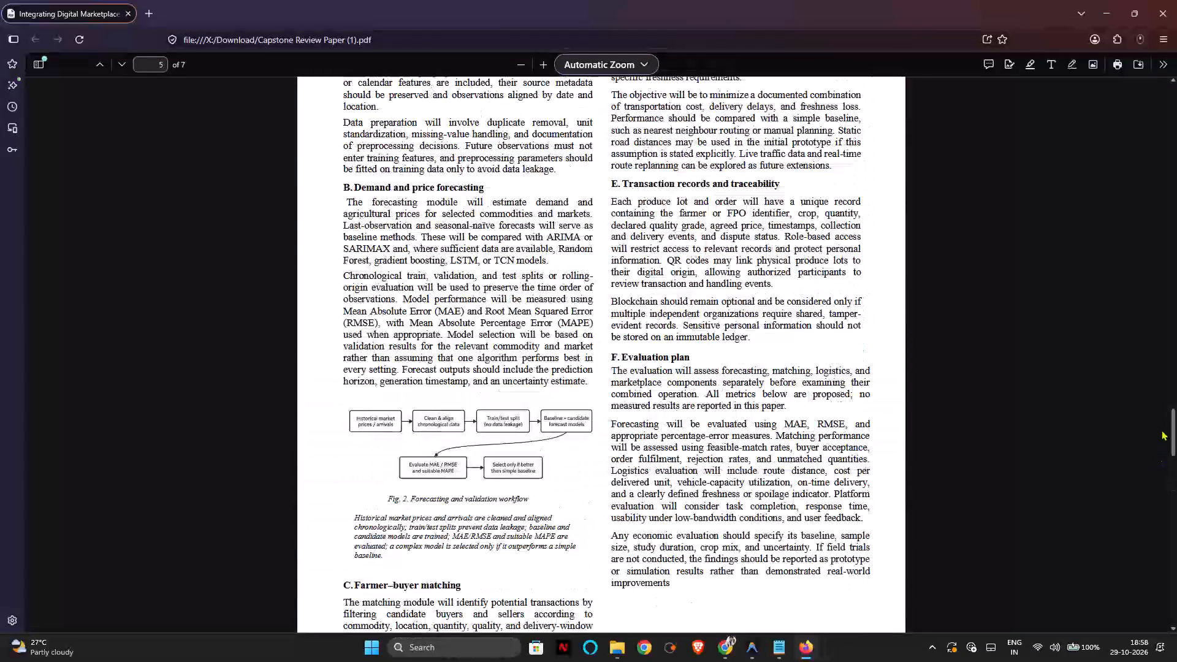
left_click_drag(1161, 430, 1165, 463)
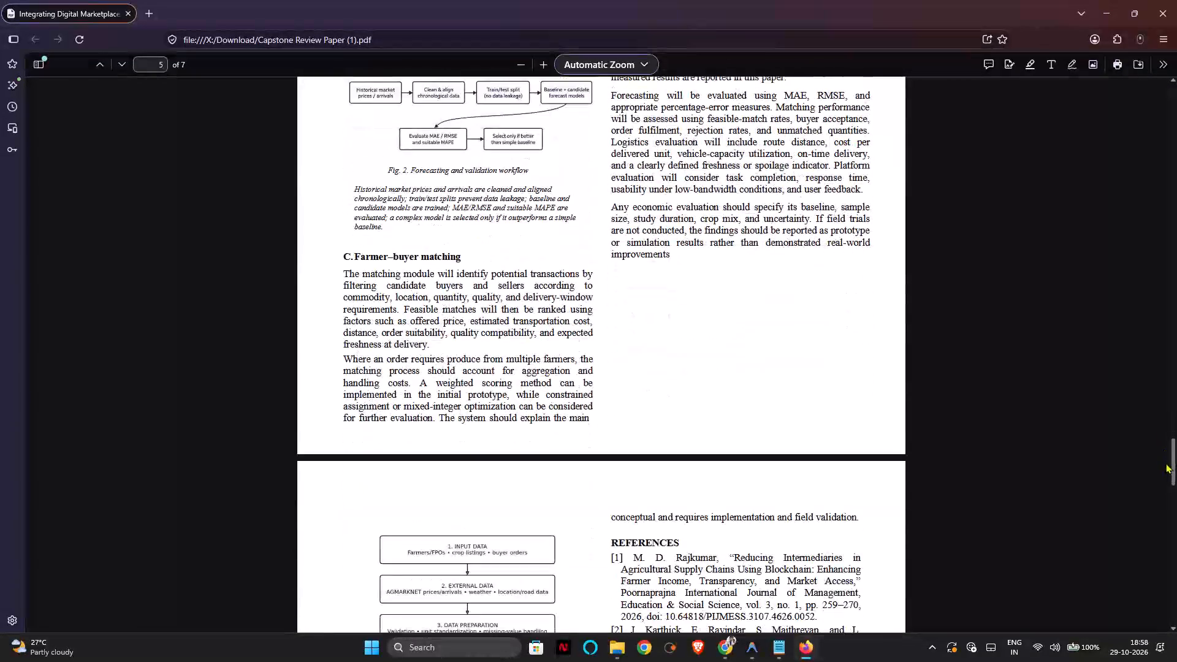
left_click_drag(1165, 463, 1159, 527)
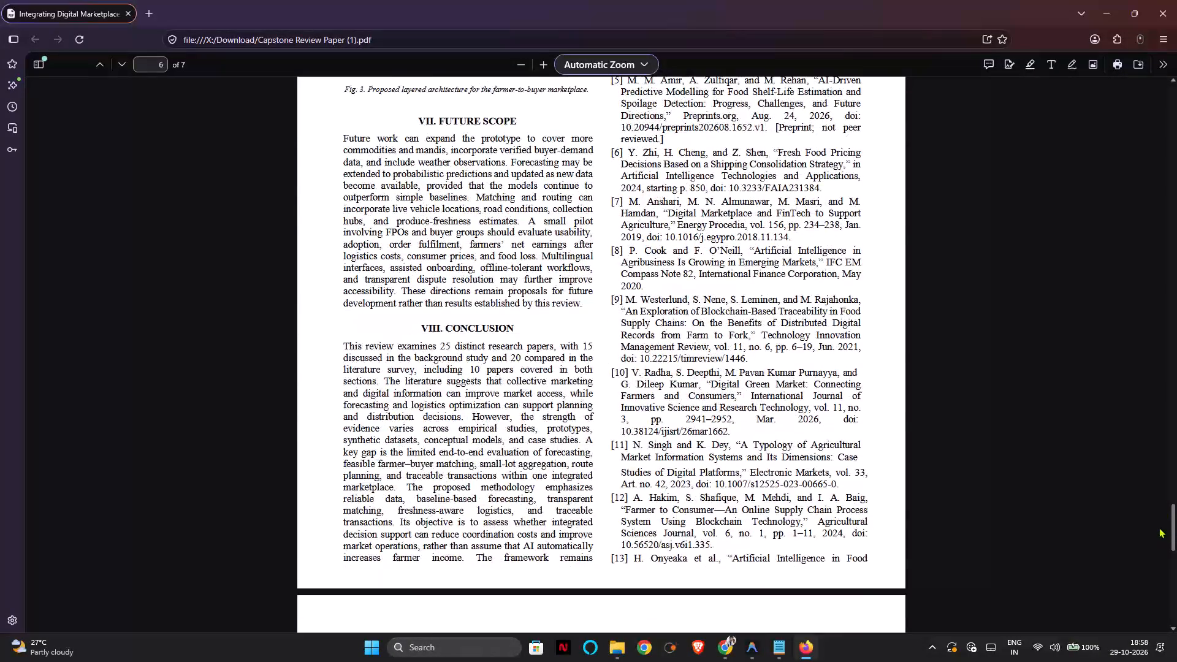
left_click_drag(1159, 527, 1154, 608)
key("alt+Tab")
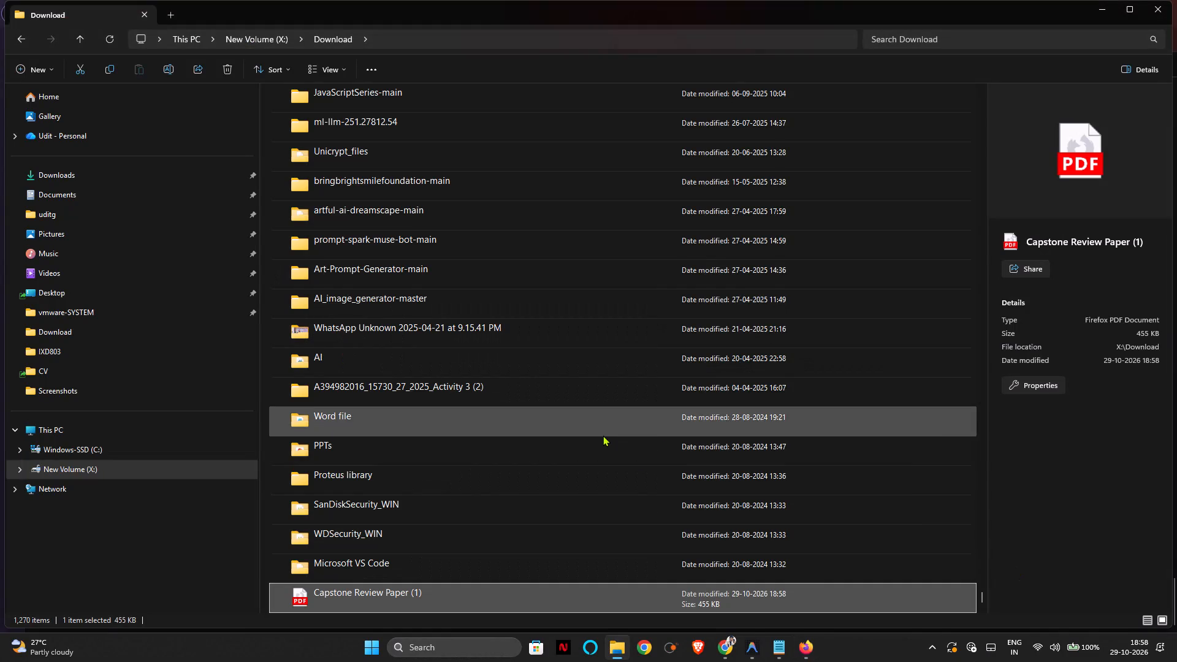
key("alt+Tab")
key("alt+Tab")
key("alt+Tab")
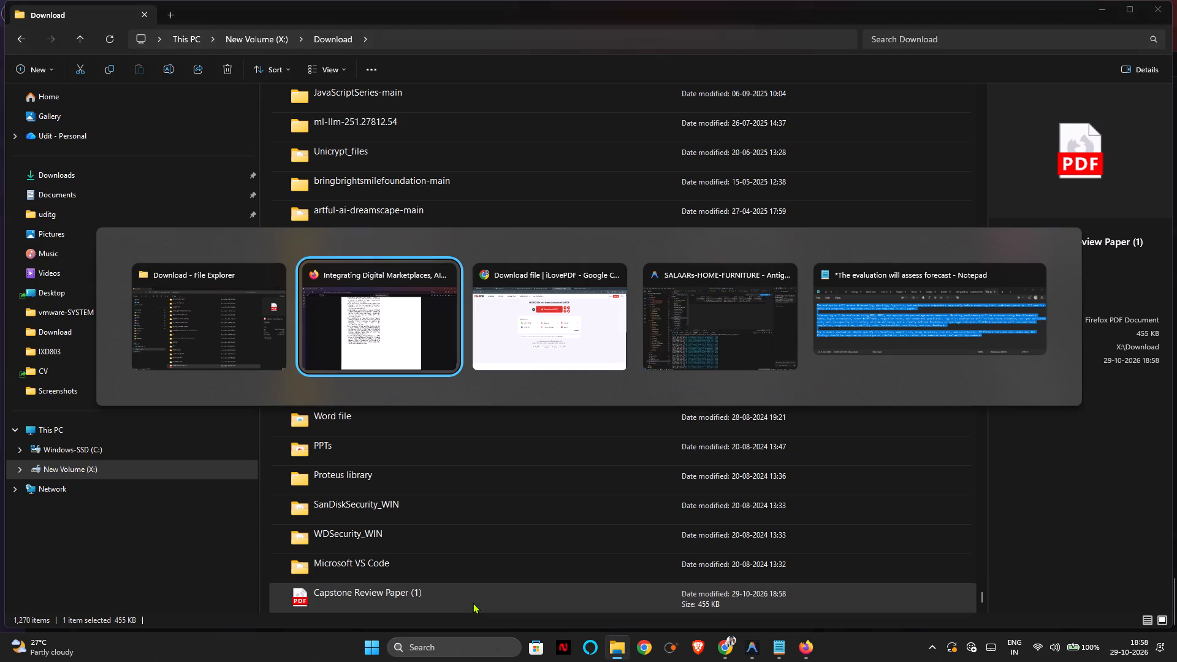
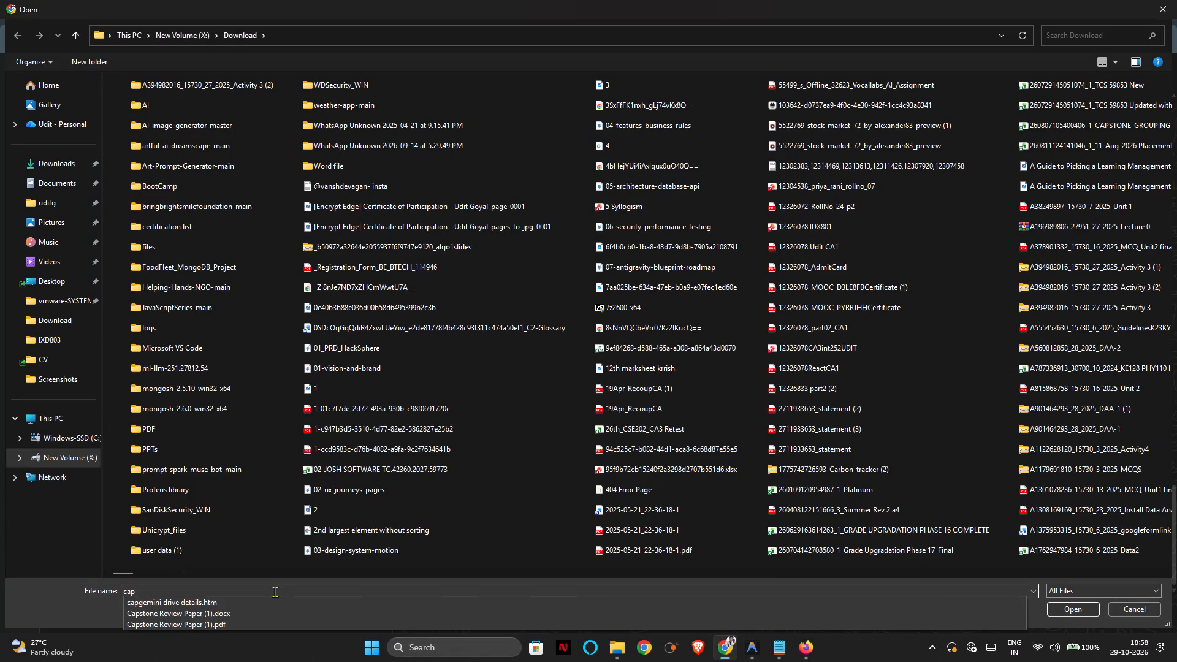
Find Capstone Review Paper (1).pdf in the Download folder on New Volume (X:) by entering "capsto" as the file name.
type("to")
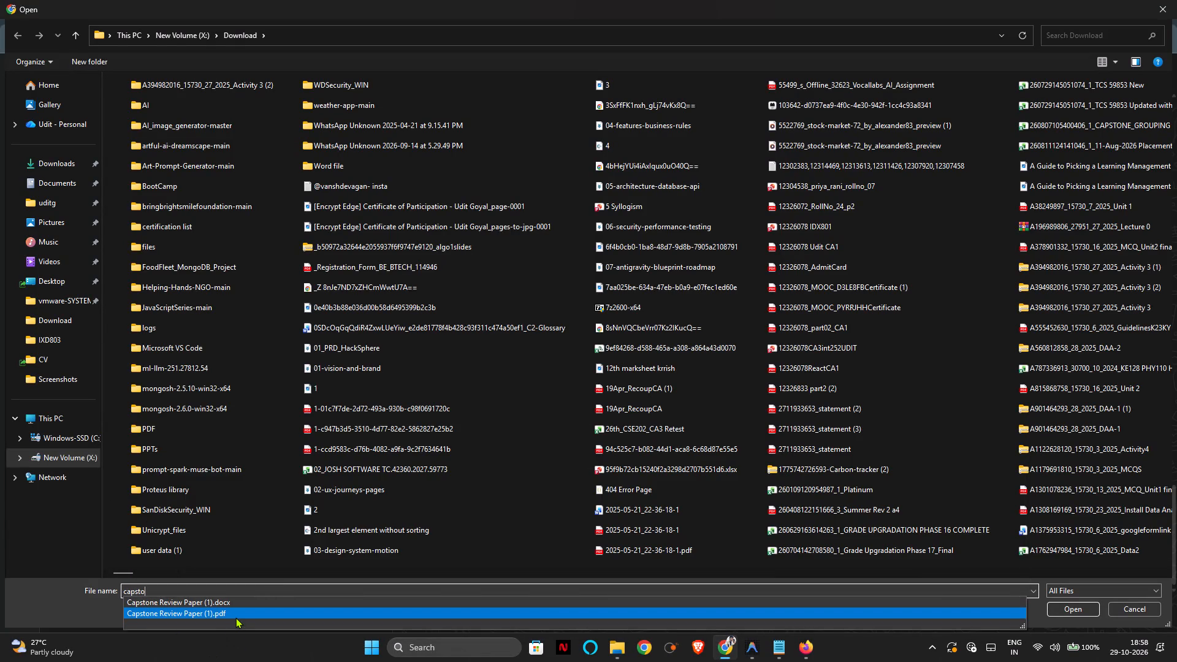